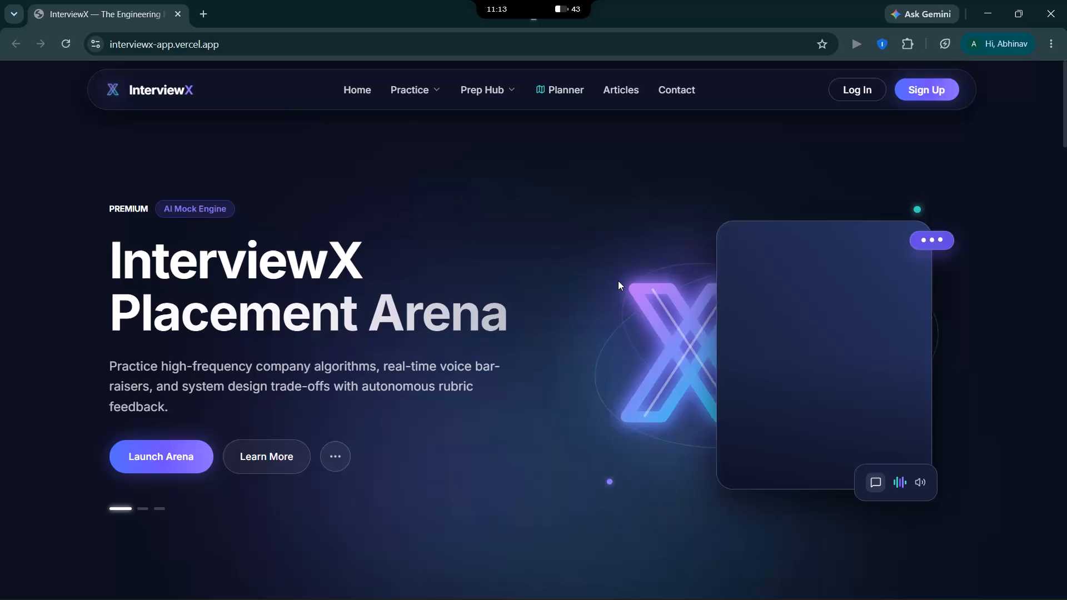
Look through the InterviewX landing page sections down to the Contact & Support area.
scroll(618, 281, "down", 9)
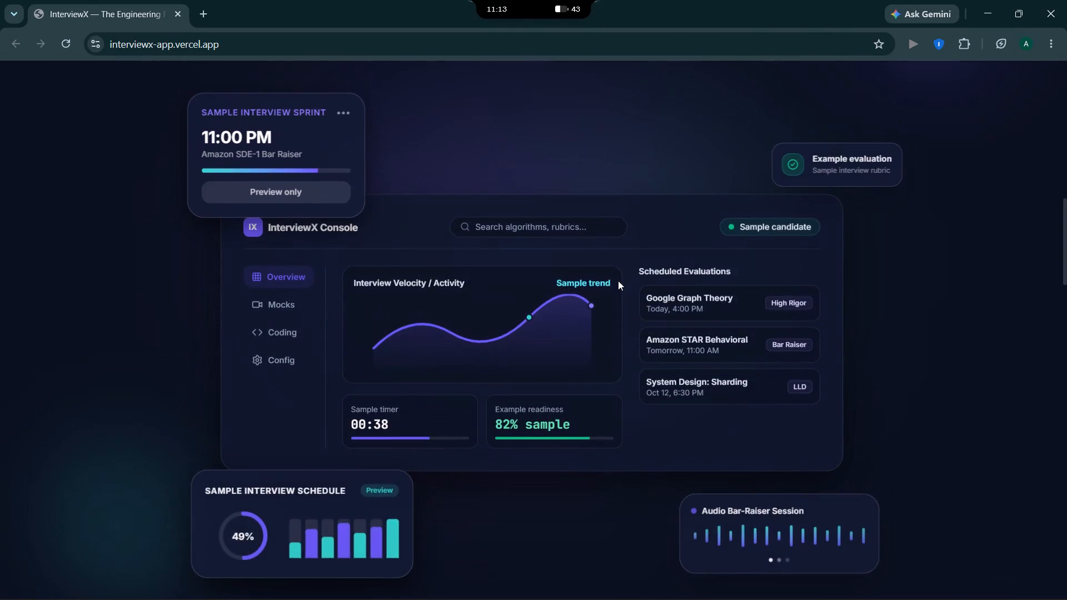
scroll(618, 281, "down", 8)
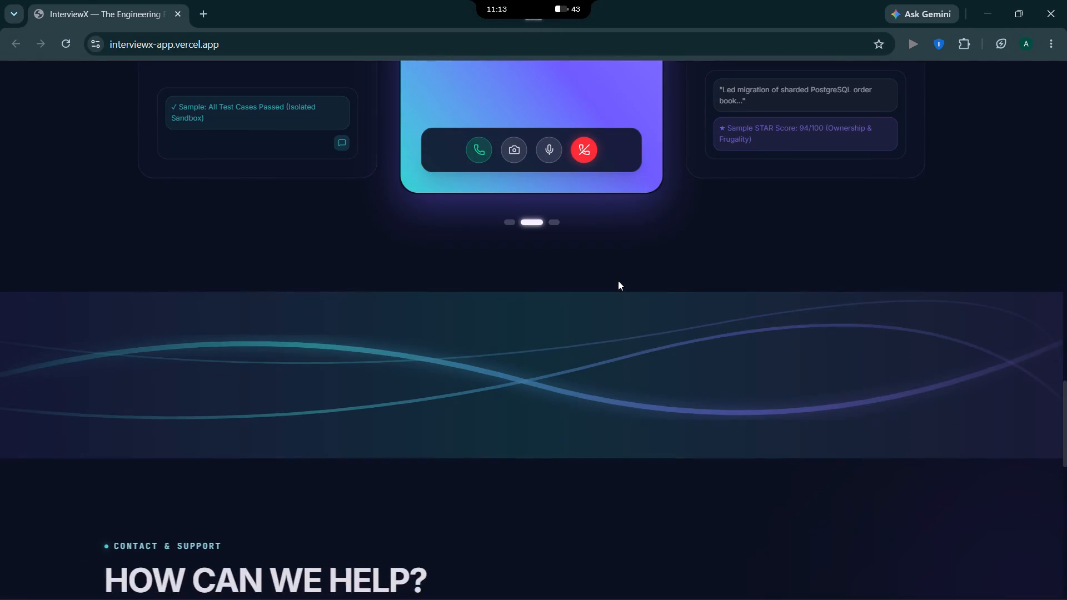
scroll(618, 281, "down", 7)
scroll(618, 281, "up", 12)
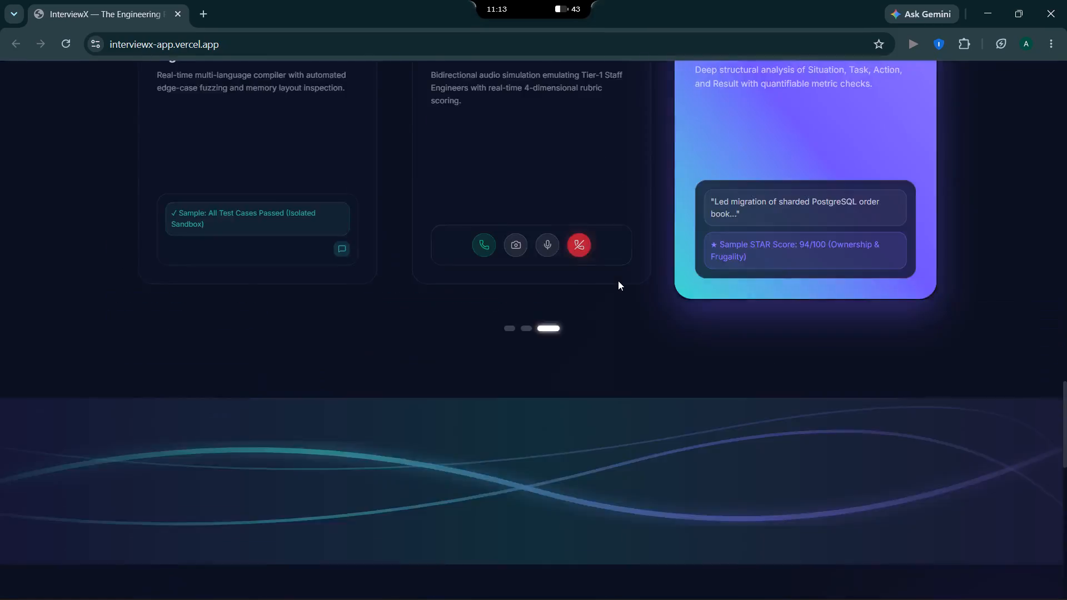
scroll(618, 281, "up", 7)
Open the DSA & Algorithmic Arena practice area.
left_click(409, 95)
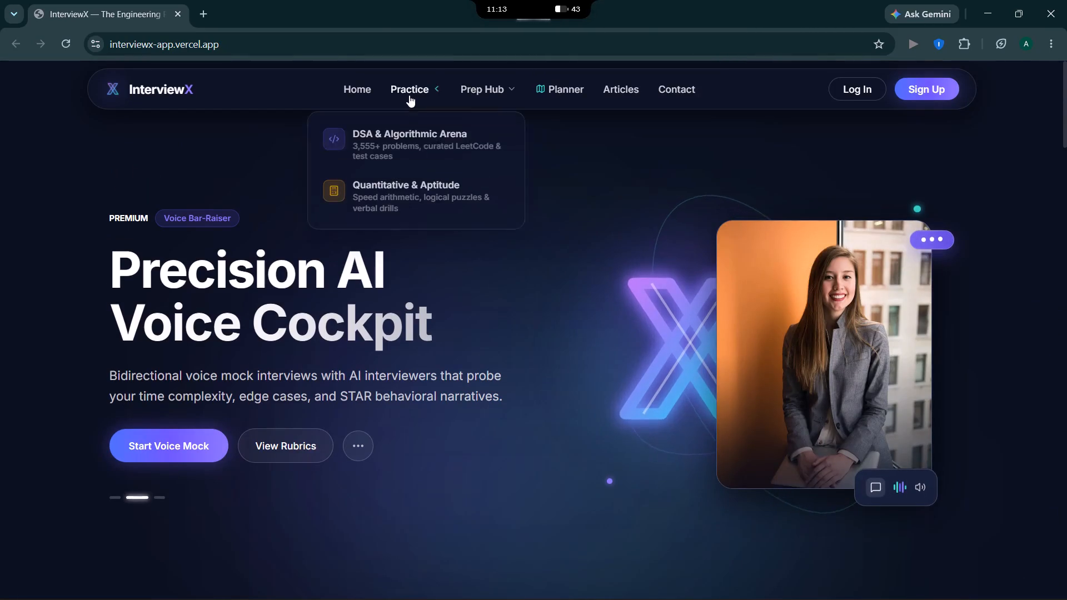
left_click(426, 134)
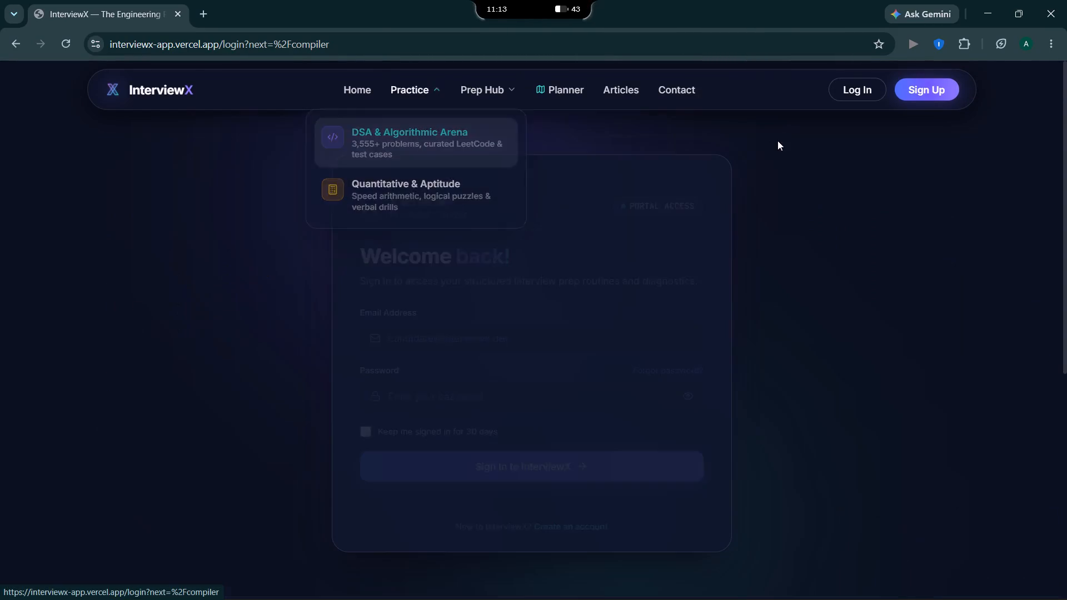
Fill in the sign-in form's email address from the saved suggestion and make the password field ready for entry.
left_click(523, 317)
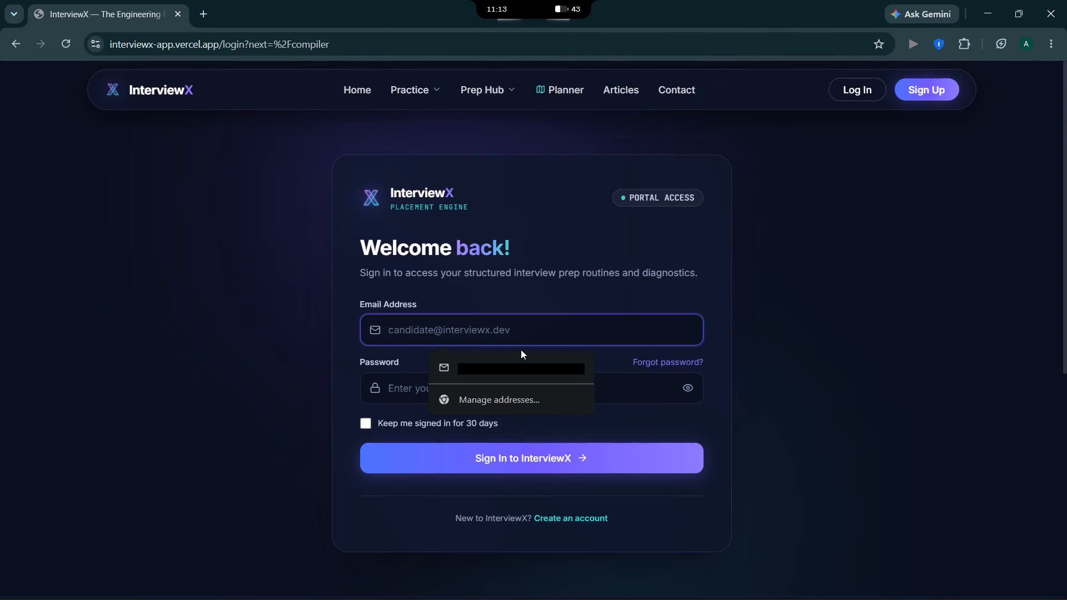
left_click(522, 357)
left_click(461, 384)
left_click(461, 384)
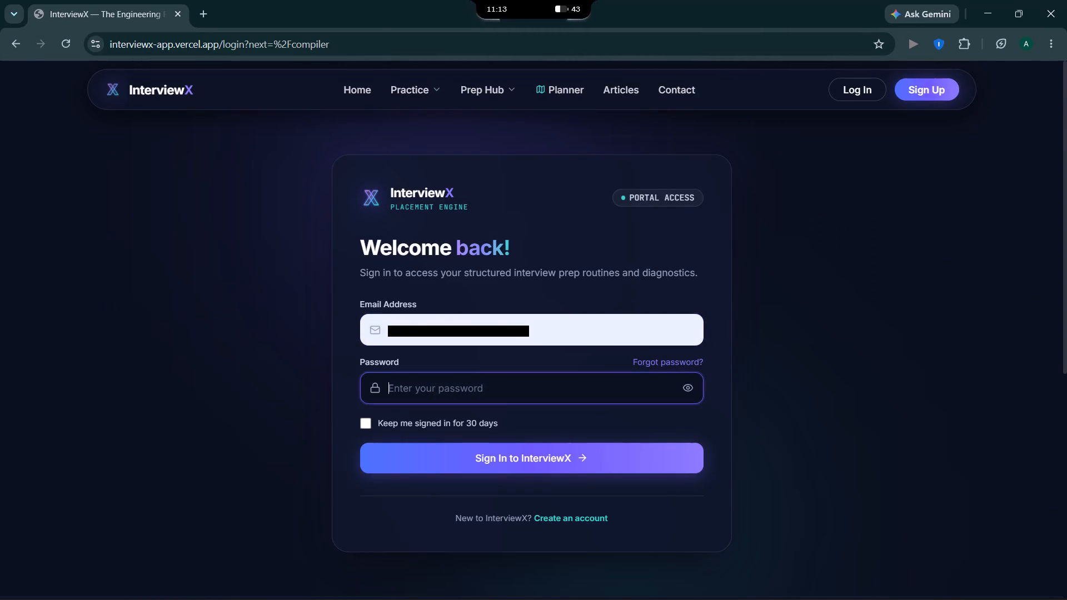
Switch from signing in to creating a new account and make the Full Name field ready for entry.
left_click(586, 512)
left_click(510, 347)
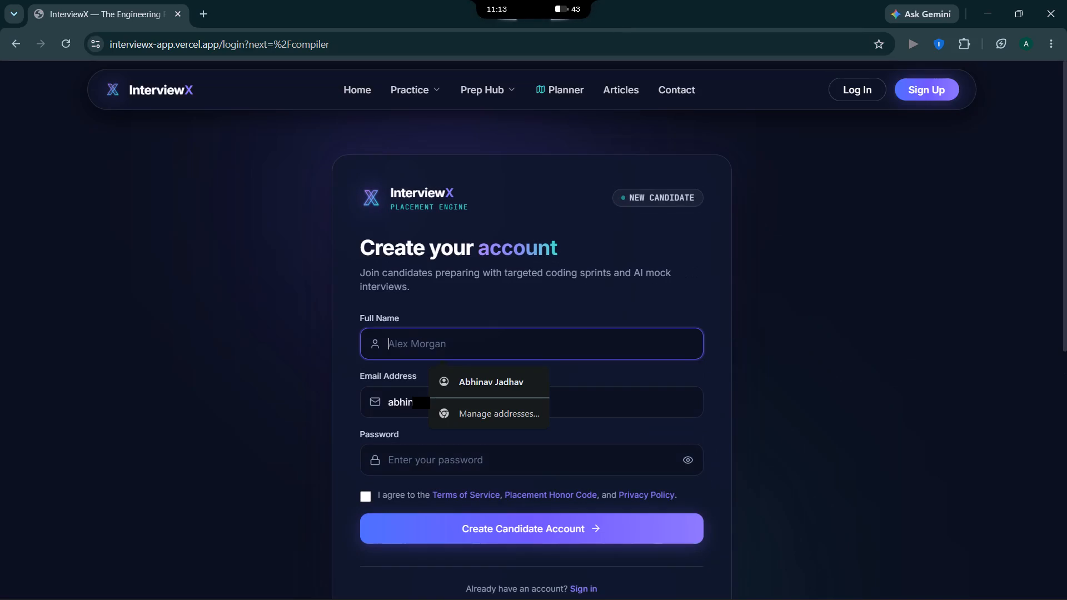
Open the browser's profile options.
left_click(1022, 38)
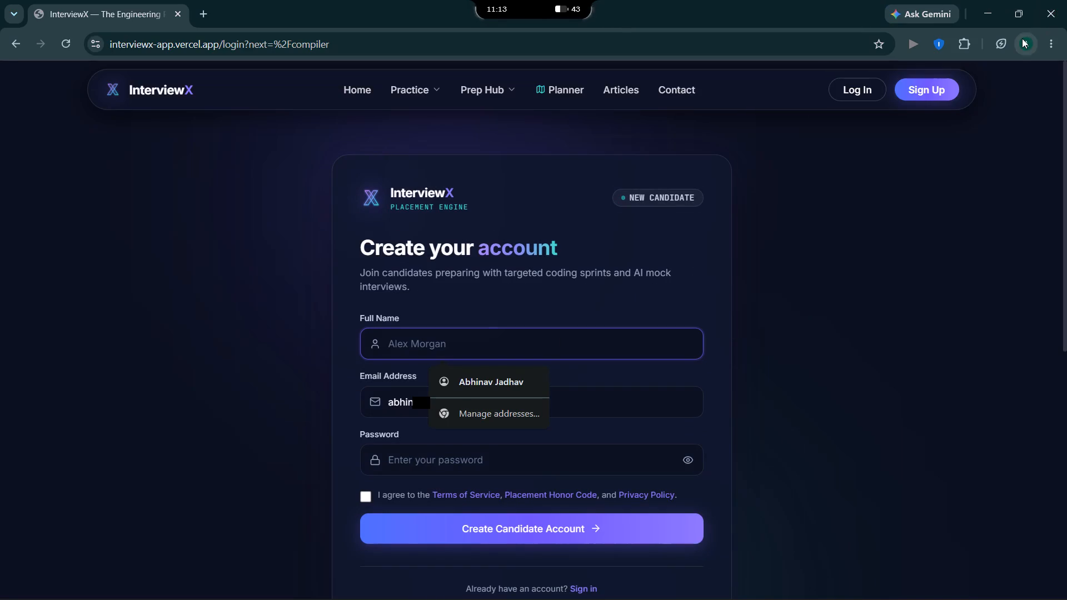
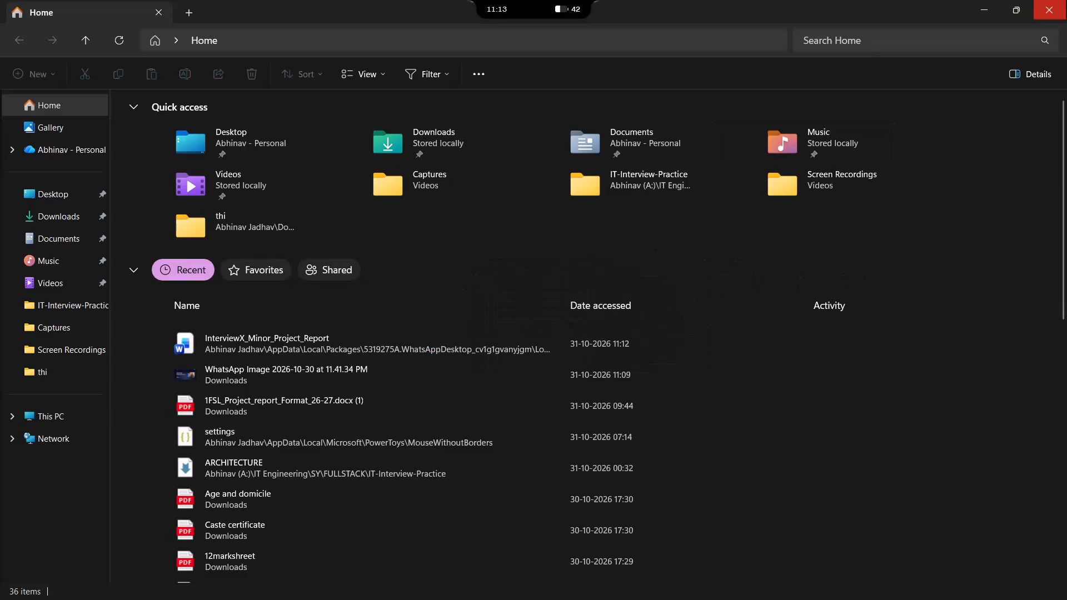
Close the File Explorer window to return to the InterviewX minor project report in Word.
left_click(1066, 0)
Look through the InterviewX minor project report from the title page to the certificate page.
scroll(583, 258, "down", 2)
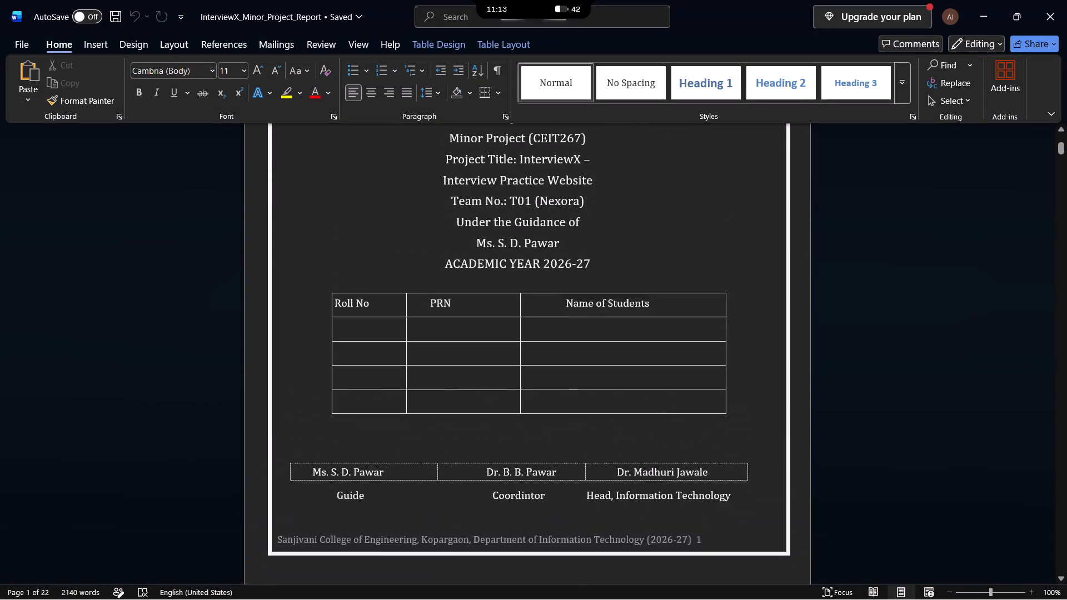
scroll(583, 258, "down", 1)
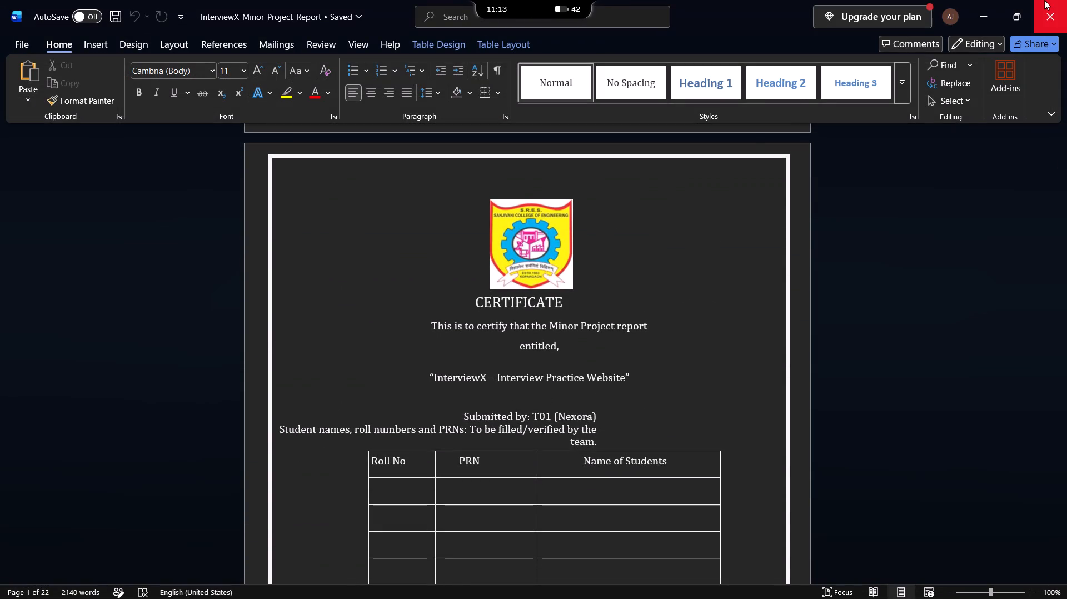
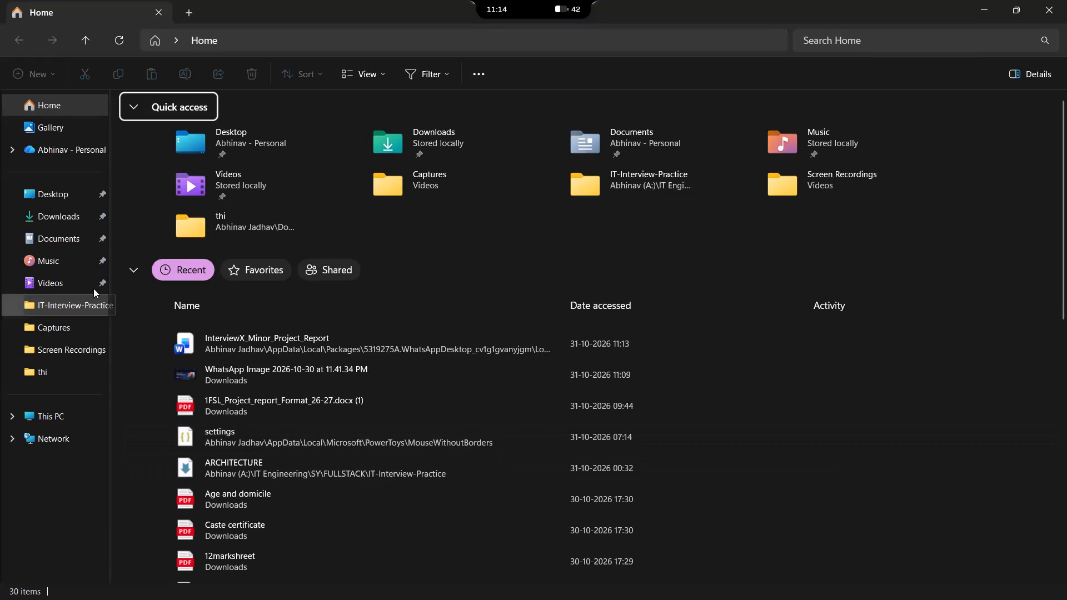
Look through the Downloads folder and the OneDrive Documents folder for the project report file.
left_click(72, 222)
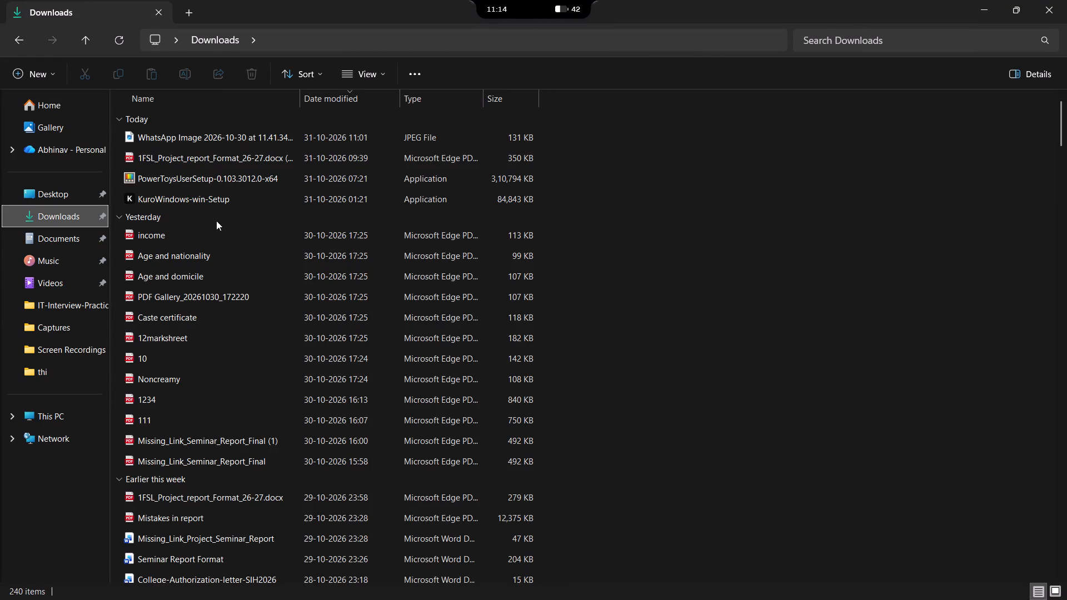
left_click(192, 164)
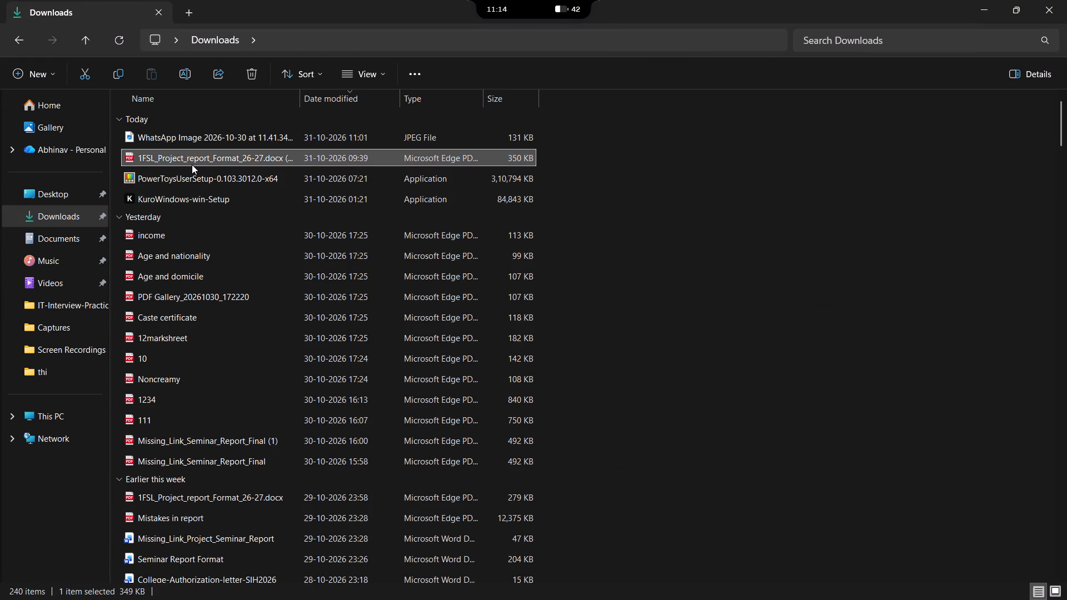
right_click(192, 164)
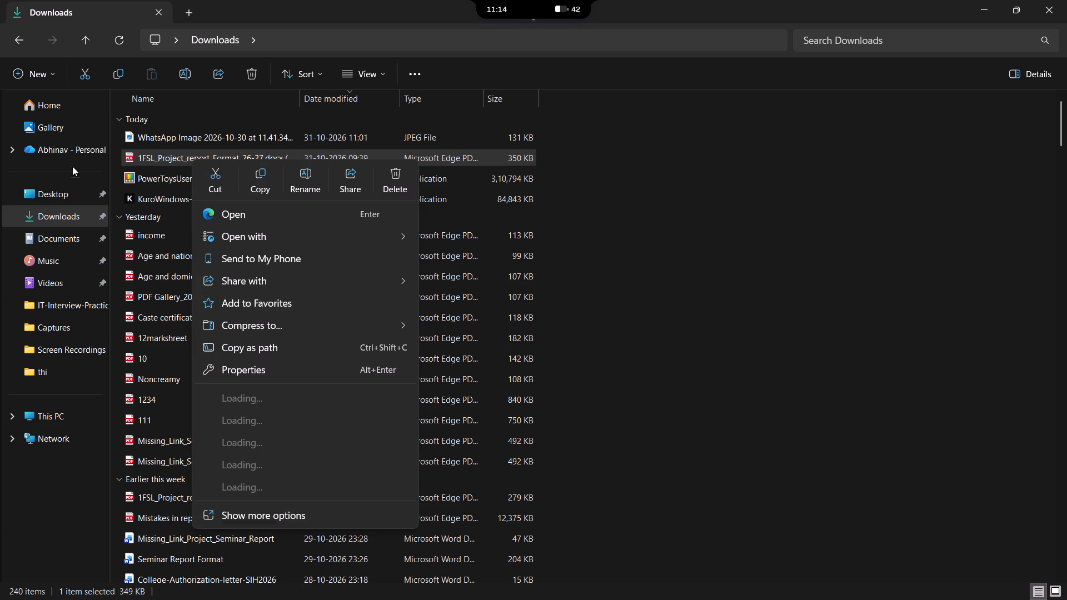
left_click(69, 148)
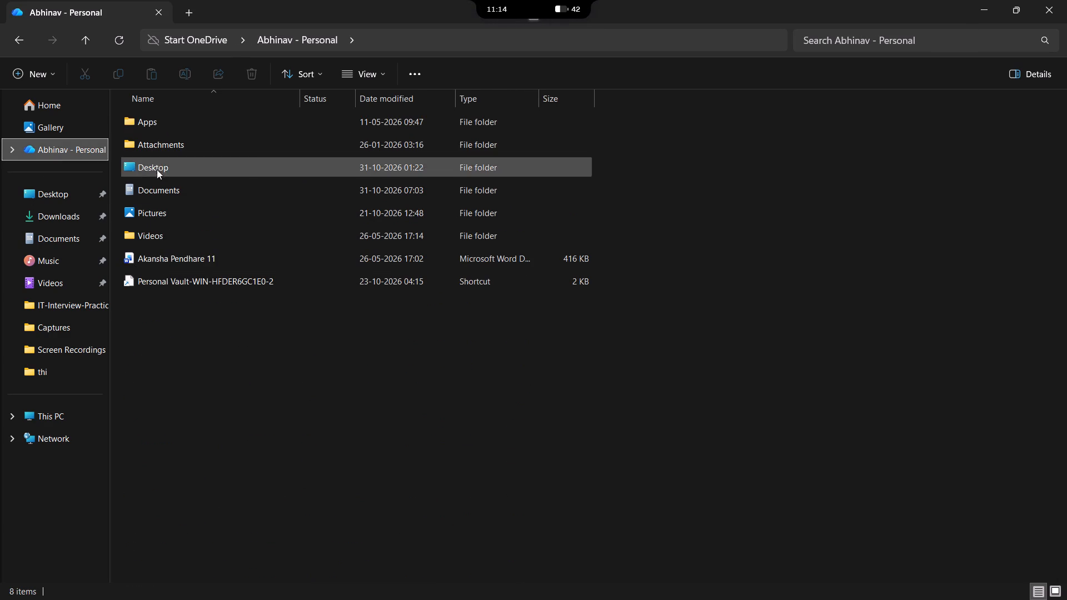
double_click(159, 183)
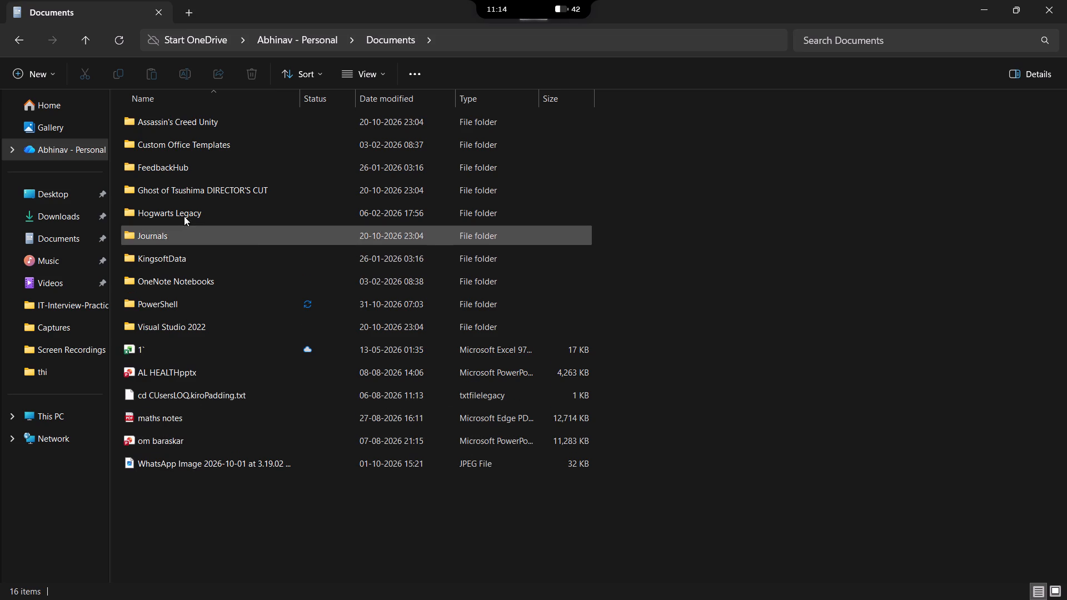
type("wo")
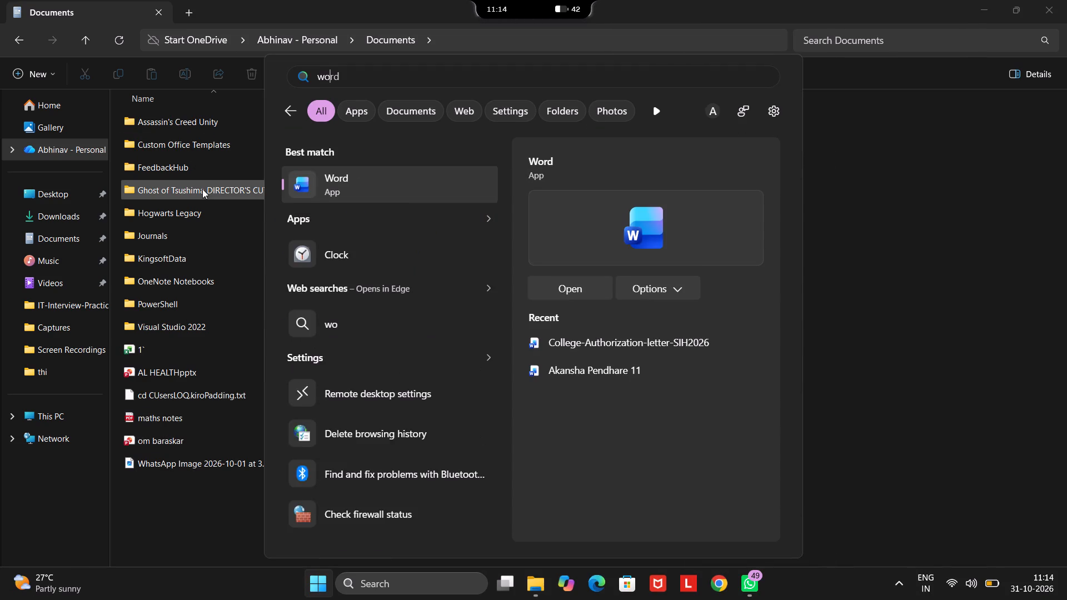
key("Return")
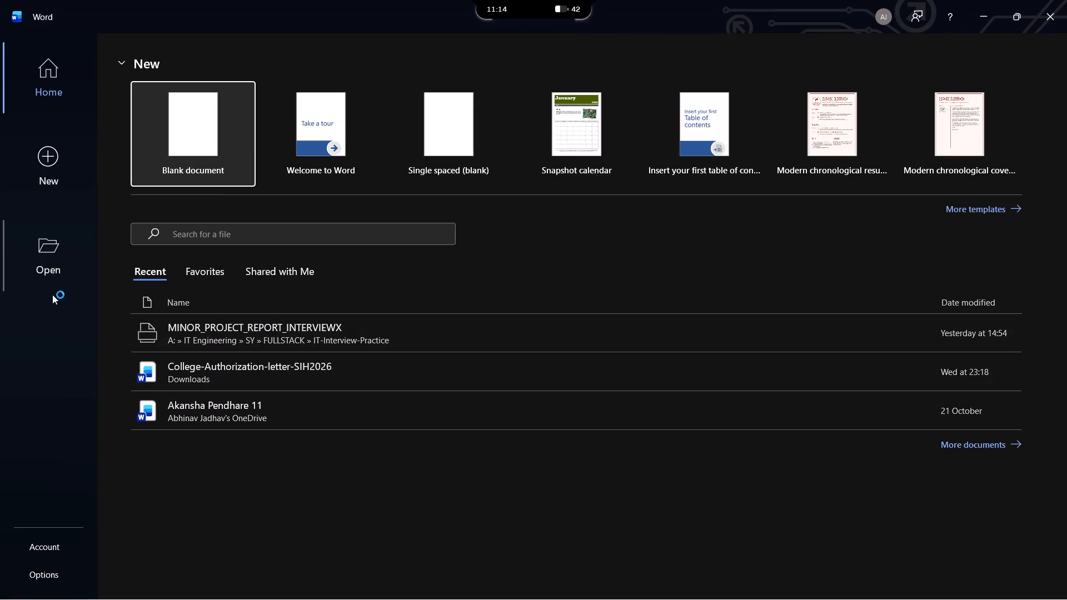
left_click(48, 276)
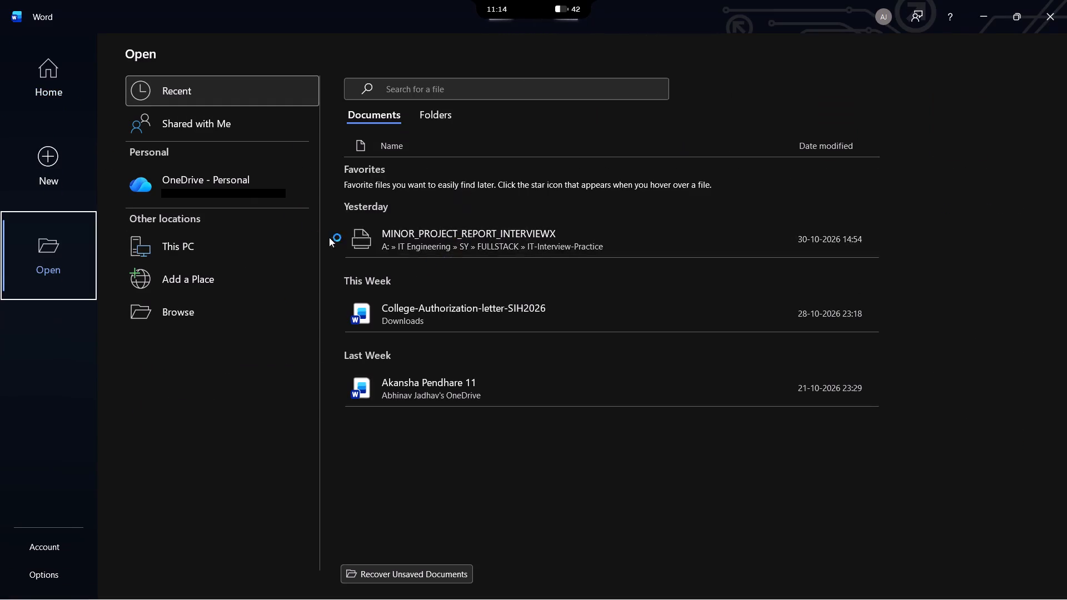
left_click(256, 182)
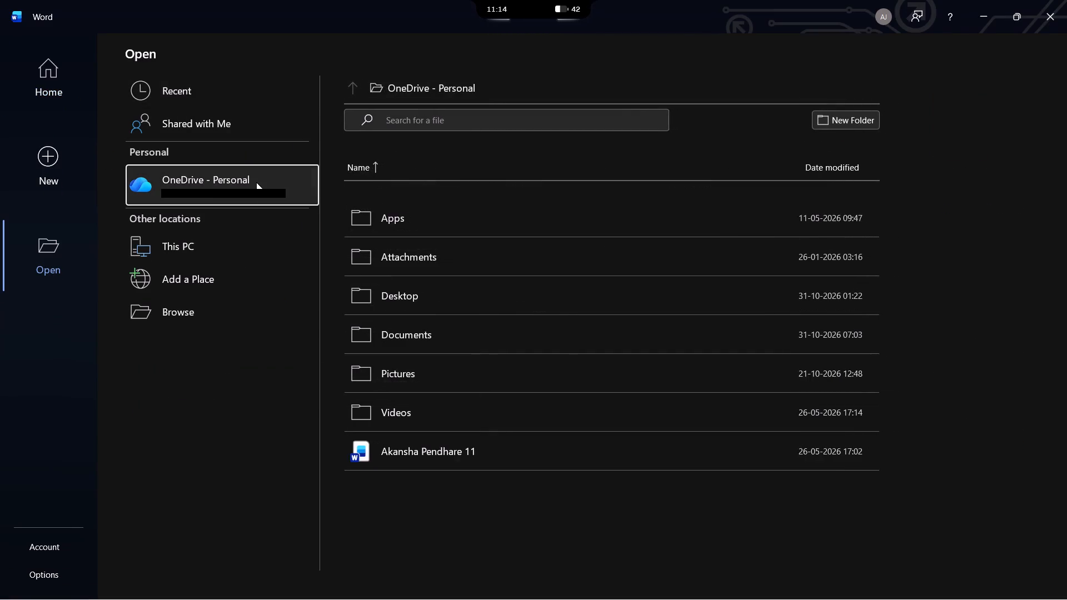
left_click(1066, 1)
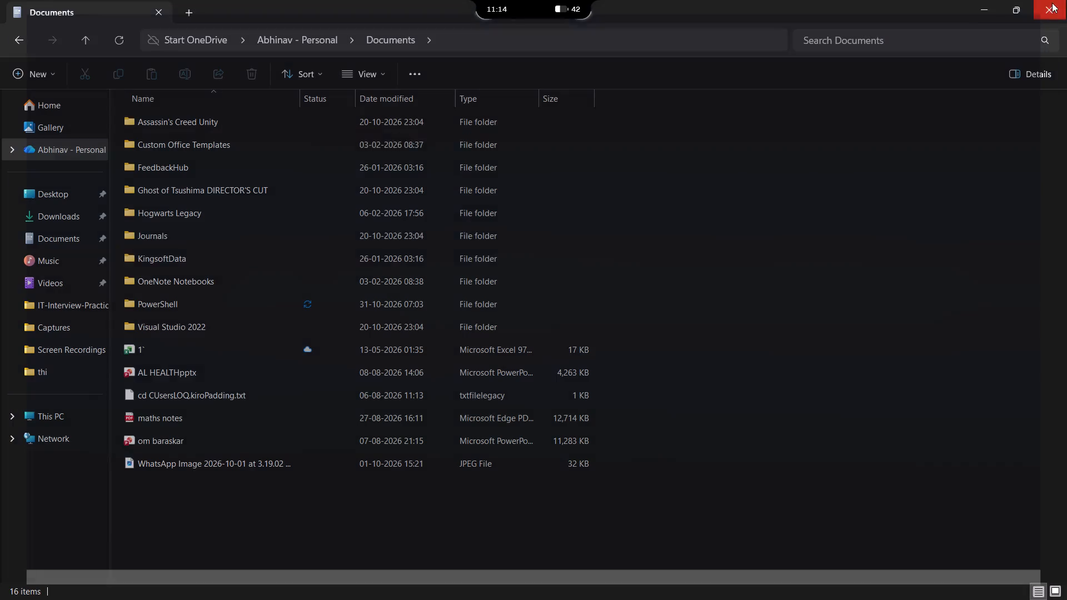
Open the PDF 1FSL_Project_report_Format_26-27.docx (1) from the Downloads folder in Word.
left_click(61, 238)
left_click(54, 224)
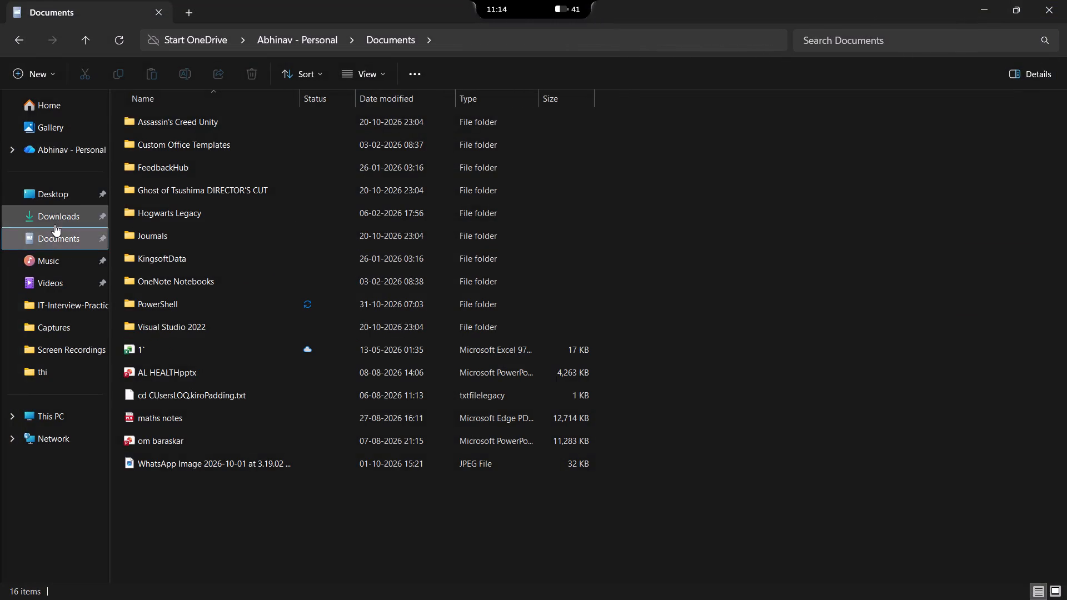
left_click(202, 160)
right_click(202, 160)
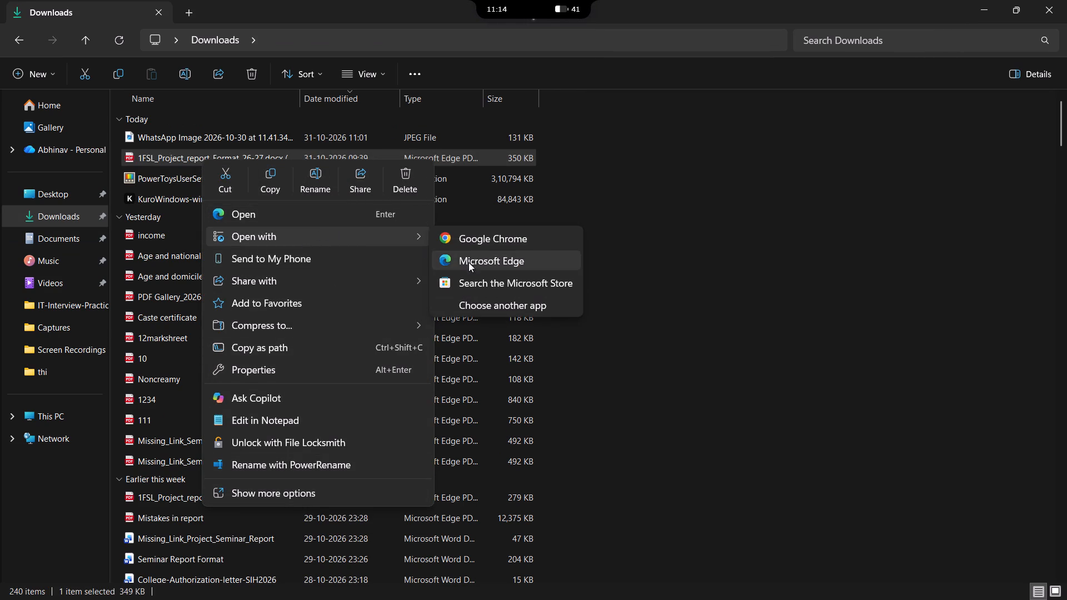
left_click(481, 304)
scroll(558, 338, "down", 2)
double_click(499, 376)
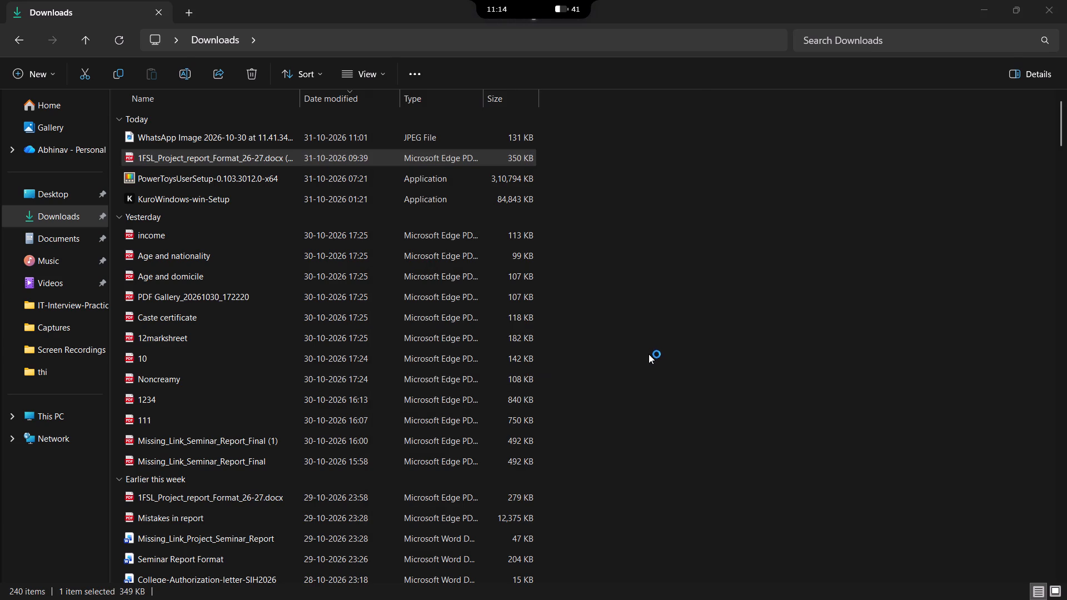
left_click(576, 363)
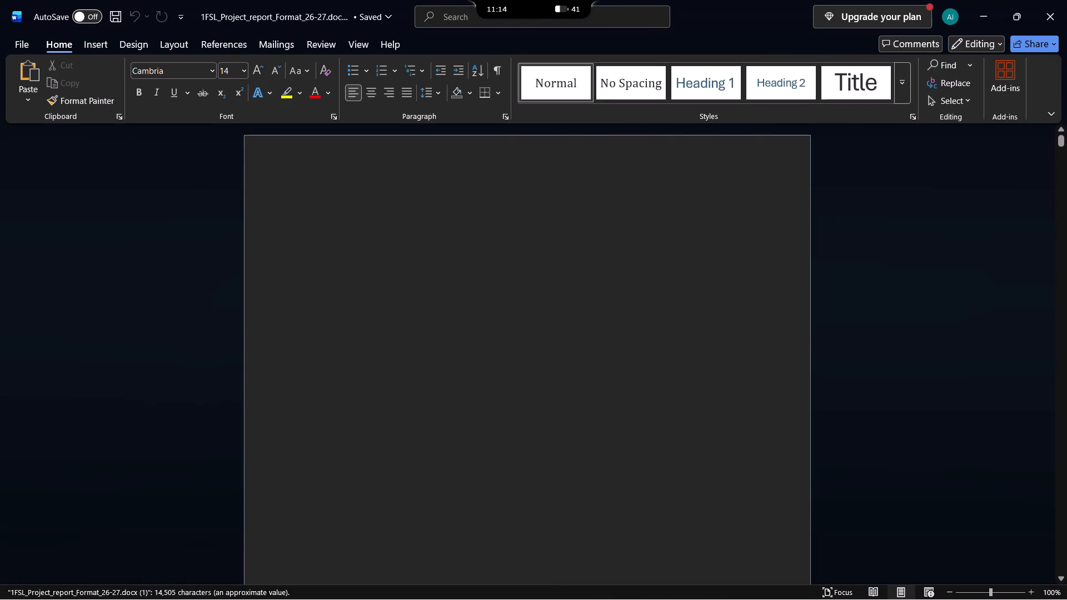
Look through the opening pages of the converted report, from the title page to the acknowledgement, and return to the first page.
scroll(561, 339, "down", 6)
scroll(561, 339, "up", 2)
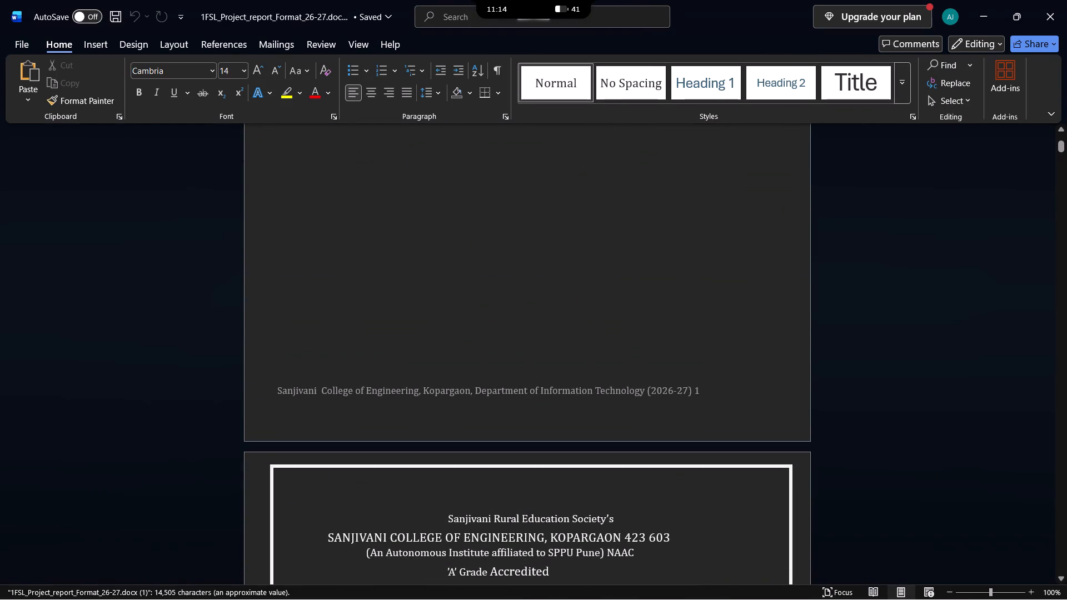
scroll(561, 339, "down", 5)
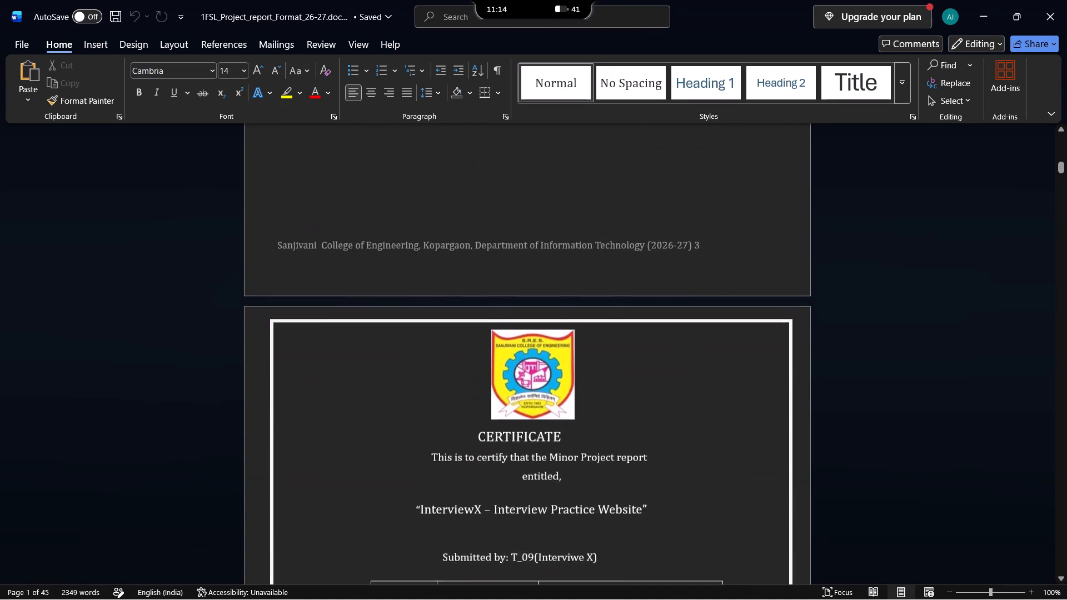
scroll(561, 339, "down", 2)
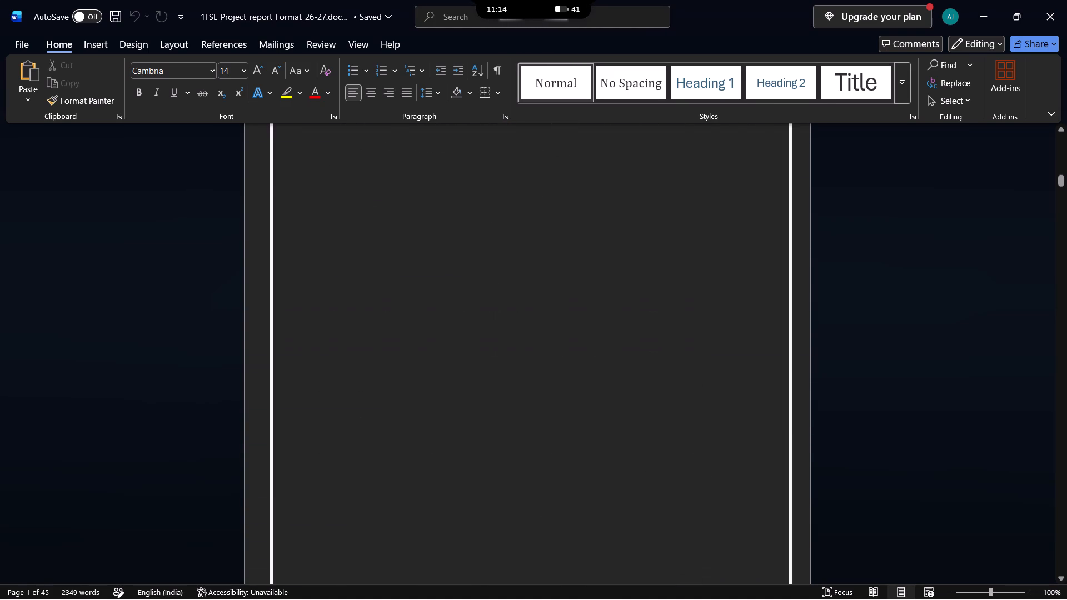
scroll(561, 339, "down", 1)
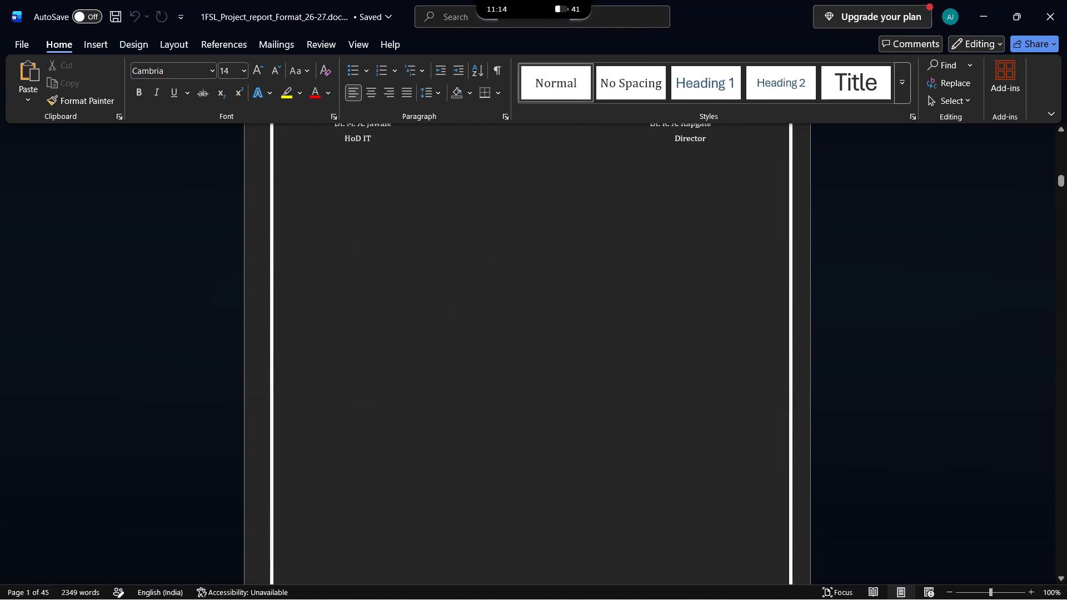
scroll(561, 339, "down", 6)
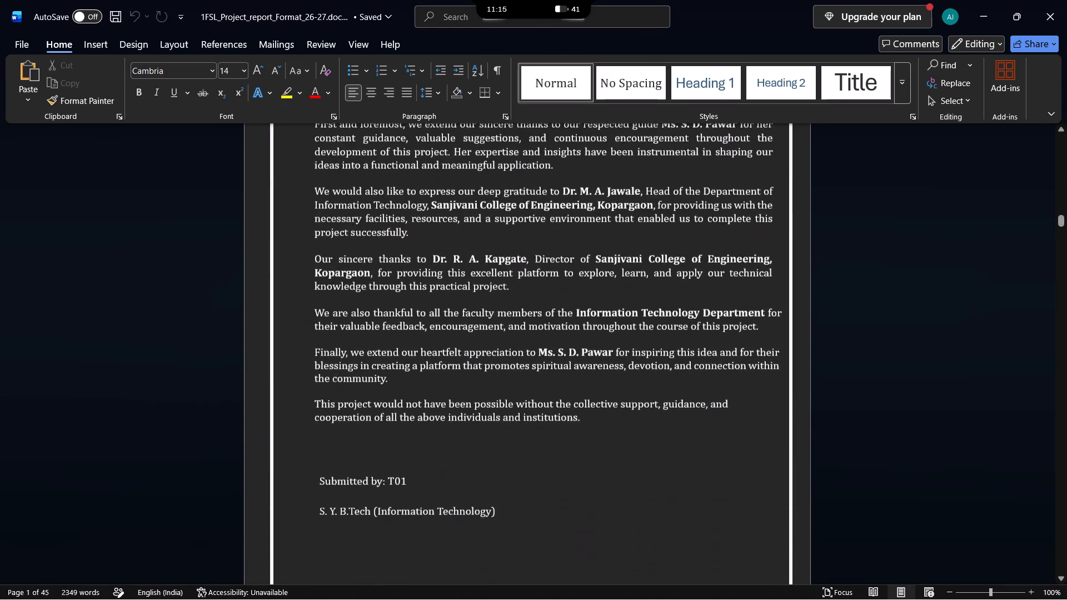
scroll(561, 339, "down", 3)
scroll(561, 339, "up", 1)
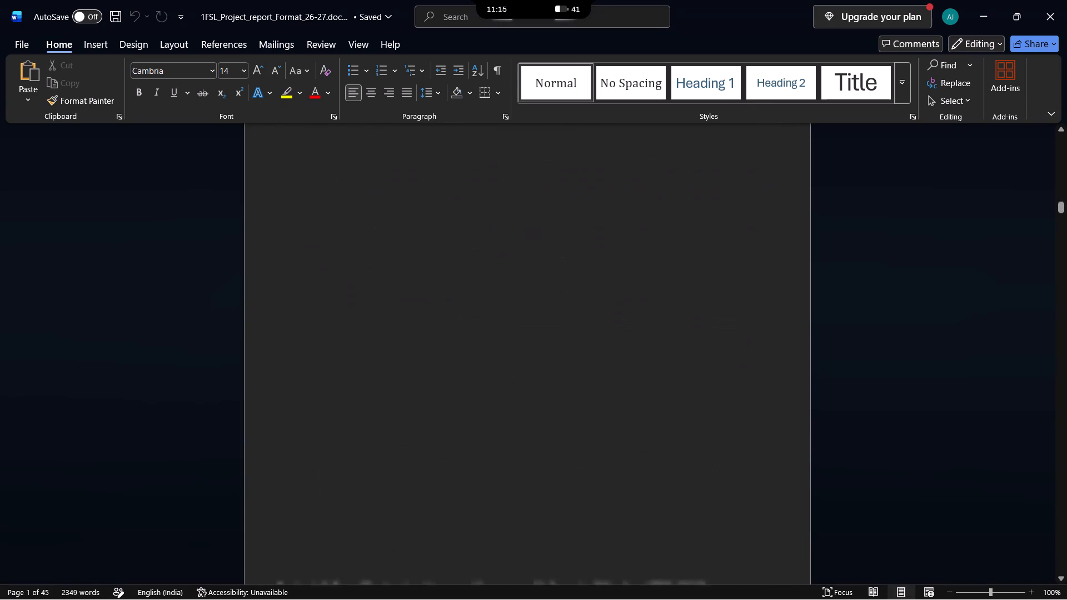
scroll(561, 339, "down", 2)
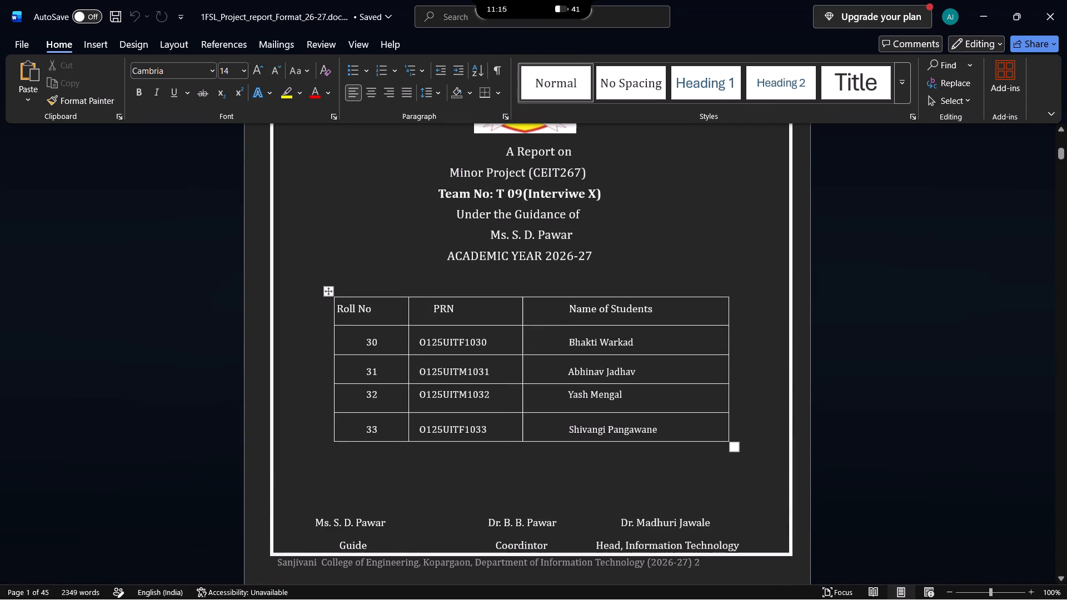
scroll(561, 339, "up", 4)
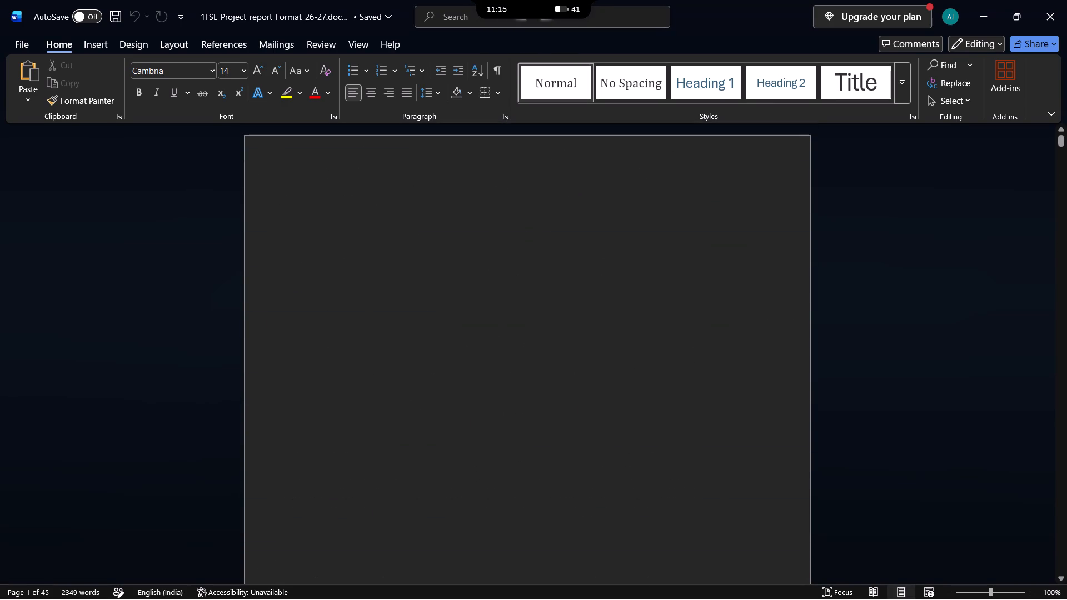
Bring up the print preview of the converted report and make its page view active for paging.
key("ctrl+p")
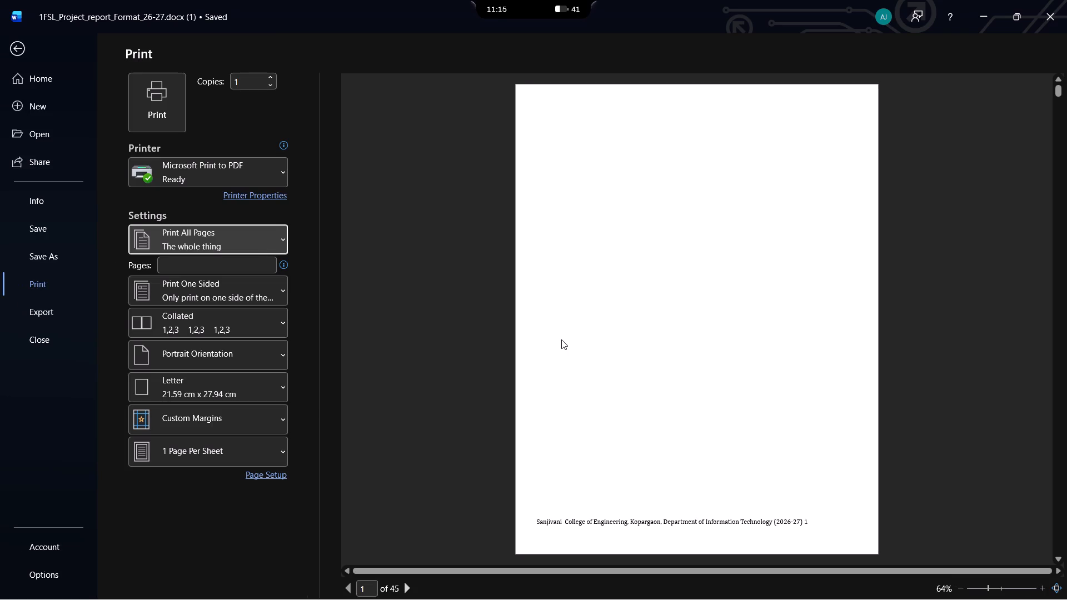
scroll(592, 315, "up", 2)
scroll(592, 315, "down", 4)
scroll(592, 315, "up", 5)
key("Right")
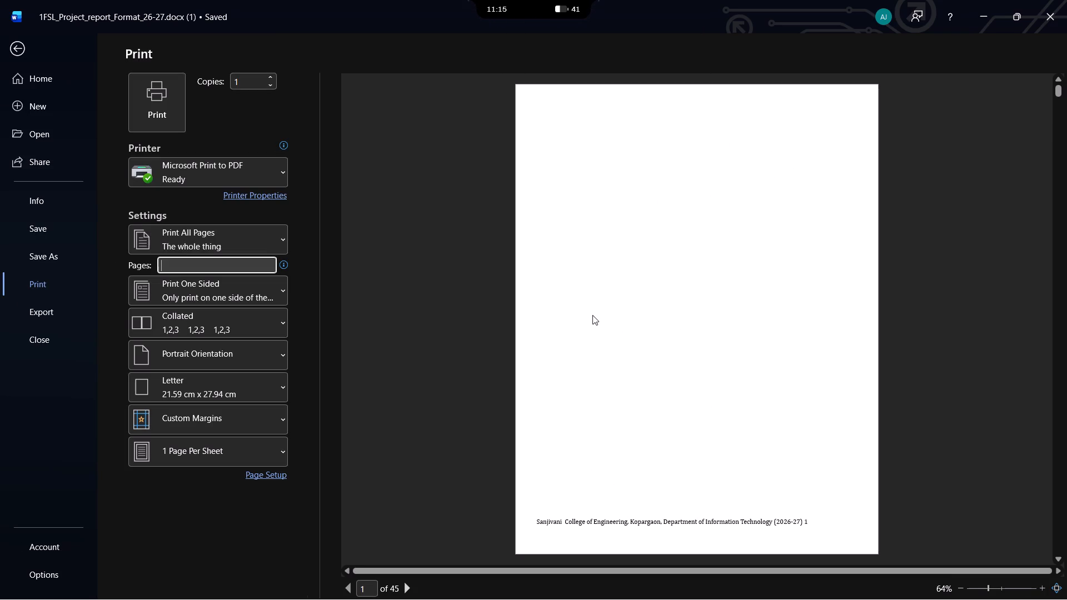
key("Right")
key("Down")
key("Down")
key("Down")
key("Right")
left_click(592, 315)
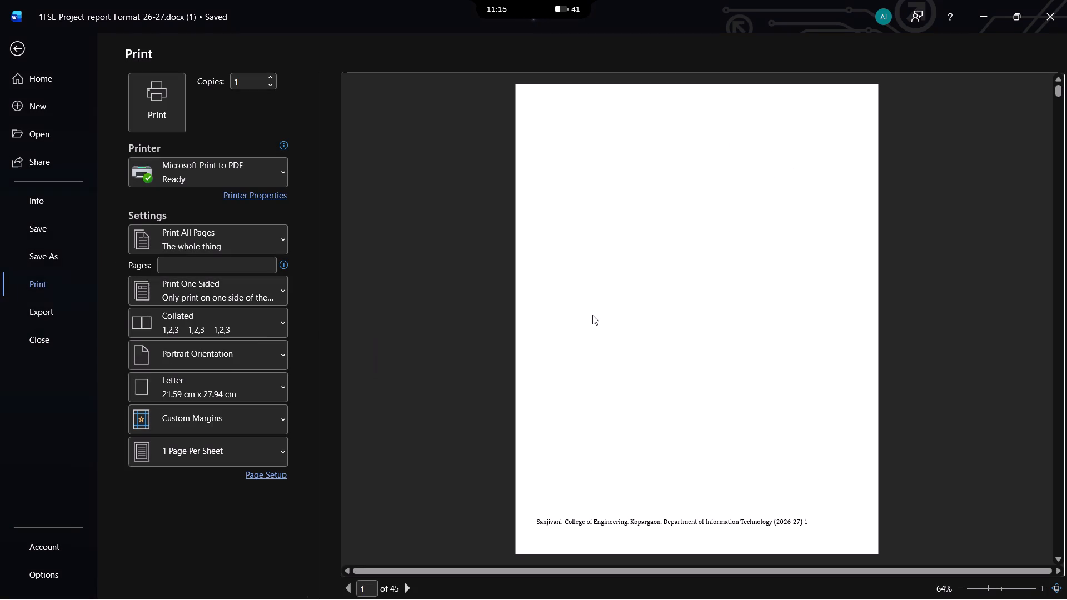
Examine the report's front matter in the print preview, including the title page, declaration and index table, up to page 13.
key("Right")
key("Right")
key("Down")
key("Down")
key("Up")
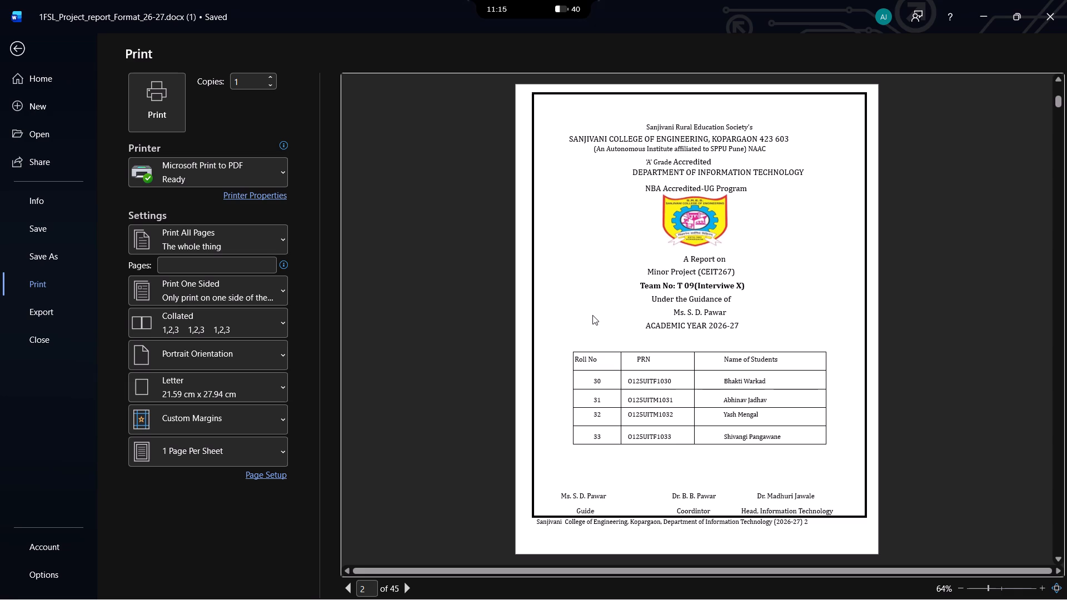
key("Down")
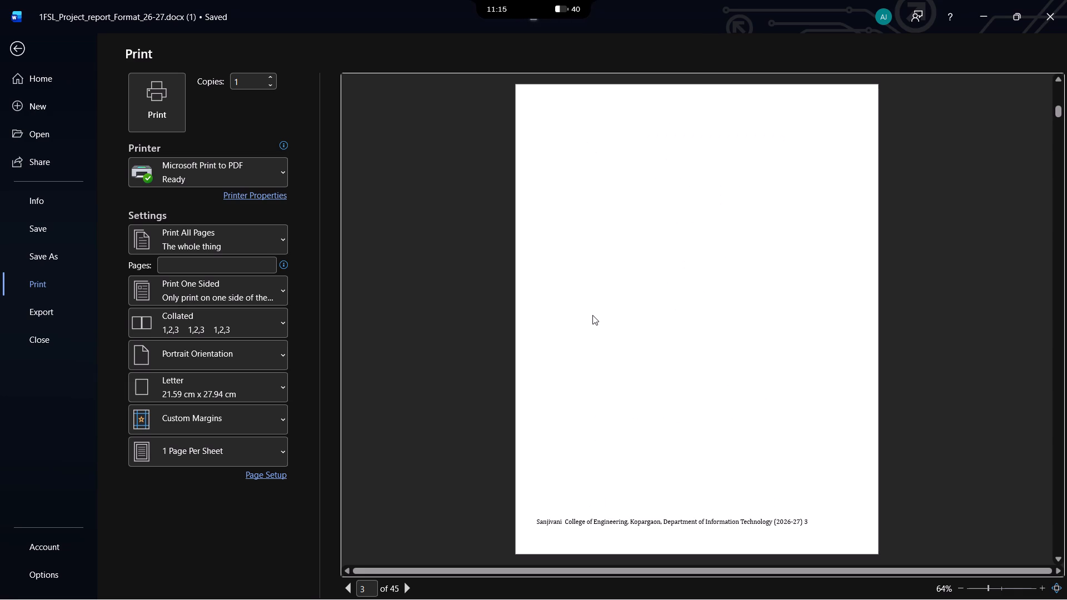
key("Down")
key("Down")
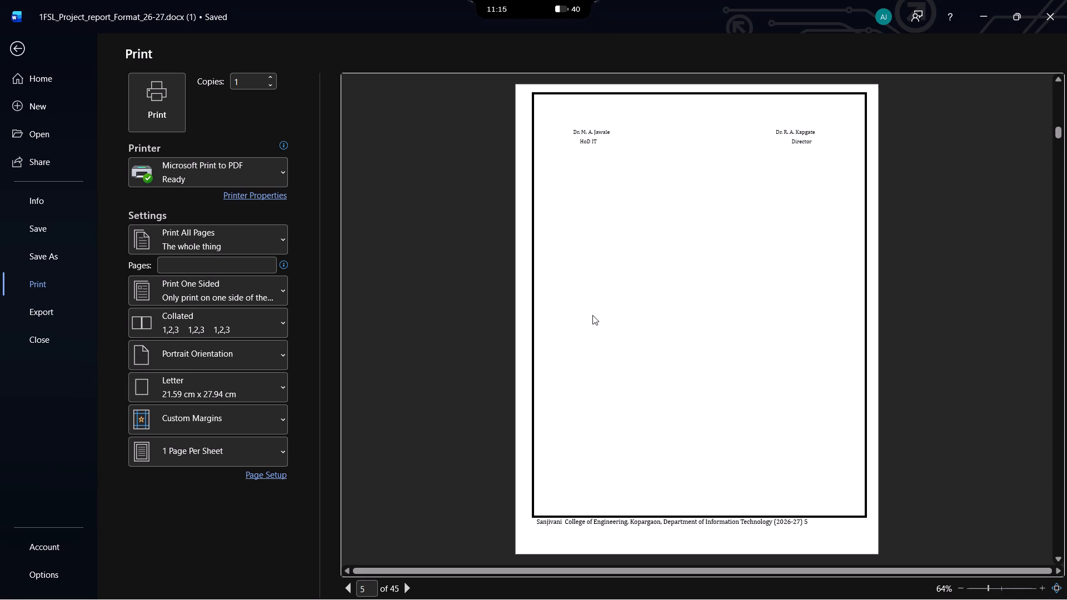
key("Down")
key("Down")
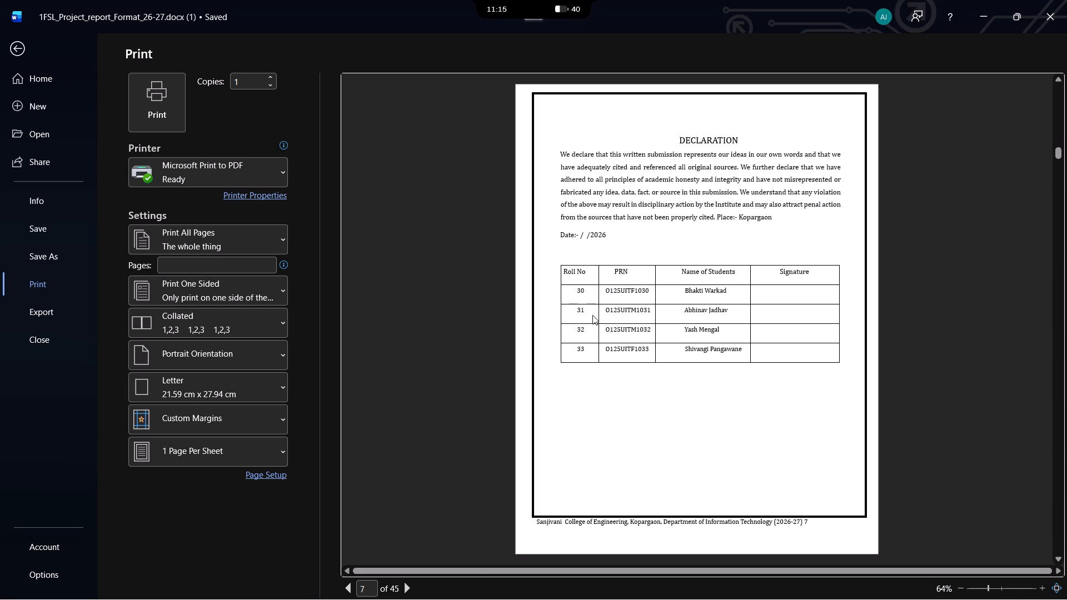
key("Down")
key("Down")
key("Down")
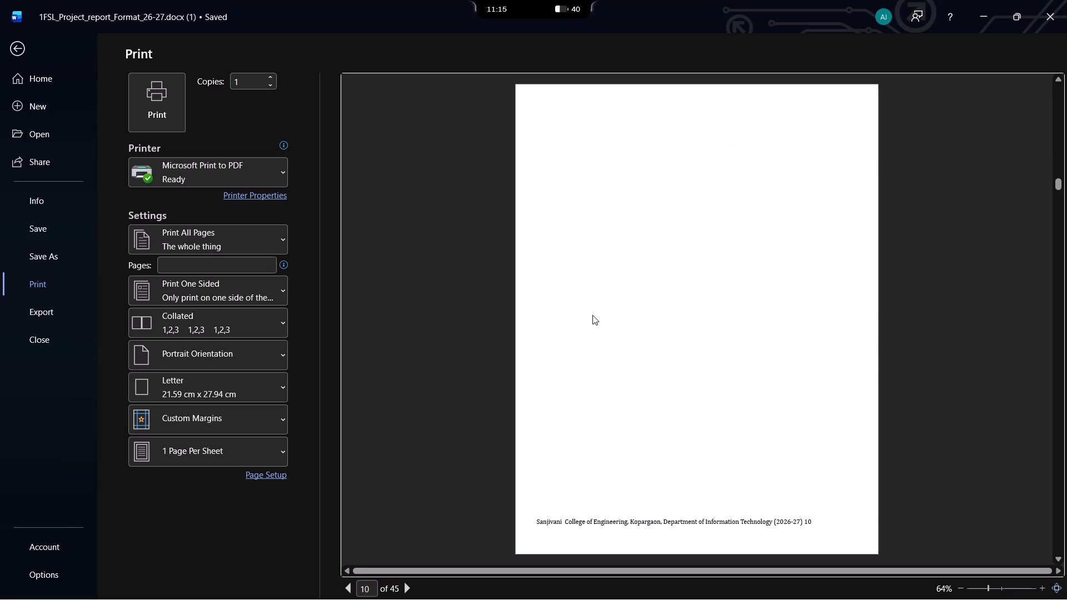
key("Down")
key("Down")
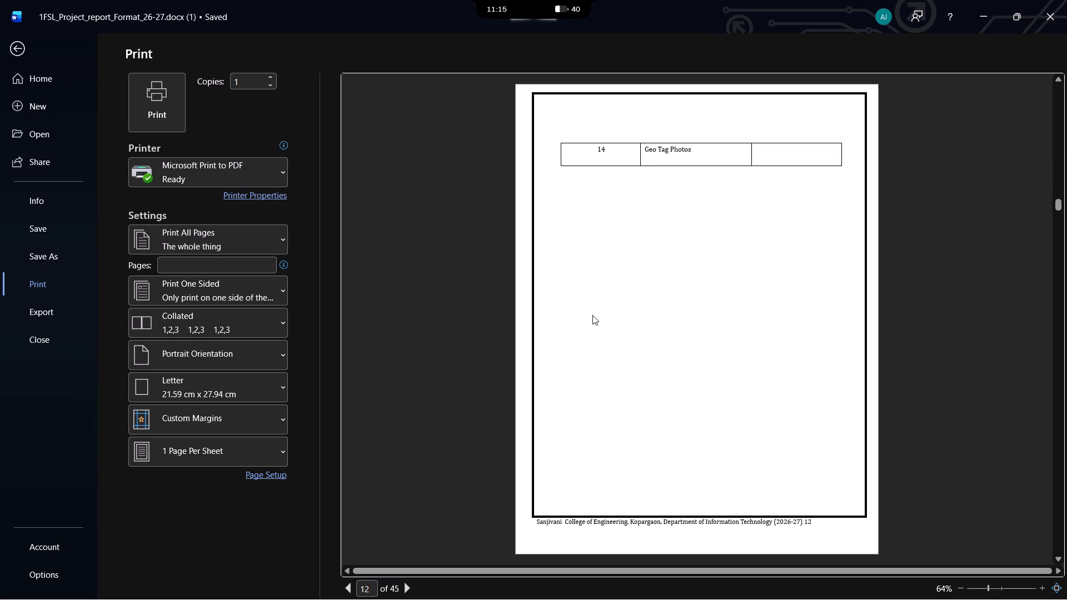
key("Down")
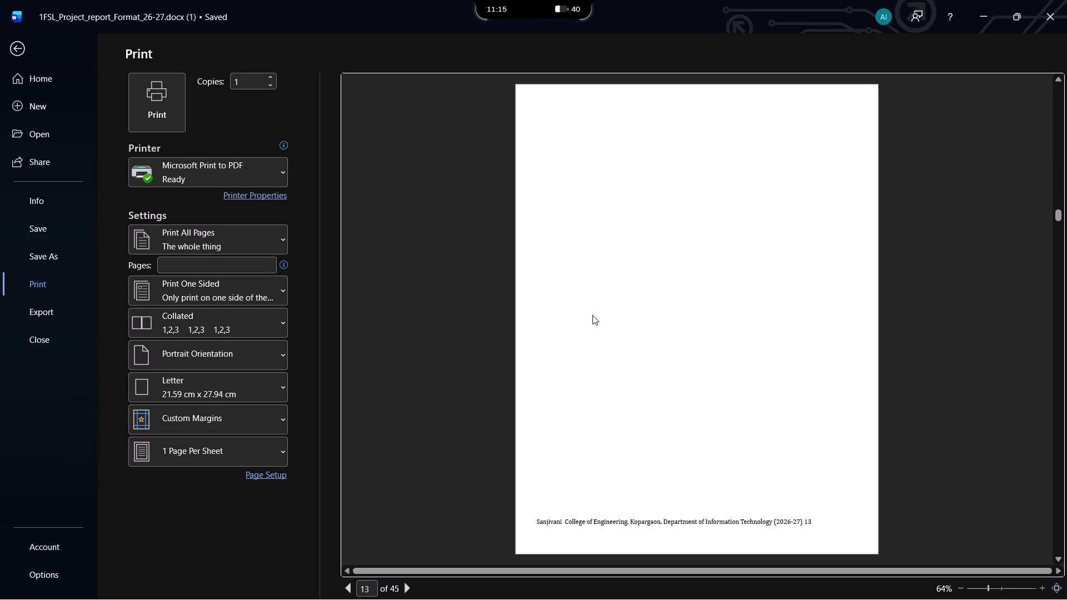
key("Up")
key("Up")
key("Down")
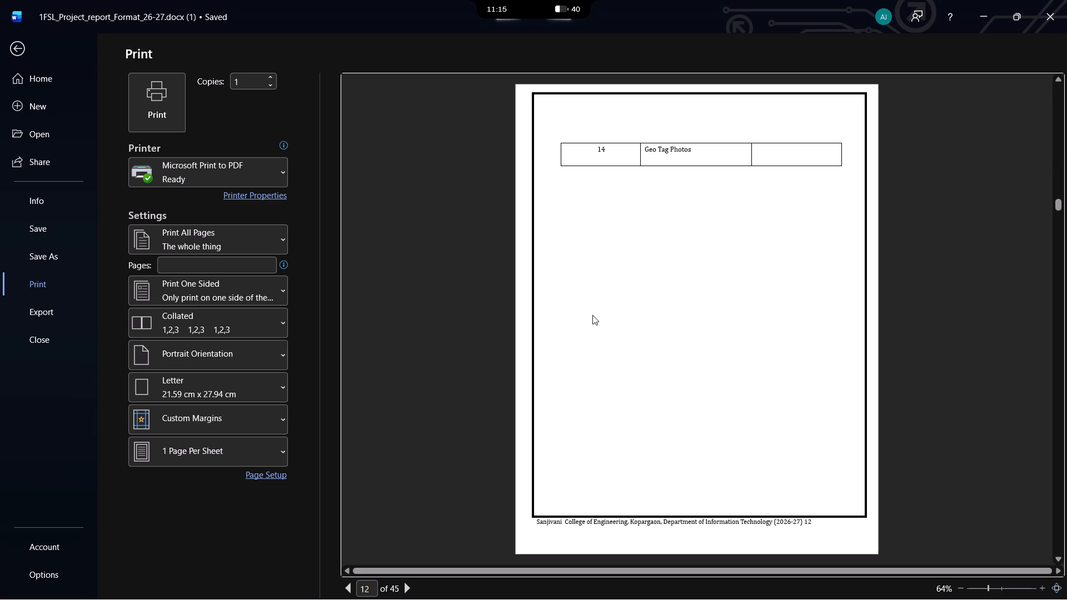
Page through the report's chapters in the print preview, up to Chapter 7, Technology Stack, on page 28.
key("Down")
key("Down")
key("Down")
key("Down")
key("Down")
key("Down")
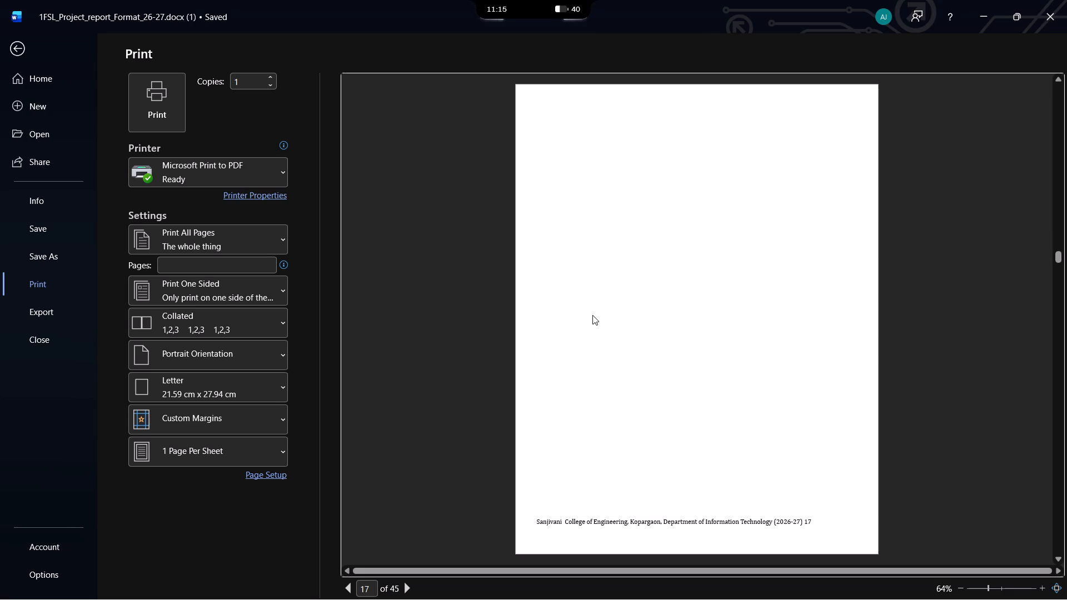
key("Down")
key("Down")
key("Down")
key("Down")
key("Down")
key("Down")
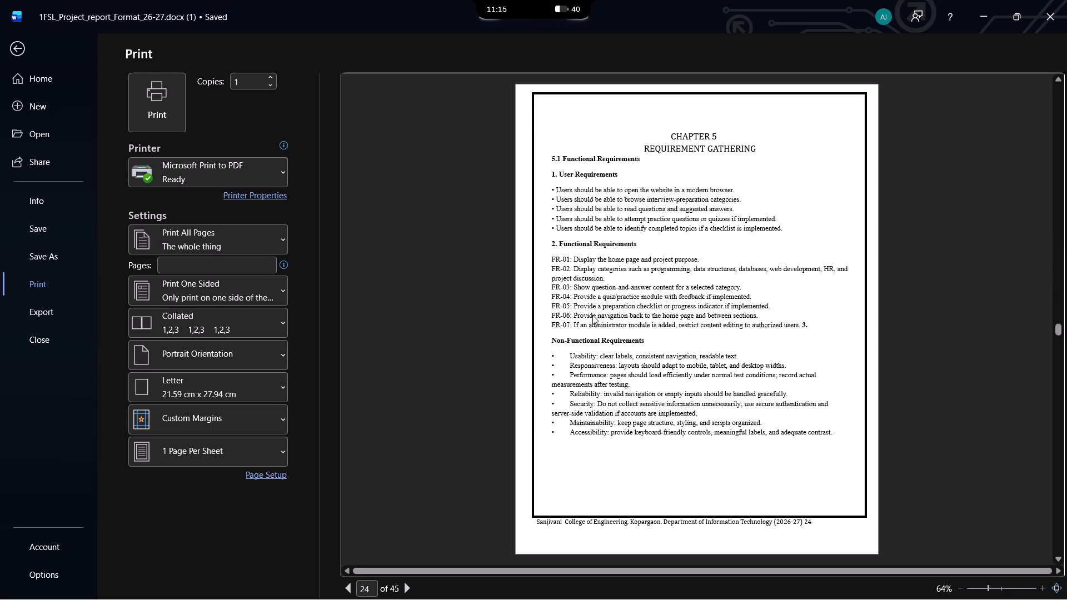
key("Down")
key("Down")
key("Down")
key("Down")
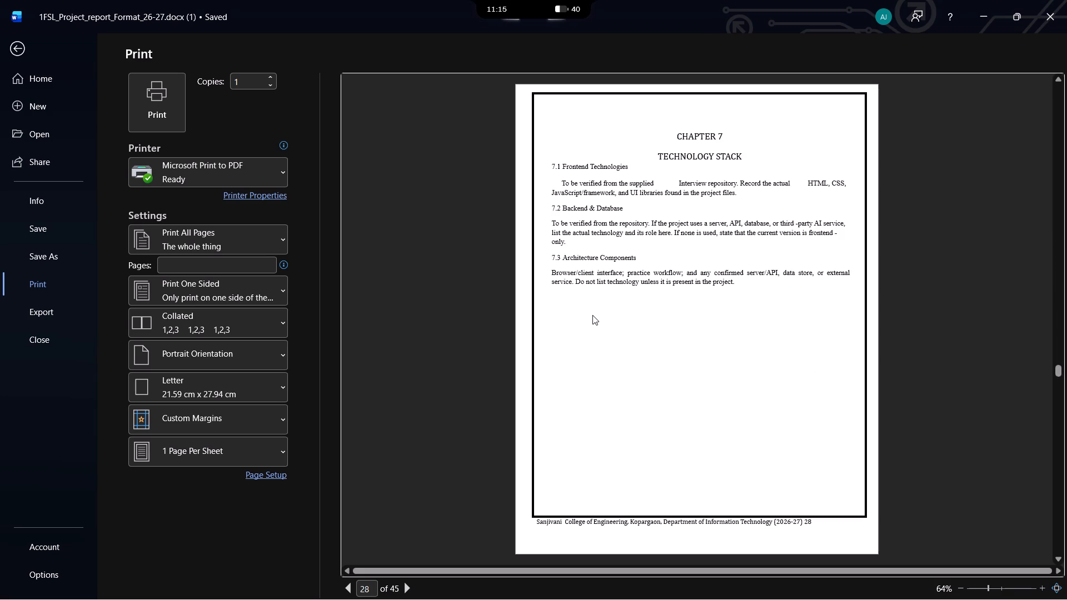
Examine the report's chapters in the print preview from Chapter 7 up to Chapter 10, Testing, on page 34.
key("Down")
key("Down")
key("Down")
key("Down")
key("Down")
key("Down")
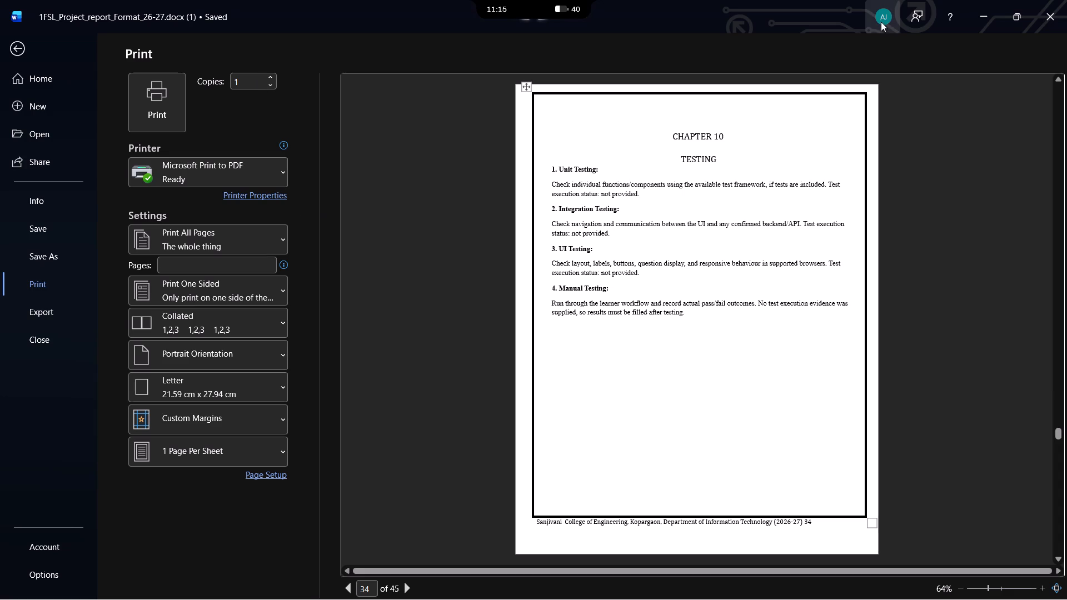
Page back through the report's chapters in the print preview, past Chapter 5, Requirement Gathering, to page 19.
key("Up")
key("Up")
key("Up")
key("Up")
key("Up")
key("Up")
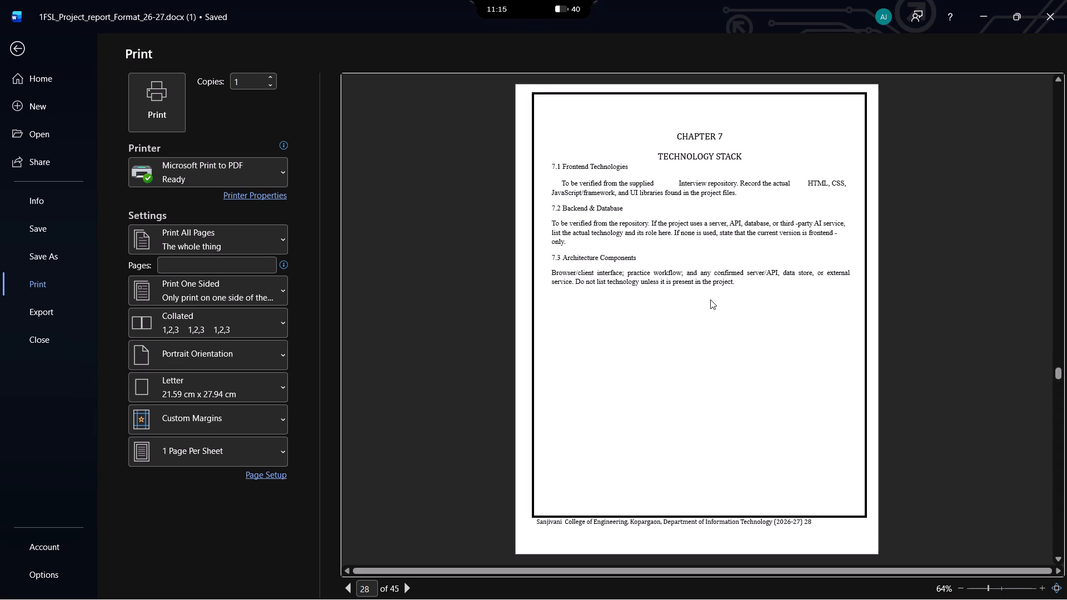
key("Up")
key("Up")
key("Down")
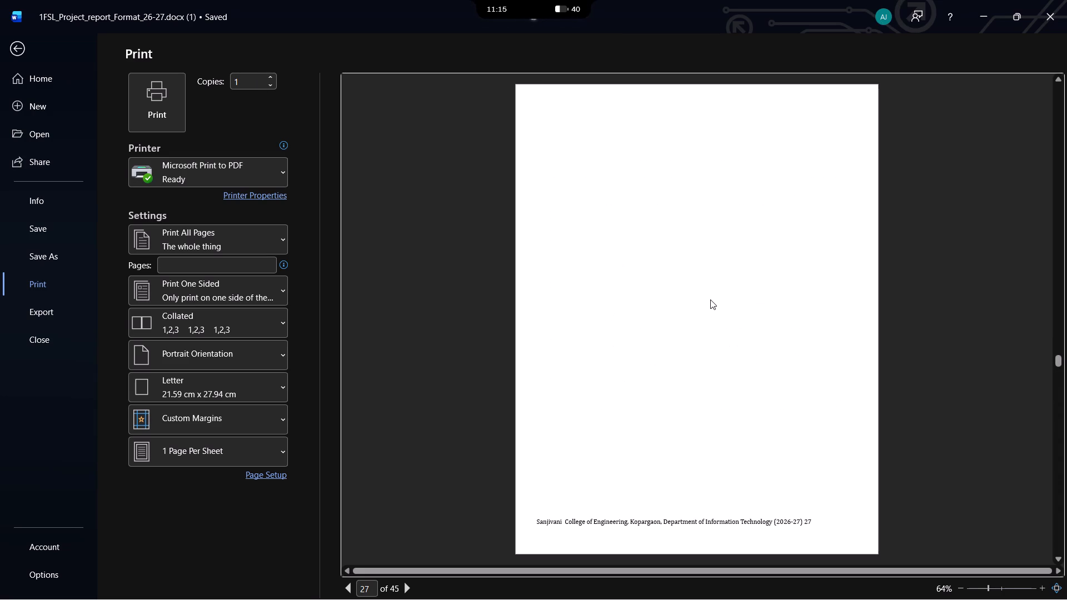
key("Up")
key("Up")
key("Up")
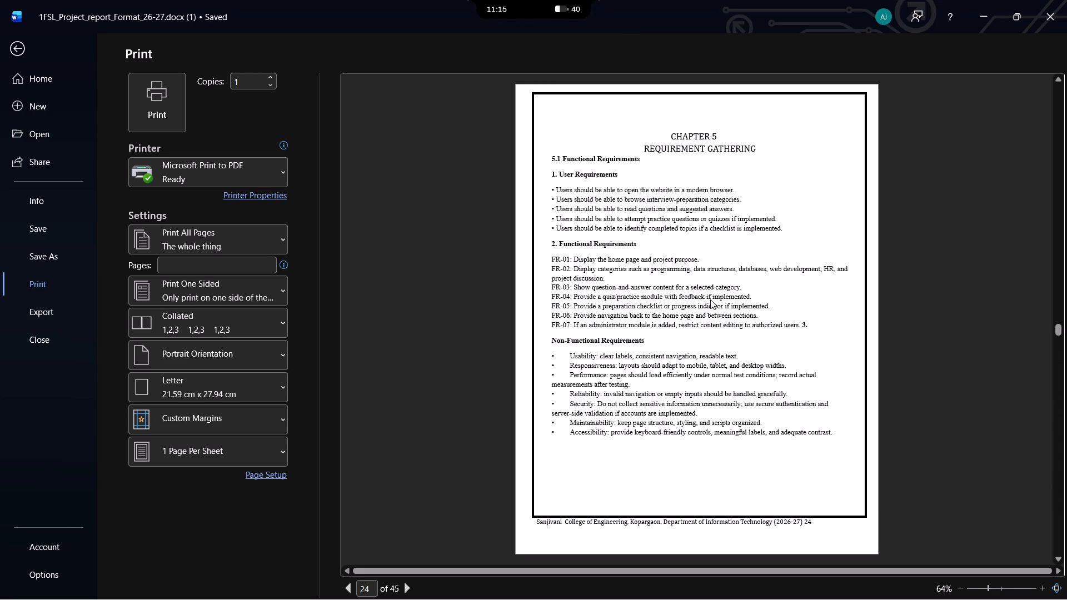
key("Up")
key("Up")
key("Up")
key("Up")
key("Up")
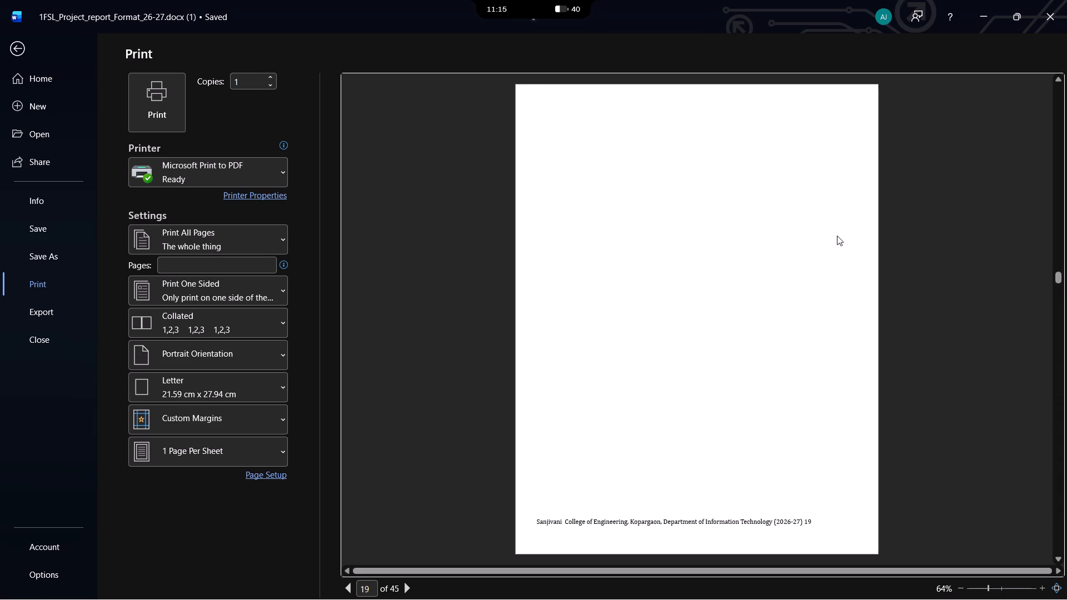
Leave the print preview and close the converted report document.
key("Escape")
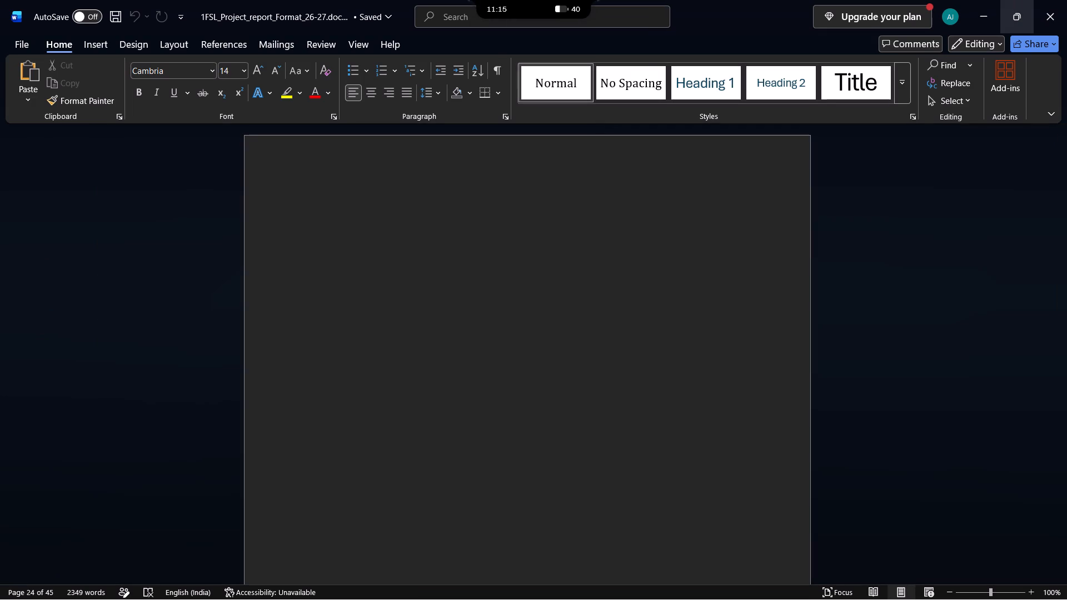
left_click(1066, 0)
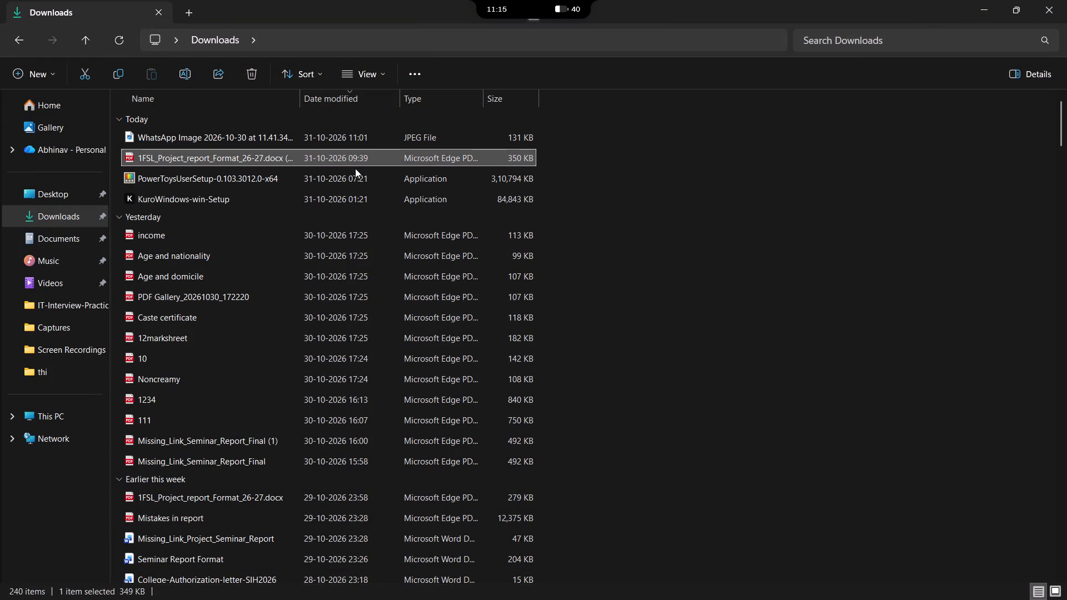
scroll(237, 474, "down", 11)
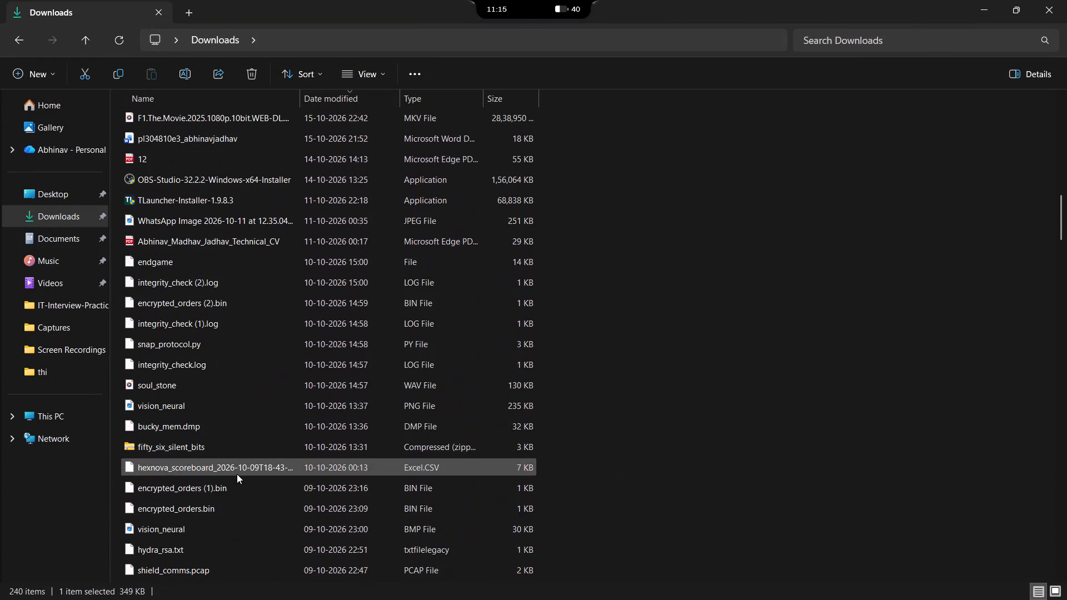
Search the computer for the WhatsApp app with "wh".
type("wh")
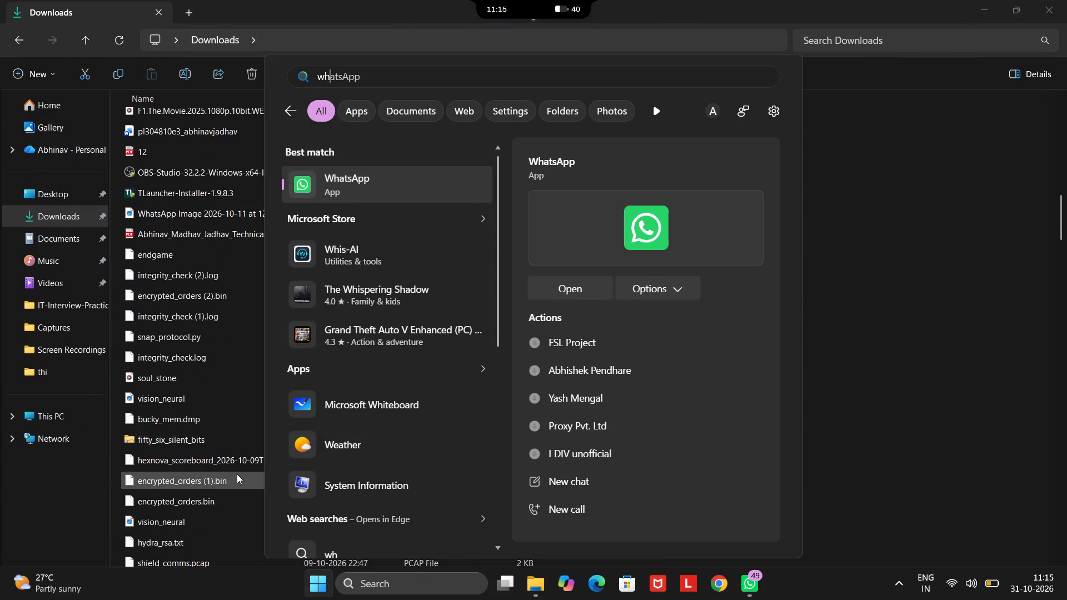
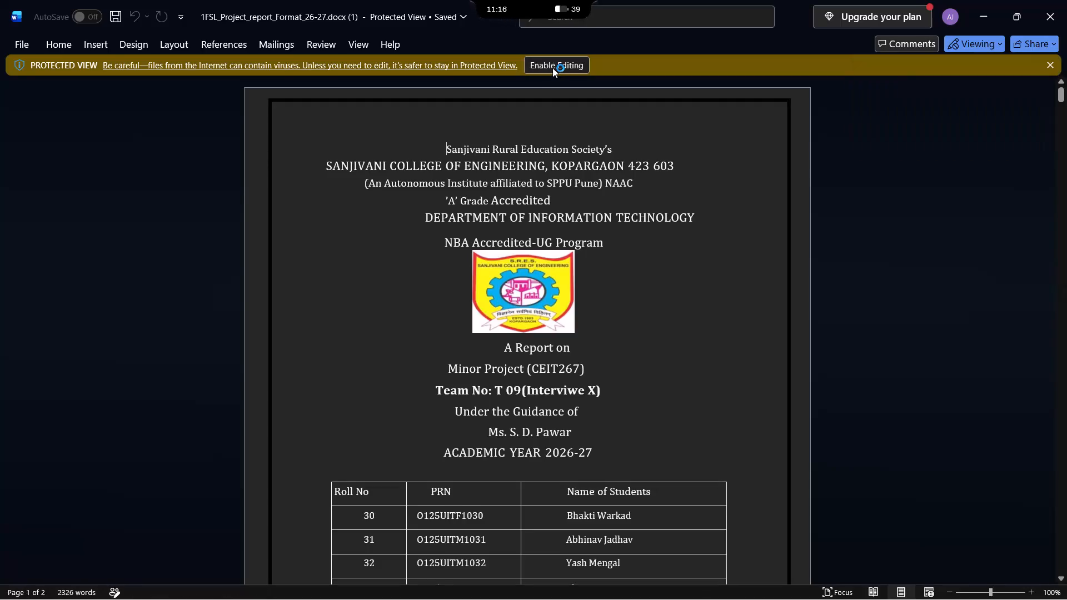
Look through the title page and the certificate page of the report now open for editing.
scroll(588, 303, "down", 1)
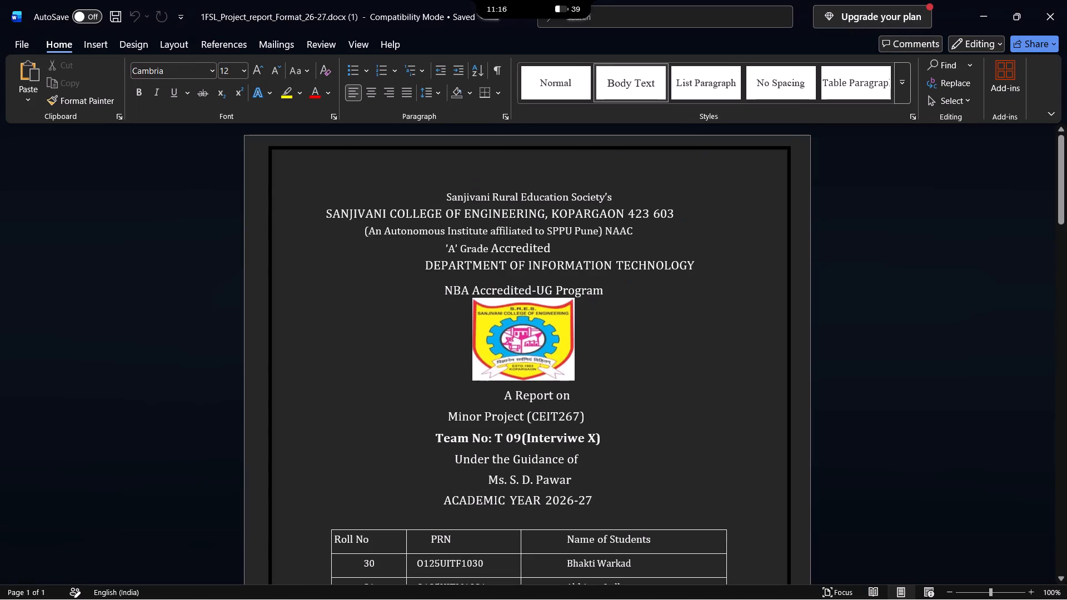
scroll(588, 303, "down", 2)
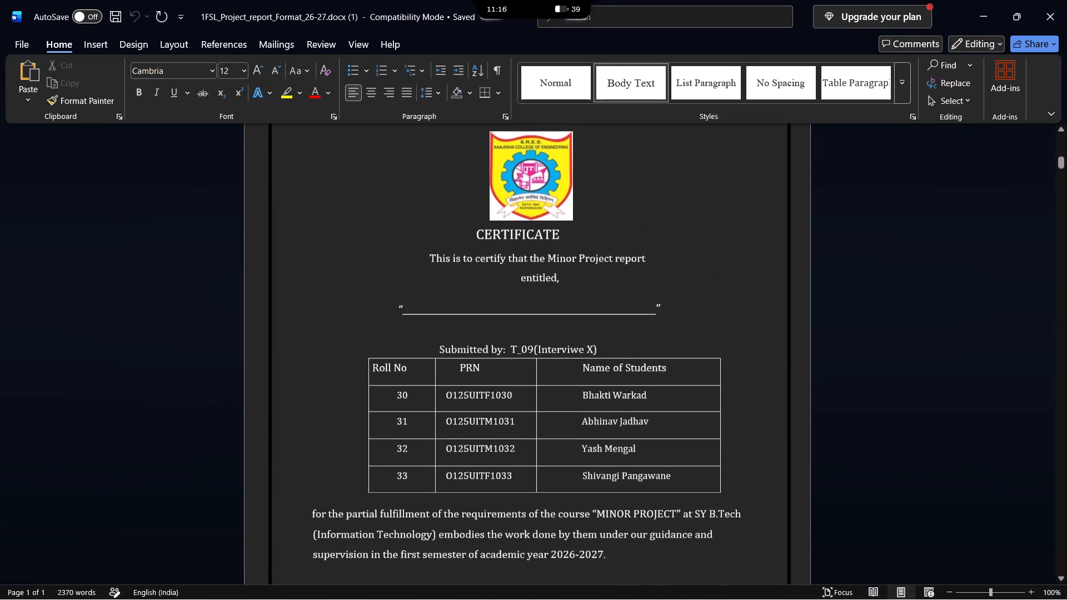
scroll(588, 303, "down", 1)
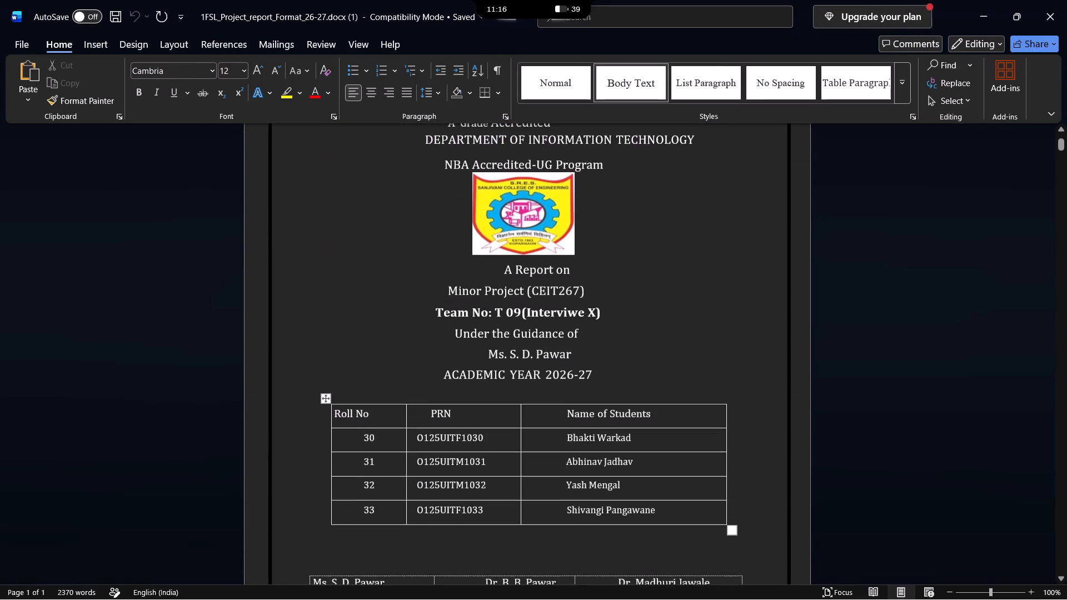
scroll(588, 303, "down", 2)
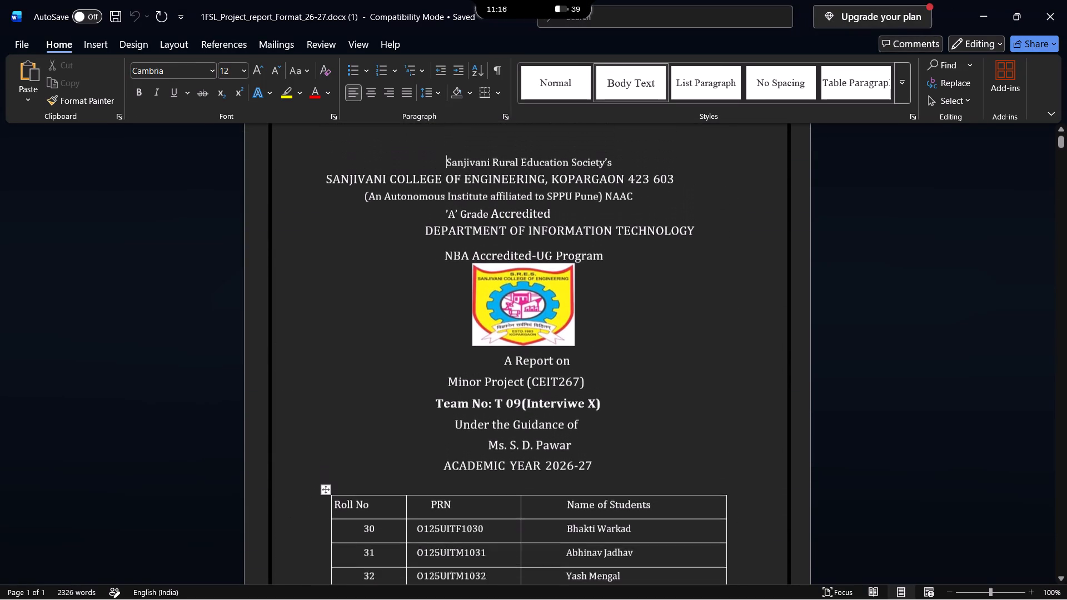
scroll(588, 303, "down", 2)
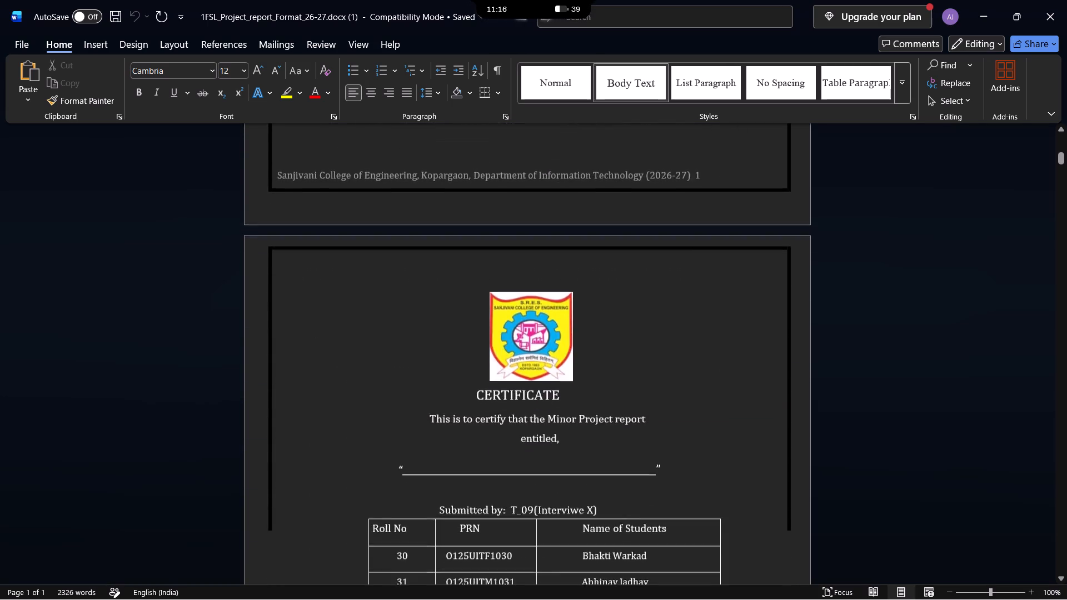
scroll(588, 303, "down", 1)
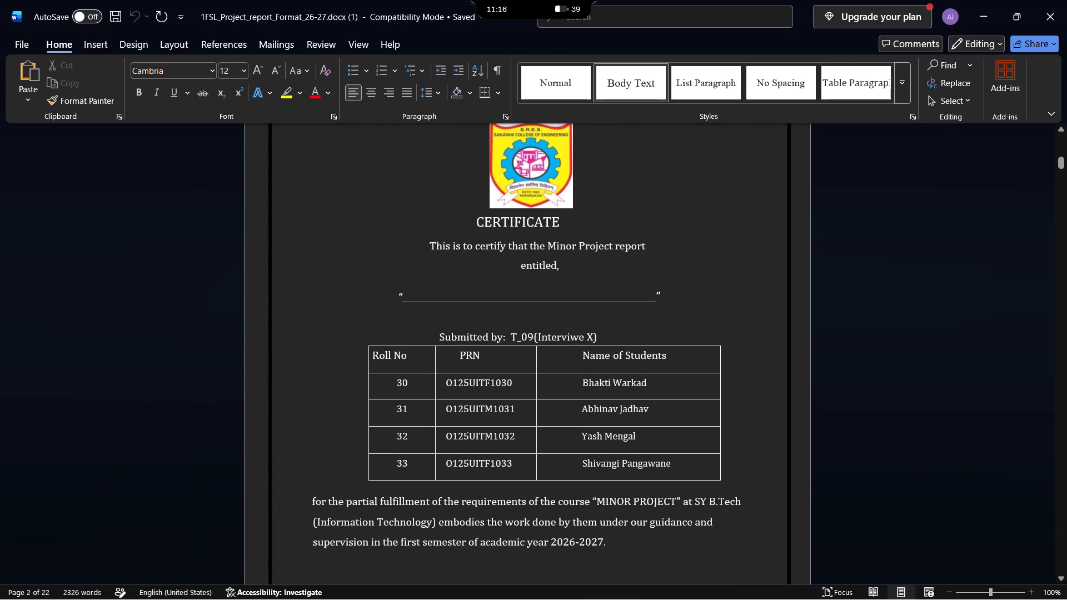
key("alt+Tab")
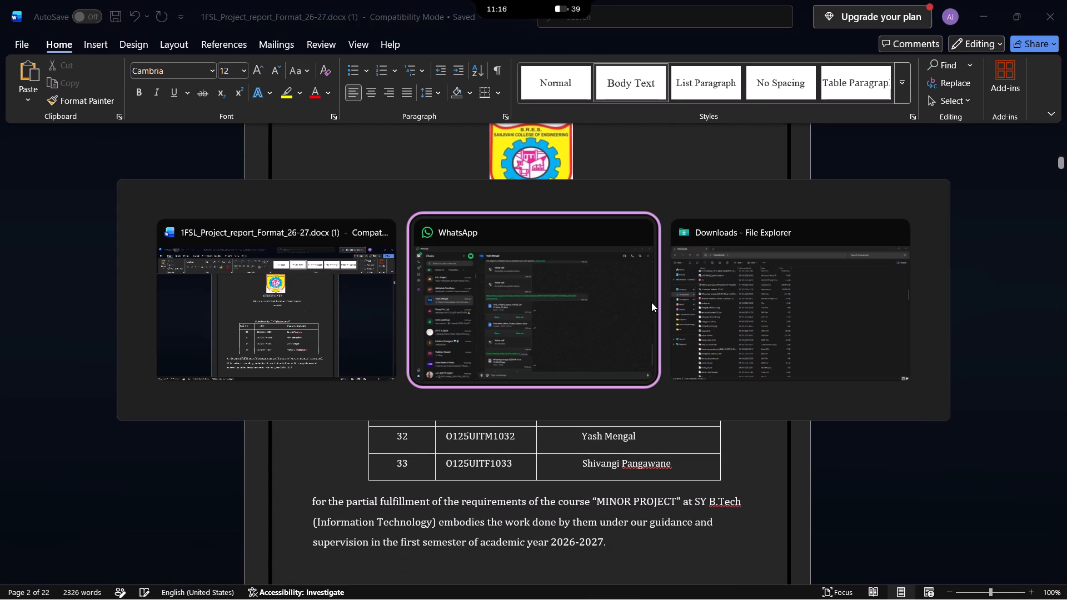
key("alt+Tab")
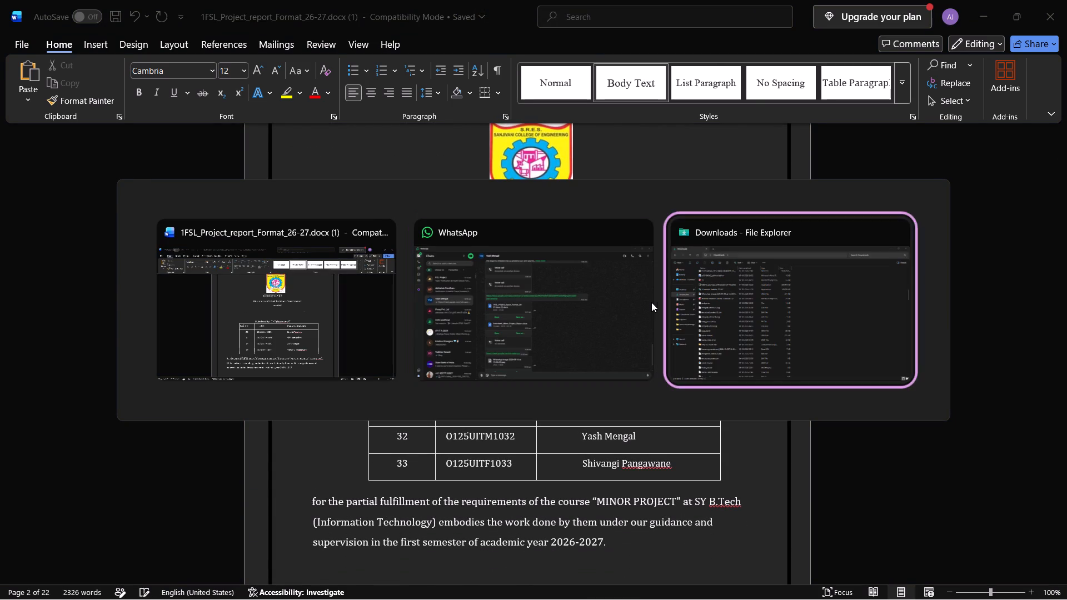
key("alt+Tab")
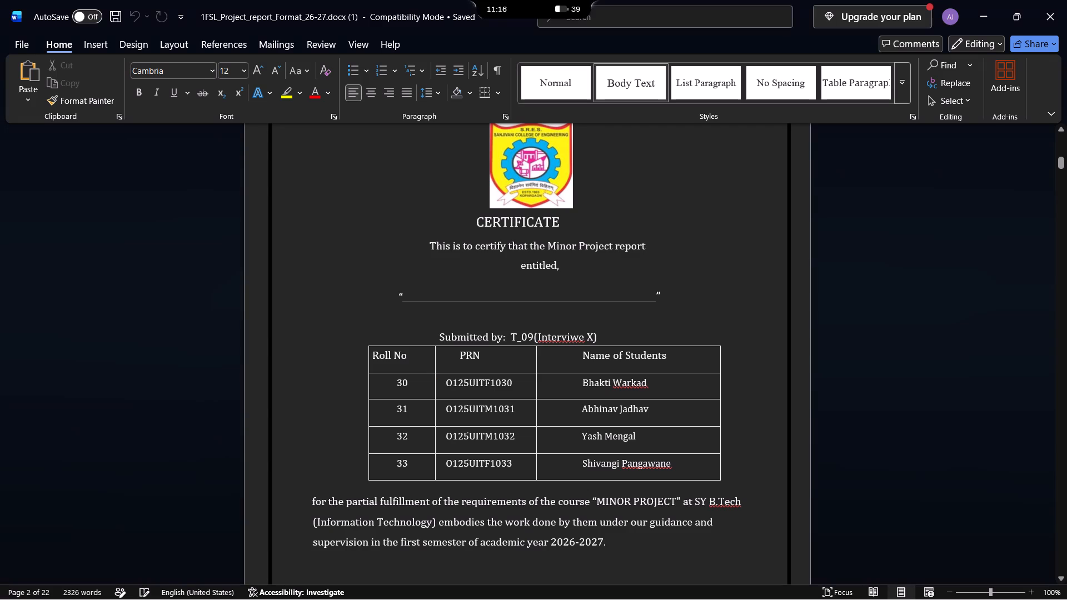
In the declaration page's student table, remove the indent before the last student's name and reposition the name with leading spaces.
scroll(531, 290, "down", 4)
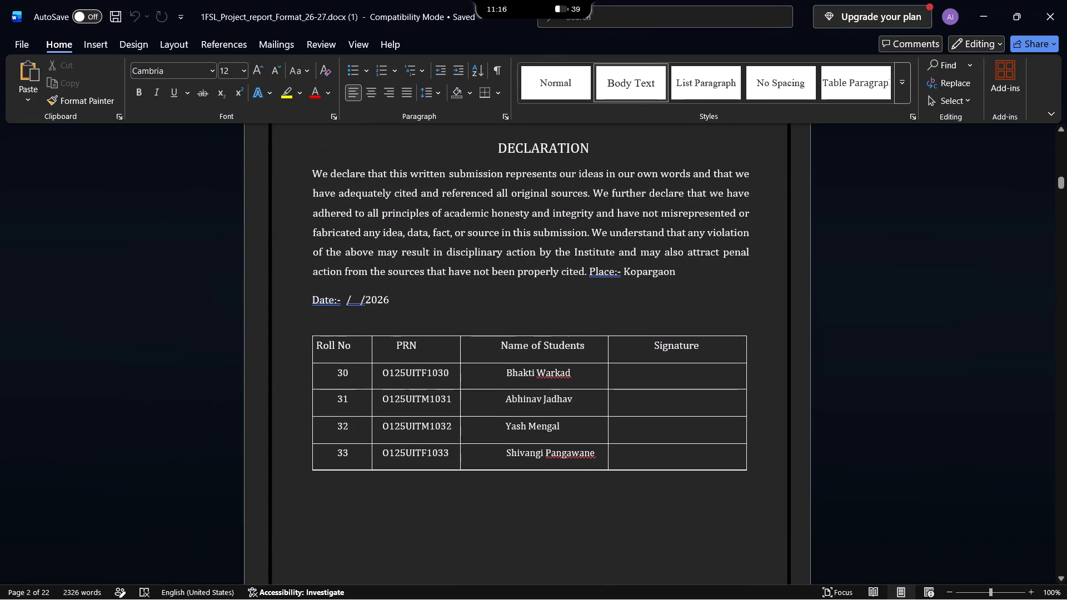
scroll(531, 290, "down", 2)
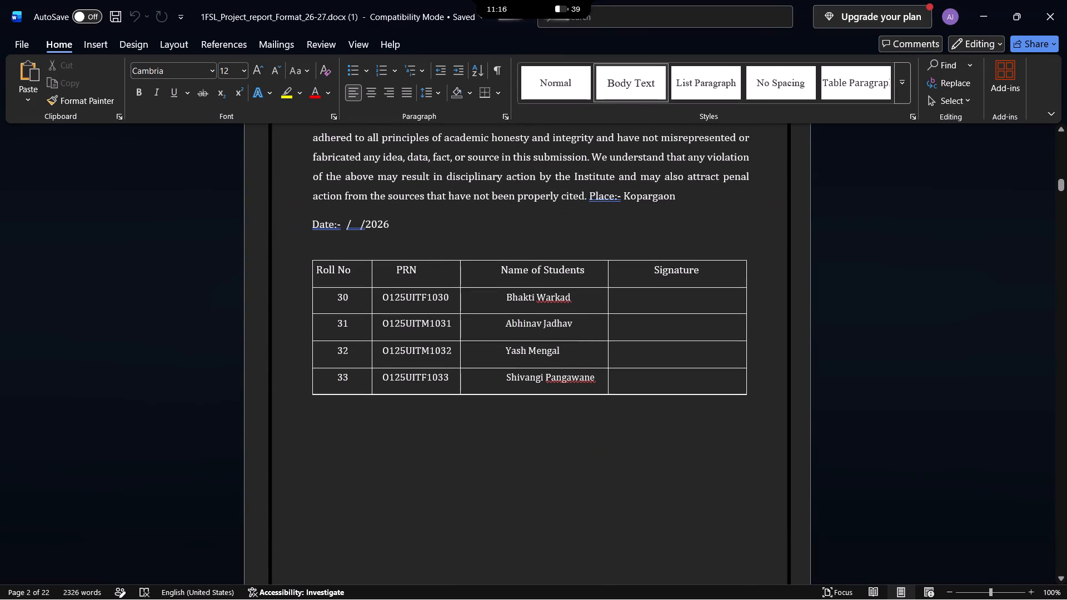
left_click(506, 377)
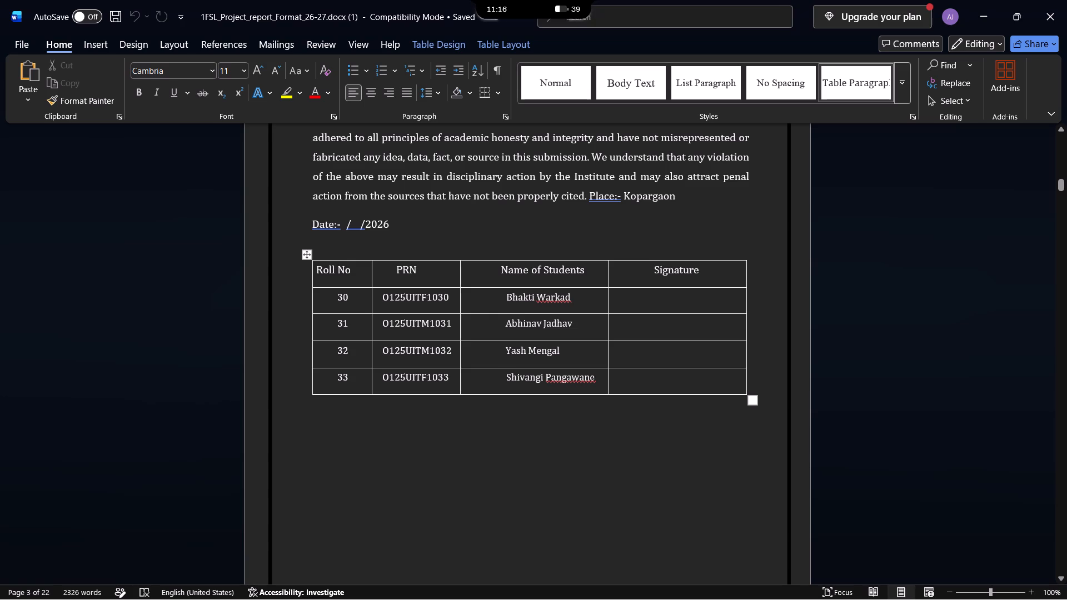
key("BackSpace")
key("Tab")
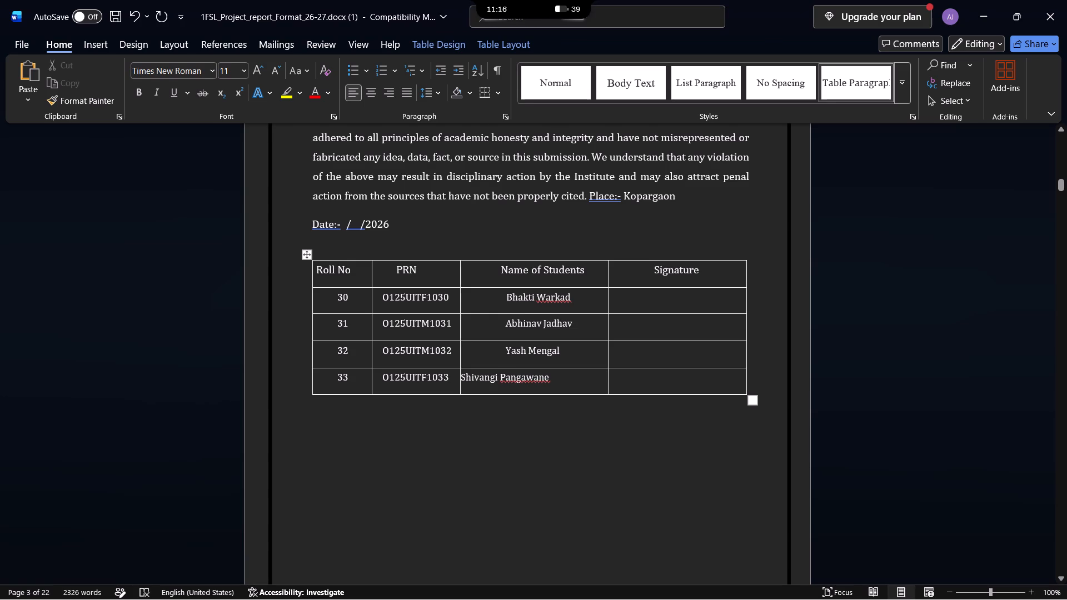
left_click(462, 378)
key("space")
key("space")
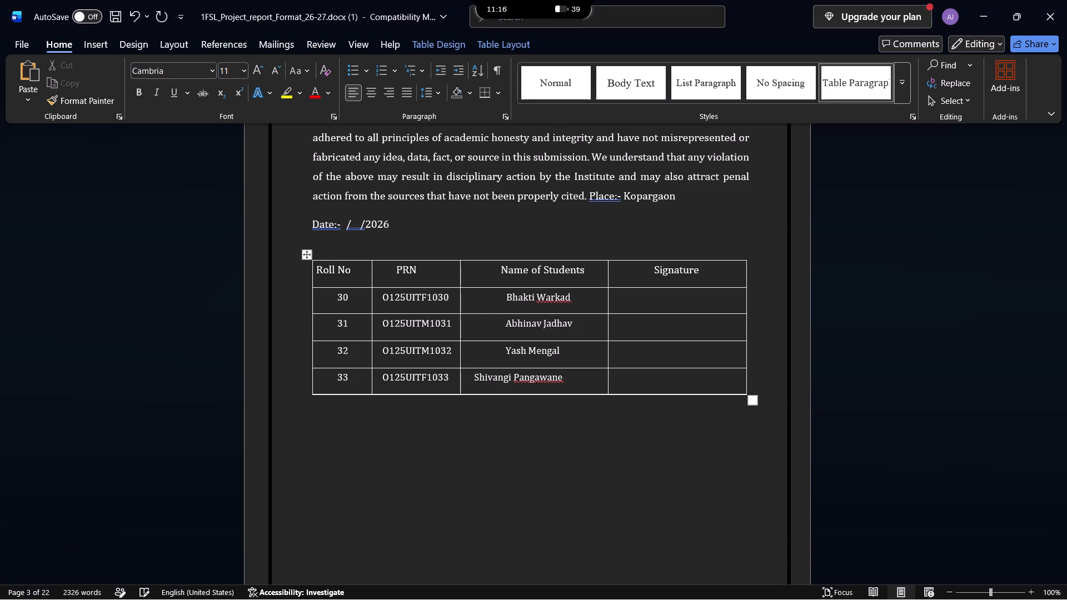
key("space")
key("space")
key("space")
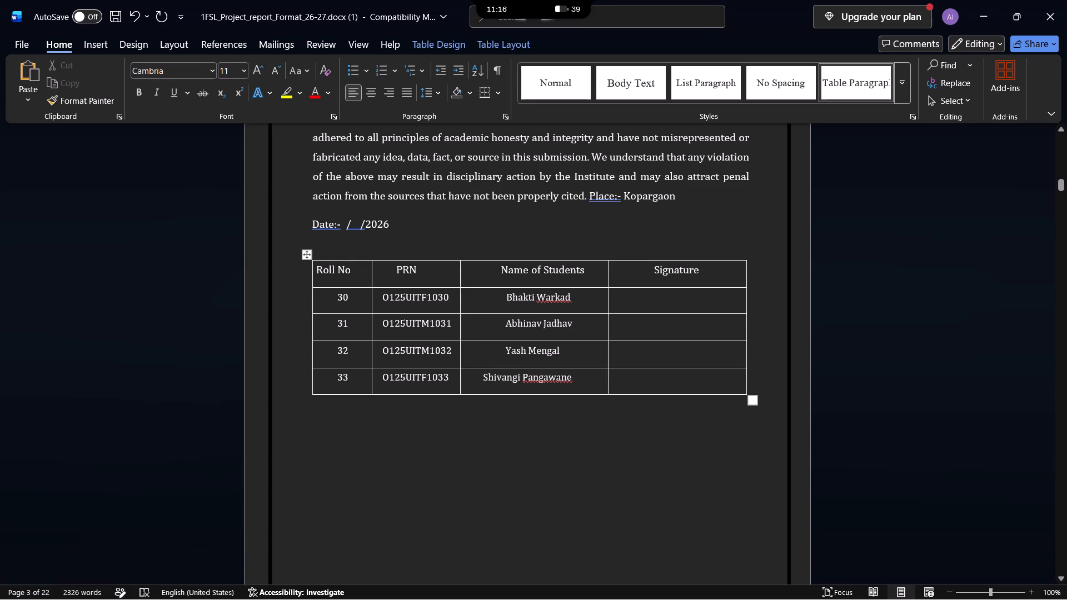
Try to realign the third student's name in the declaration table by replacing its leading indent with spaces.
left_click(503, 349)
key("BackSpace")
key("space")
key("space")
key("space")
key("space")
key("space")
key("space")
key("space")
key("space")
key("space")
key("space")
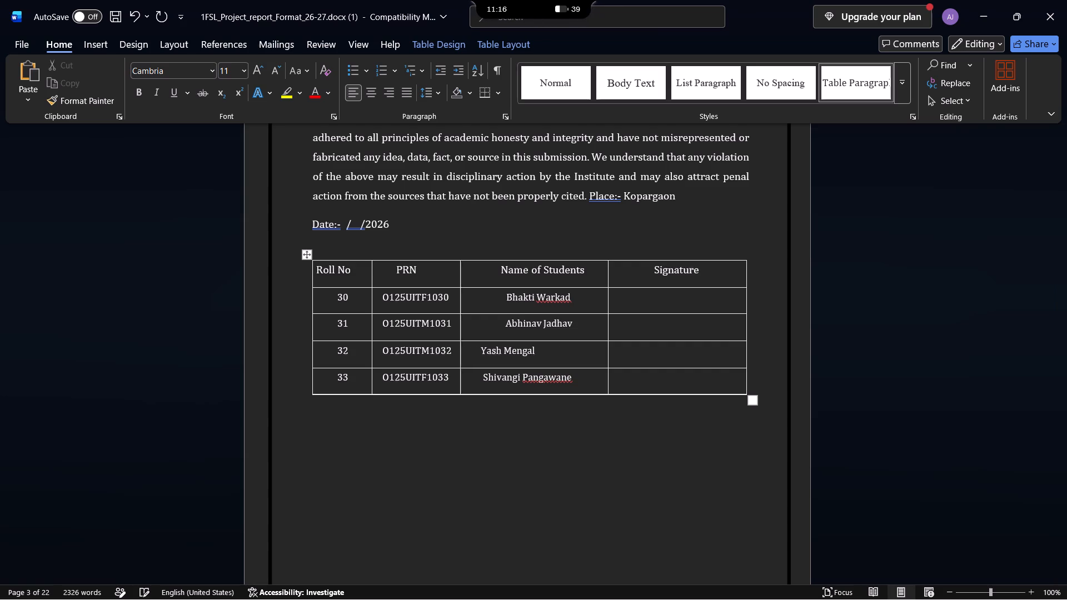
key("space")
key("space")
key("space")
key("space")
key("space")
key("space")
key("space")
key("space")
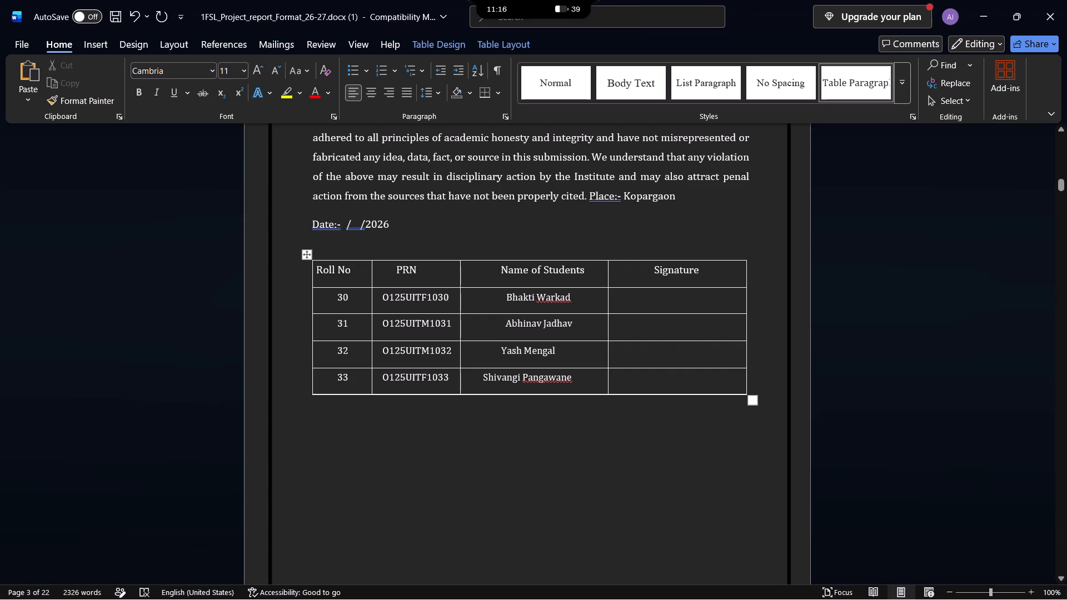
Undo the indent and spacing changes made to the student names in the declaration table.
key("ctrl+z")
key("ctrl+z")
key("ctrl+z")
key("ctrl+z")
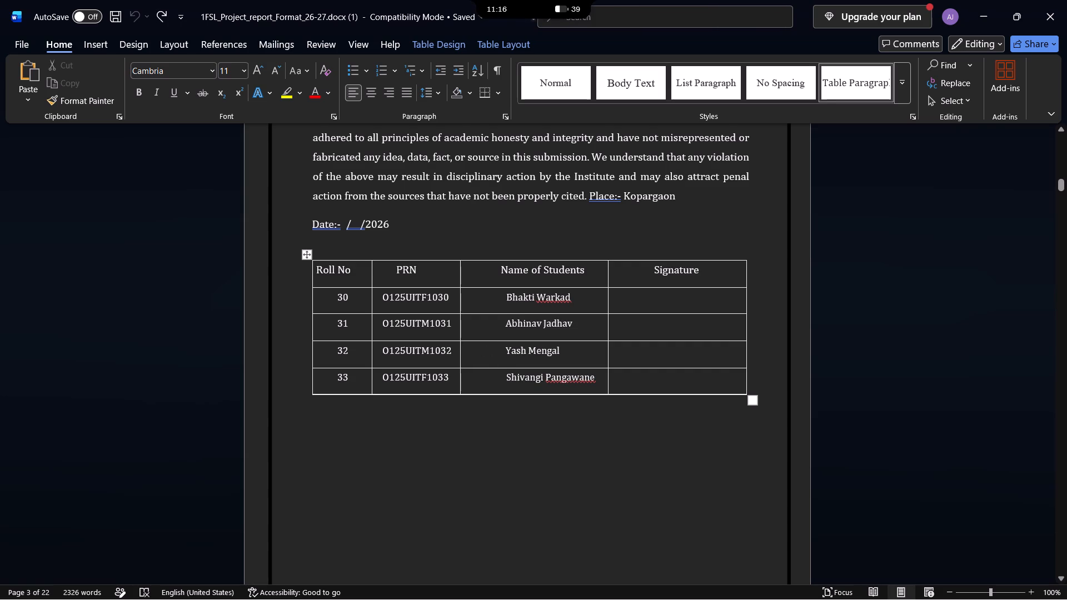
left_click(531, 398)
Copy the project guide's name from the acknowledgements and remove the blank after "heartfelt appreciation to" in the closing paragraph.
scroll(531, 398, "down", 1)
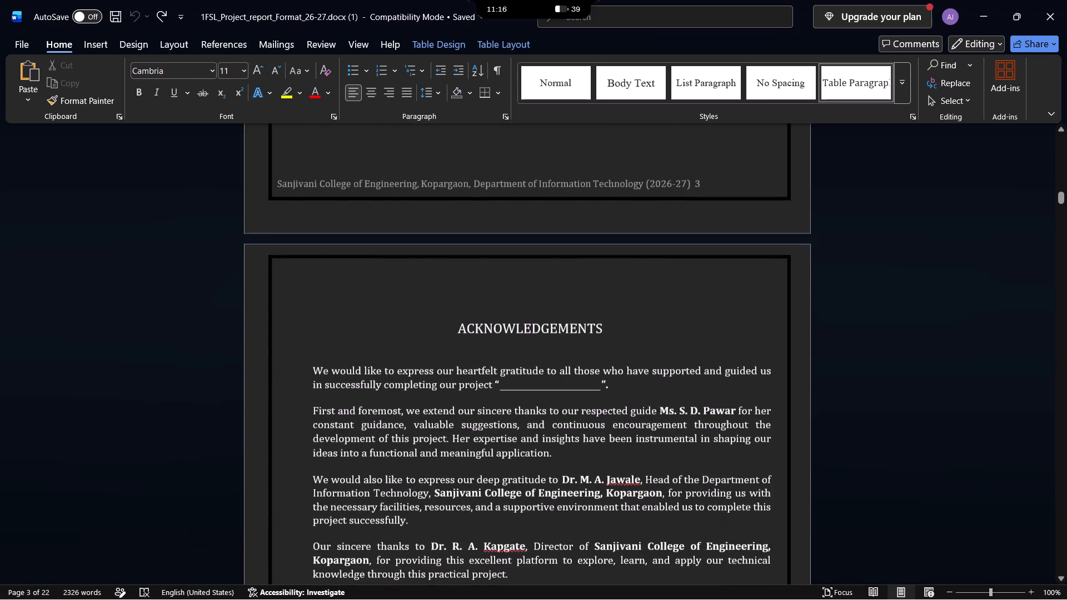
scroll(531, 398, "down", 1)
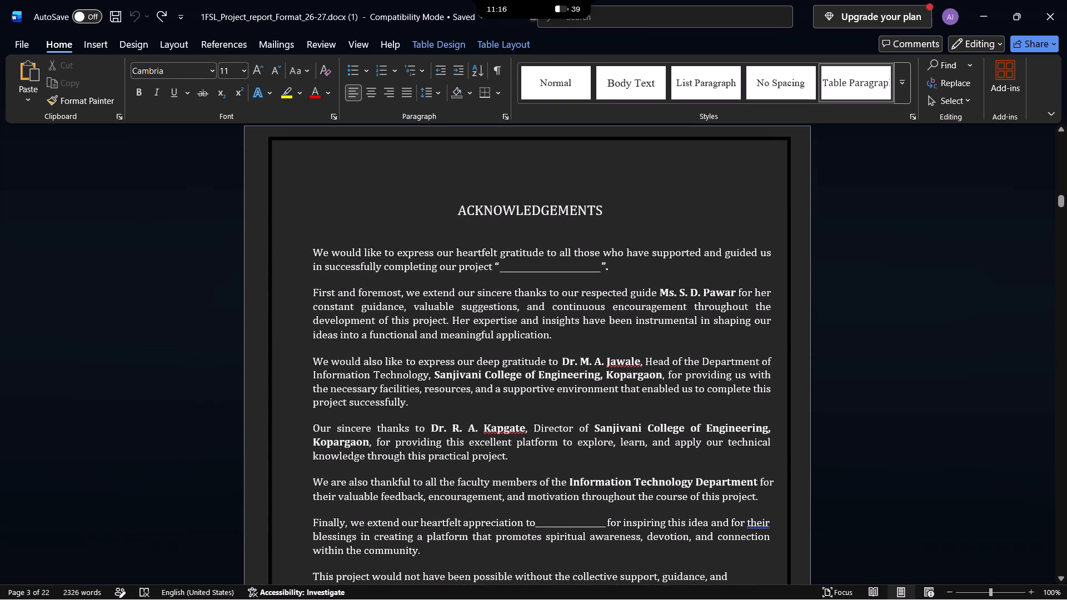
left_click_drag(661, 289, 707, 293)
left_click_drag(707, 293, 724, 296)
key("ctrl+c")
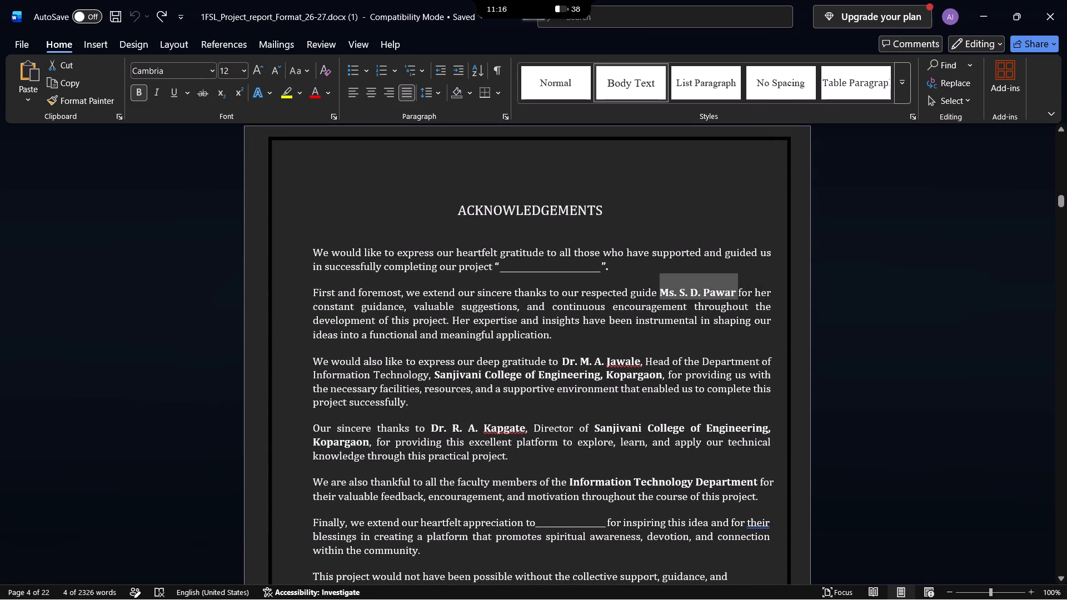
left_click(603, 519)
key("BackSpace")
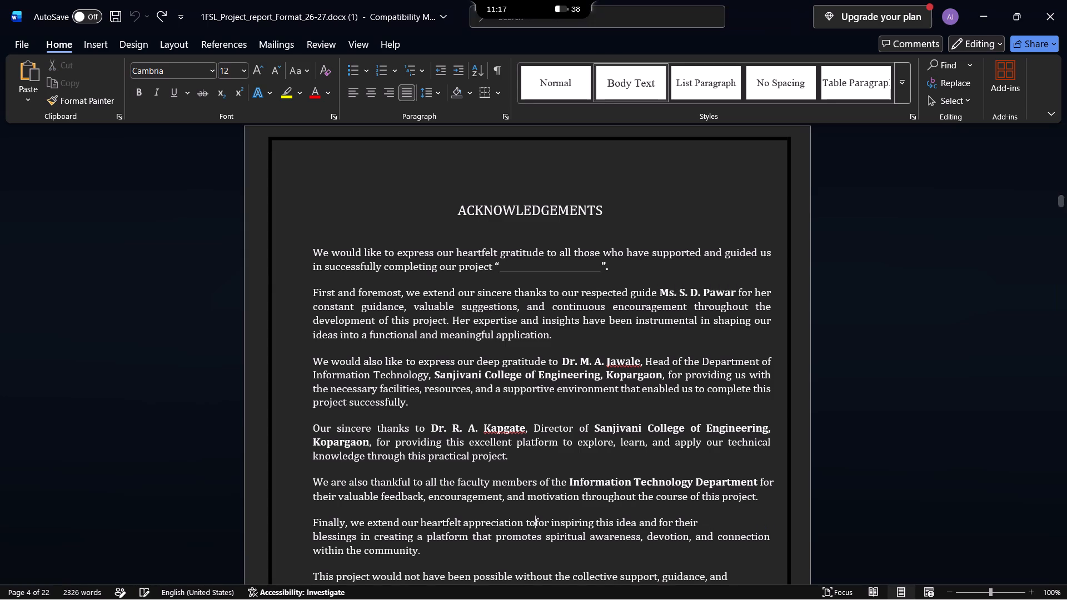
Paste the copied guide's name after "heartfelt appreciation to" in the closing acknowledgements paragraph.
key("ctrl+v")
Rejoin the broken line in the "Finally" paragraph so that it reads "their blessings" with a single space.
scroll(605, 523, "down", 1)
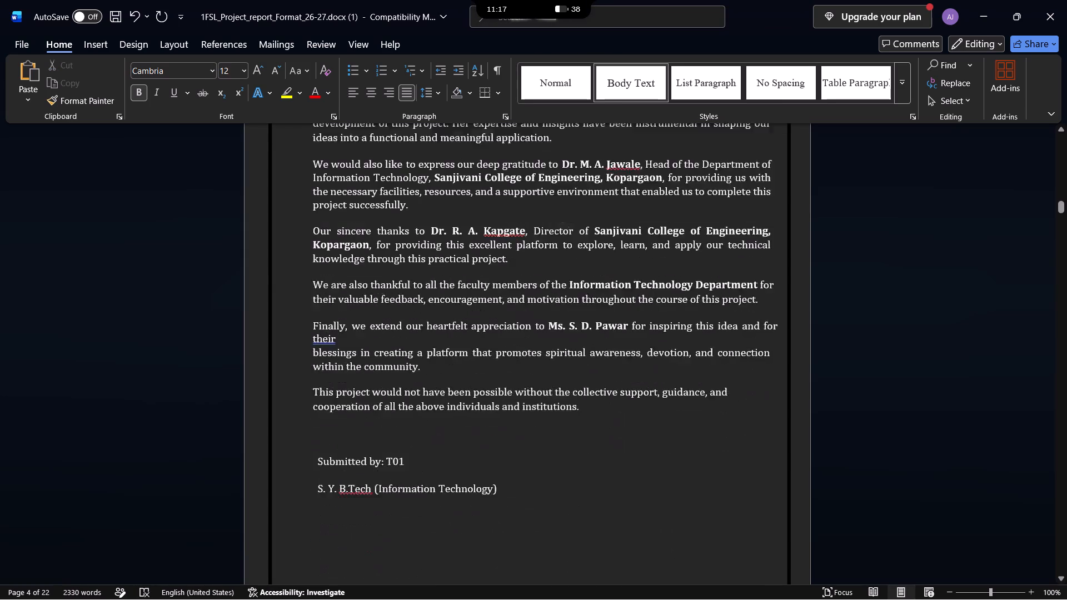
scroll(605, 523, "down", 2)
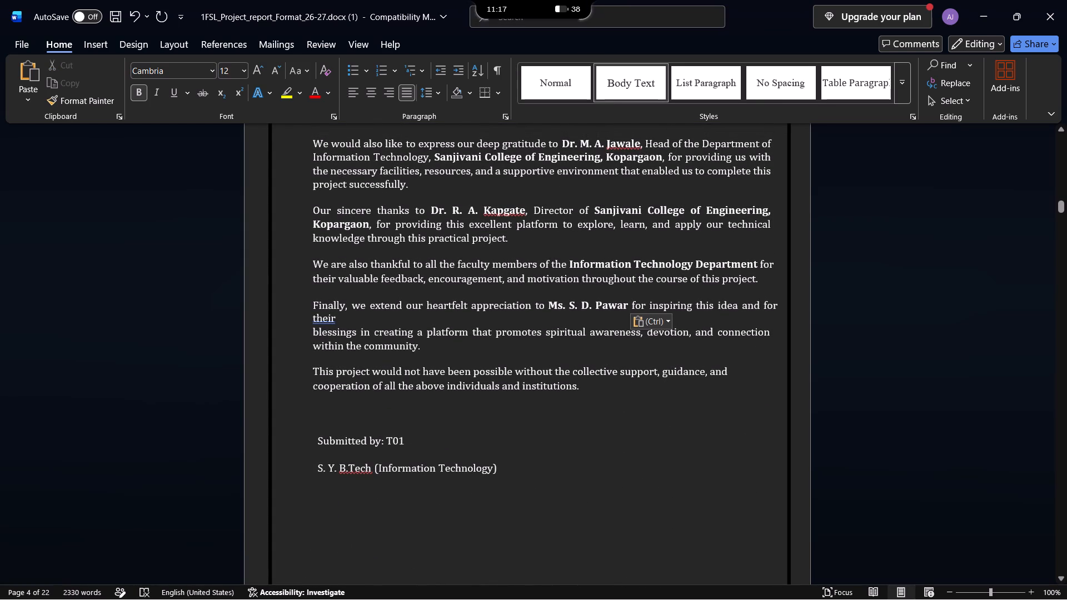
left_click(313, 333)
key("BackSpace")
key("BackSpace")
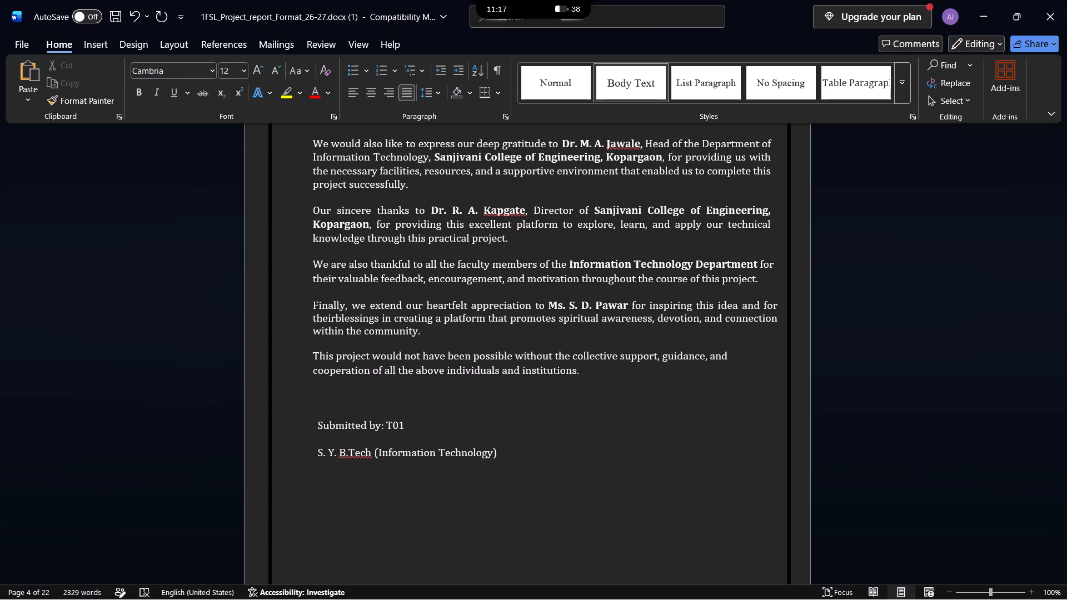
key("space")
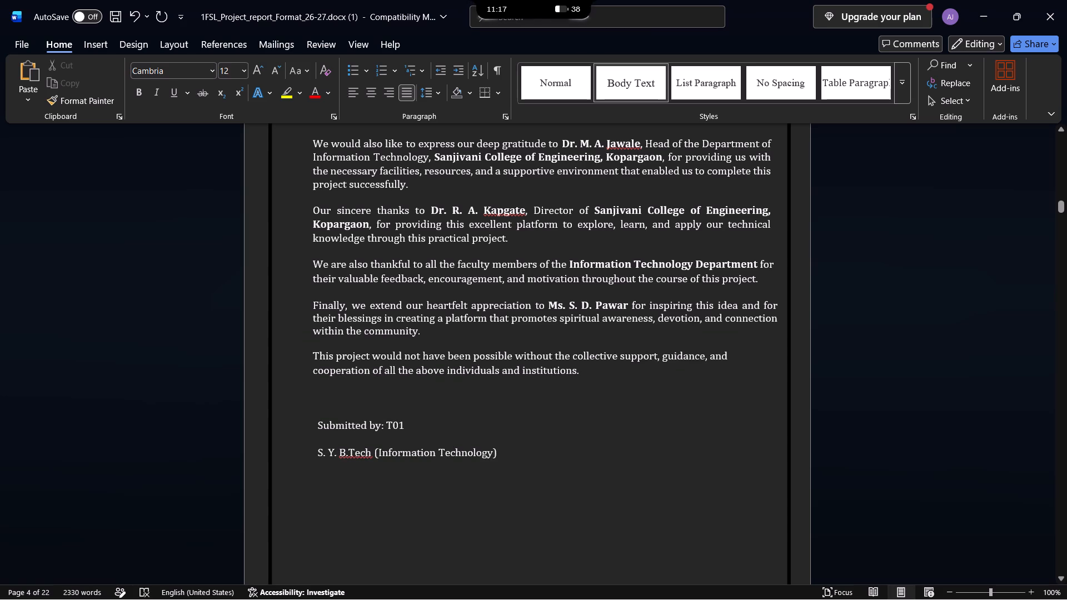
Change the team number in the "Submitted by" line of the acknowledgements to T09.
left_click(552, 401)
scroll(552, 401, "down", 1)
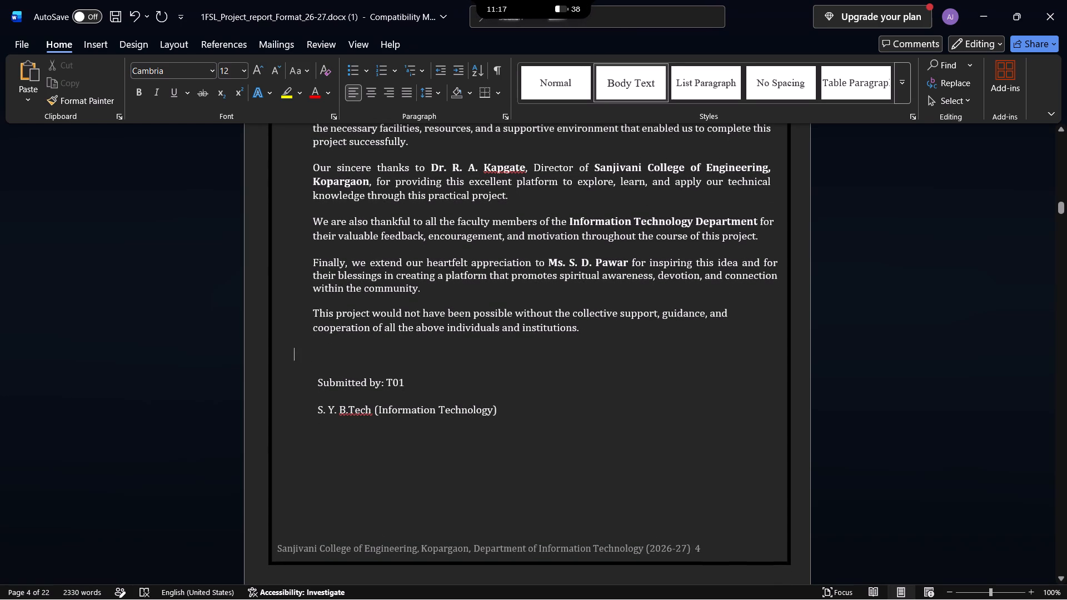
left_click(410, 381)
key("BackSpace")
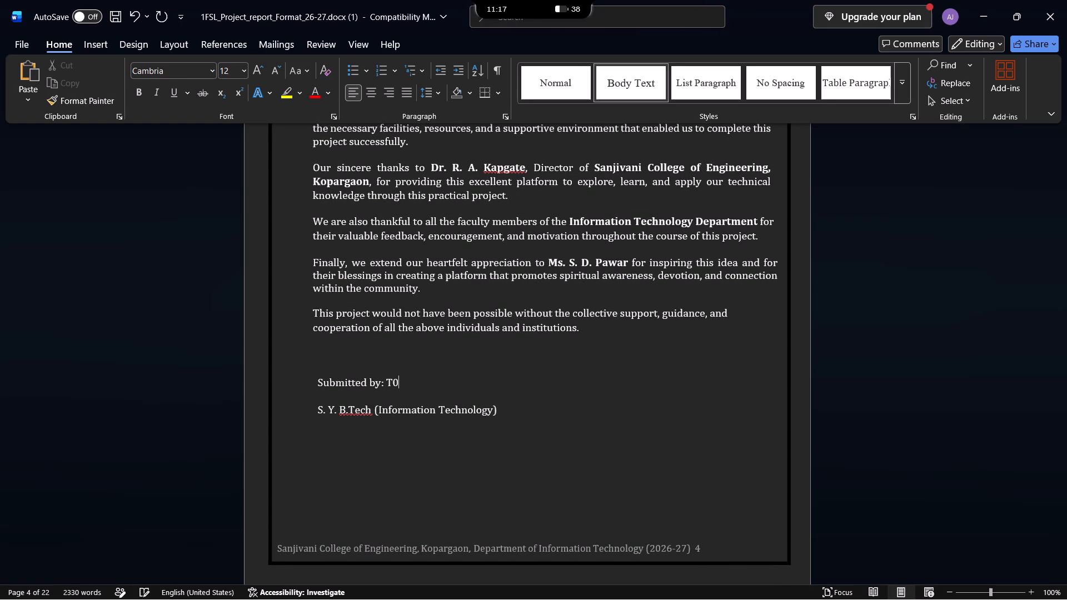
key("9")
Break the "S. Y. B.Tech (Information Technology)" line so that "(Information Technology)" starts on its own line.
scroll(451, 374, "down", 1)
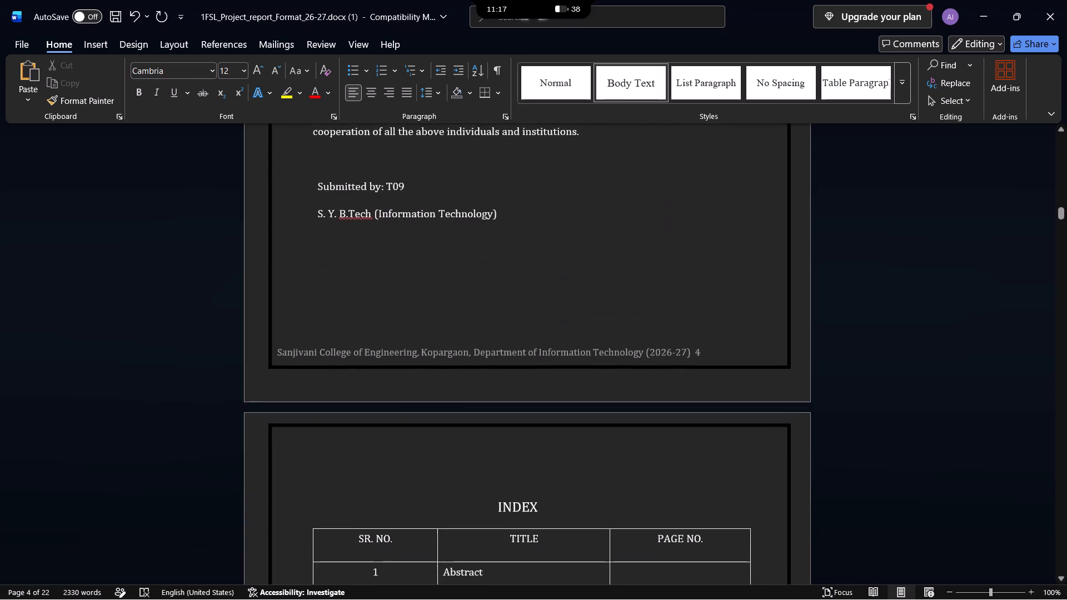
scroll(451, 374, "down", 1)
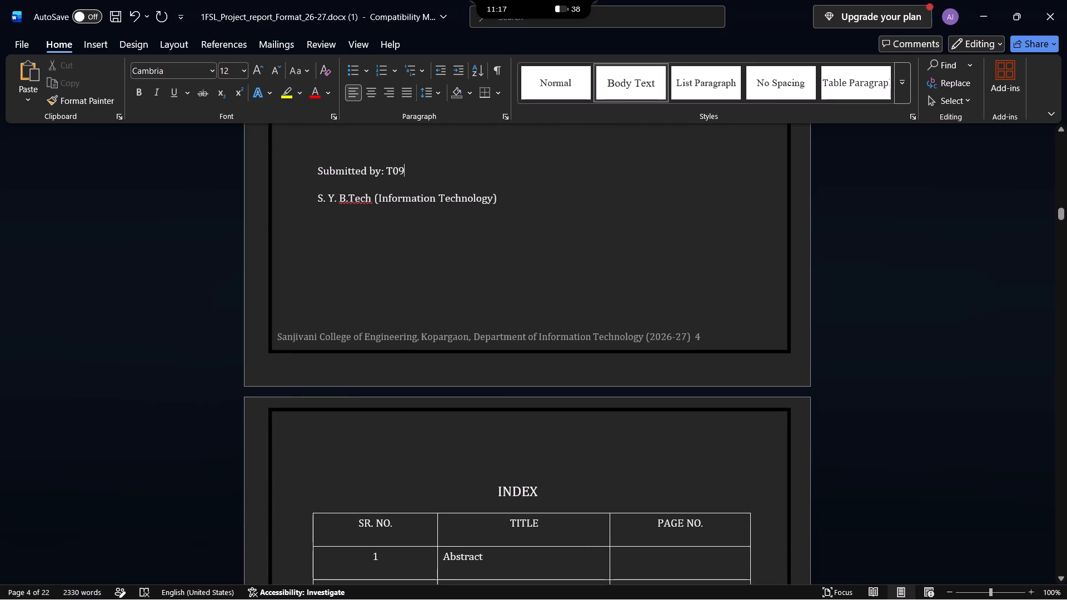
left_click(376, 199)
key("Return")
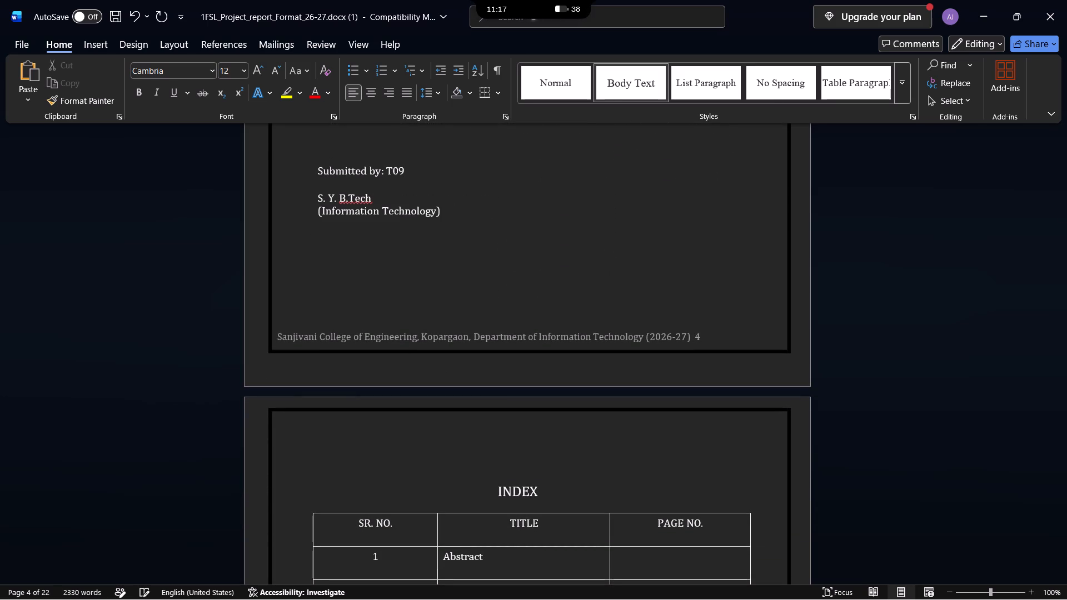
Redo the line break before "(Information Technology)" and remove the left indent from that line.
key("Left")
key("Down")
key("Left")
key("Left")
key("Left")
key("Left")
key("Left")
key("Left")
key("Left")
key("Left")
key("Left")
key("Left")
key("Left")
key("BackSpace")
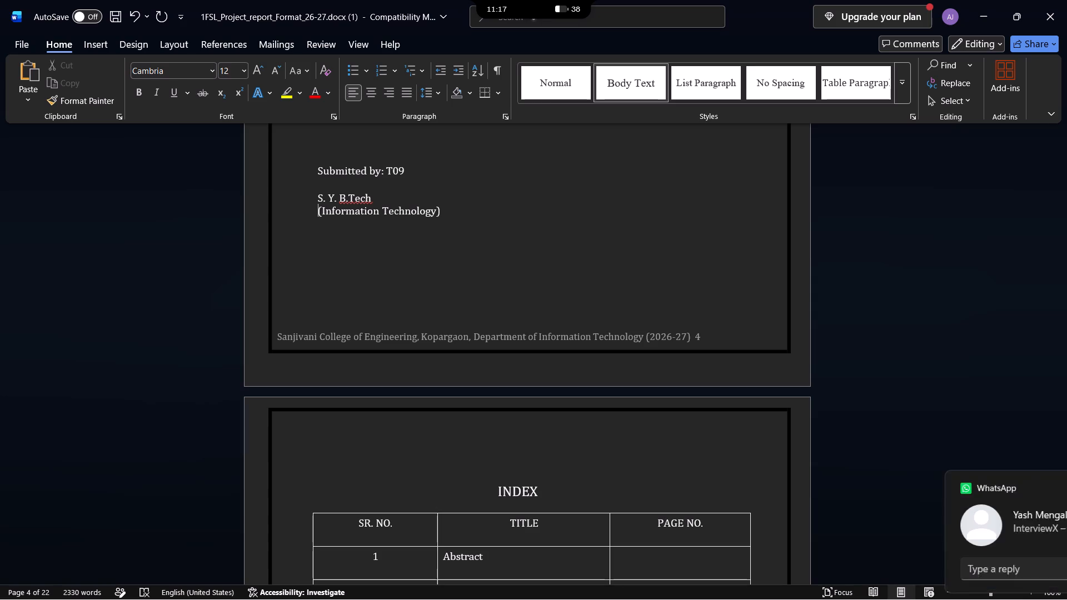
key("BackSpace")
key("Return")
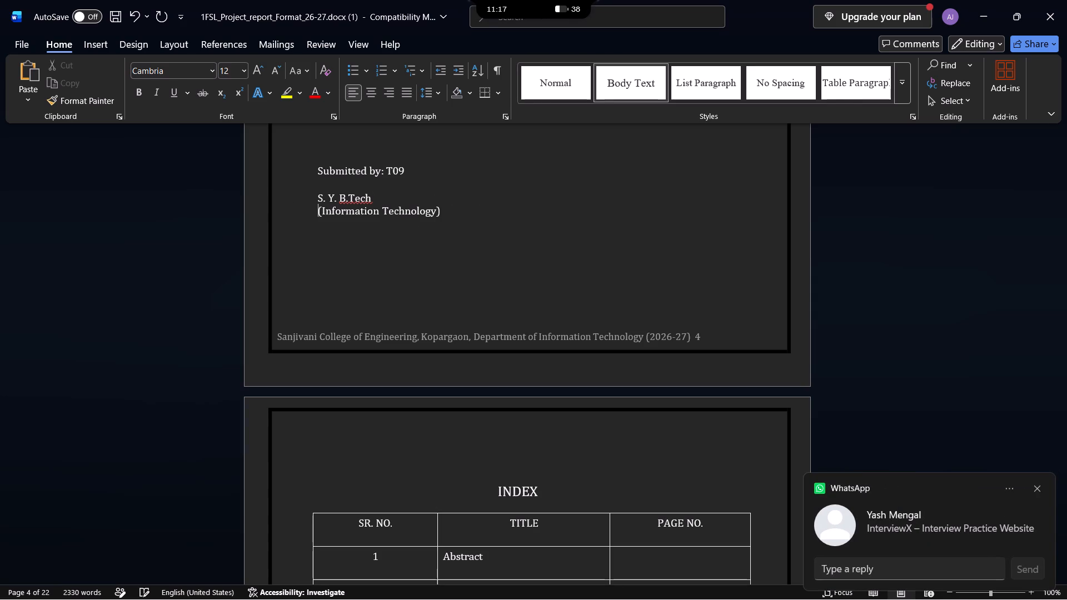
key("BackSpace")
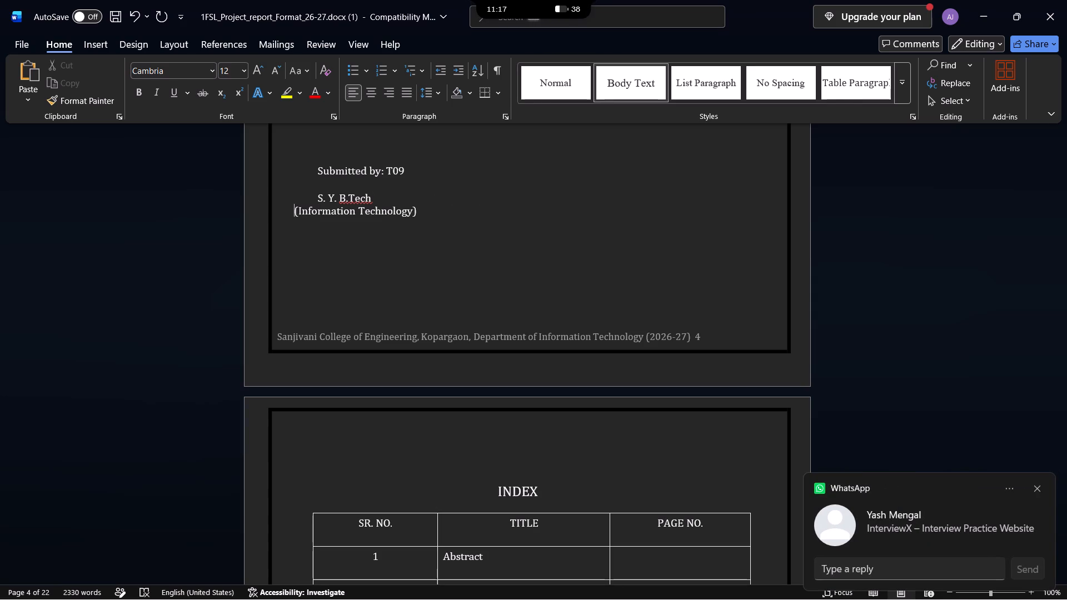
left_click(523, 220)
Switch from the Word report to another open application window.
key("alt+Tab")
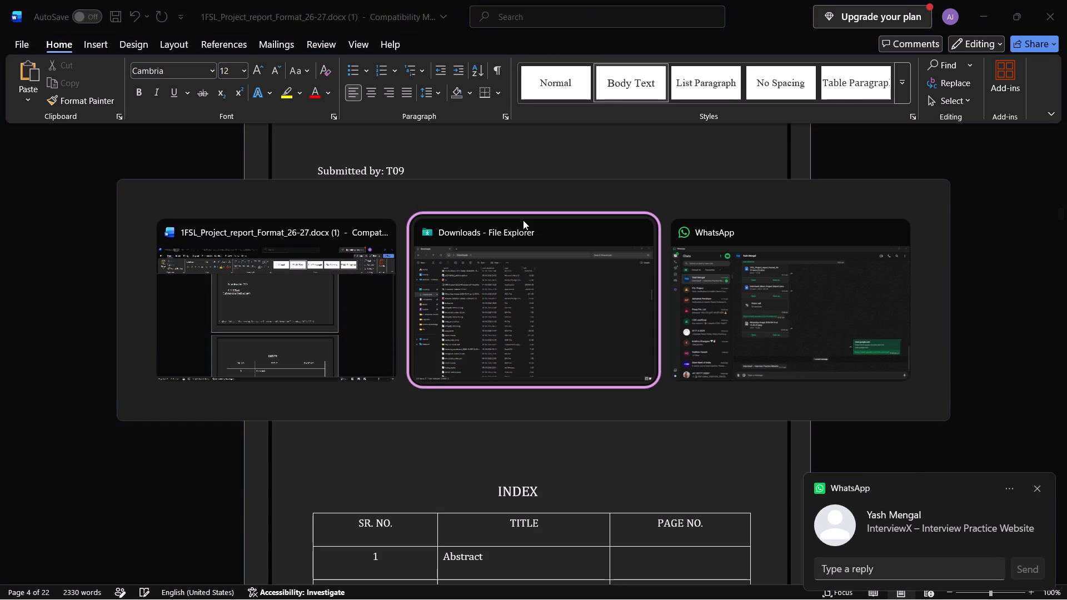
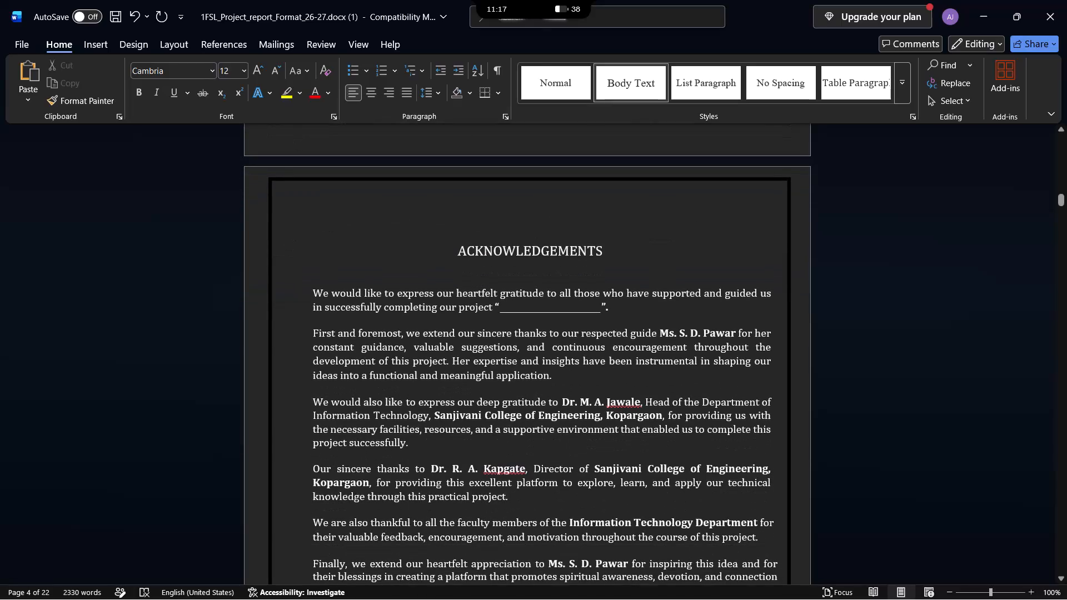
Replace the project-title blank in the first acknowledgements paragraph with the copied title "InterviewX – Interview Practice Website".
left_click(602, 310)
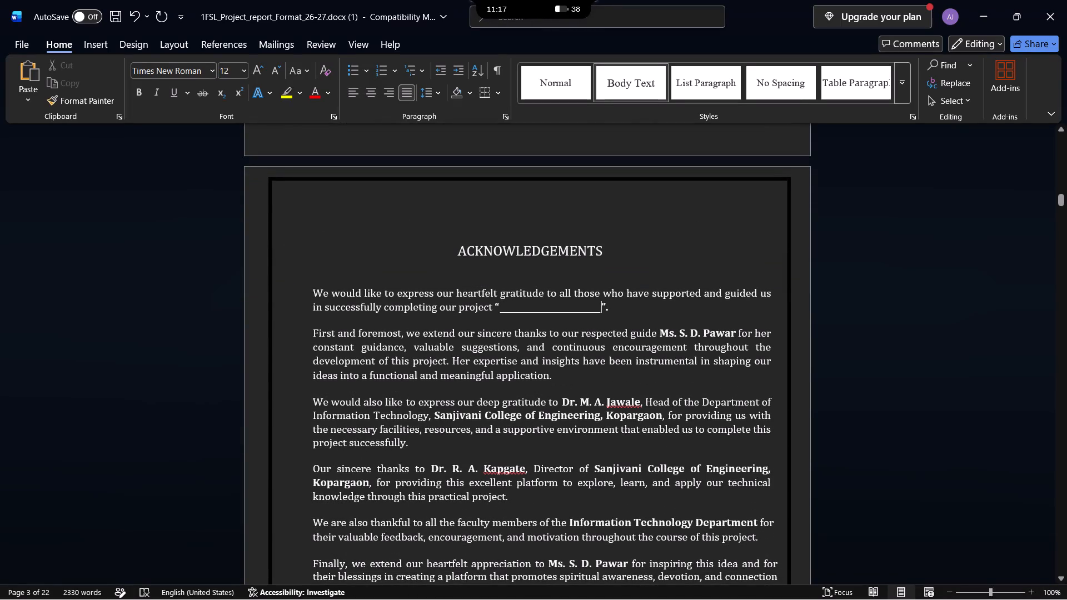
key("BackSpace")
key("ctrl+v")
Replace the title blank under "entitled," on the certificate page with "InterviewX – Interview Practice Website".
scroll(637, 328, "up", 4)
scroll(637, 328, "down", 1)
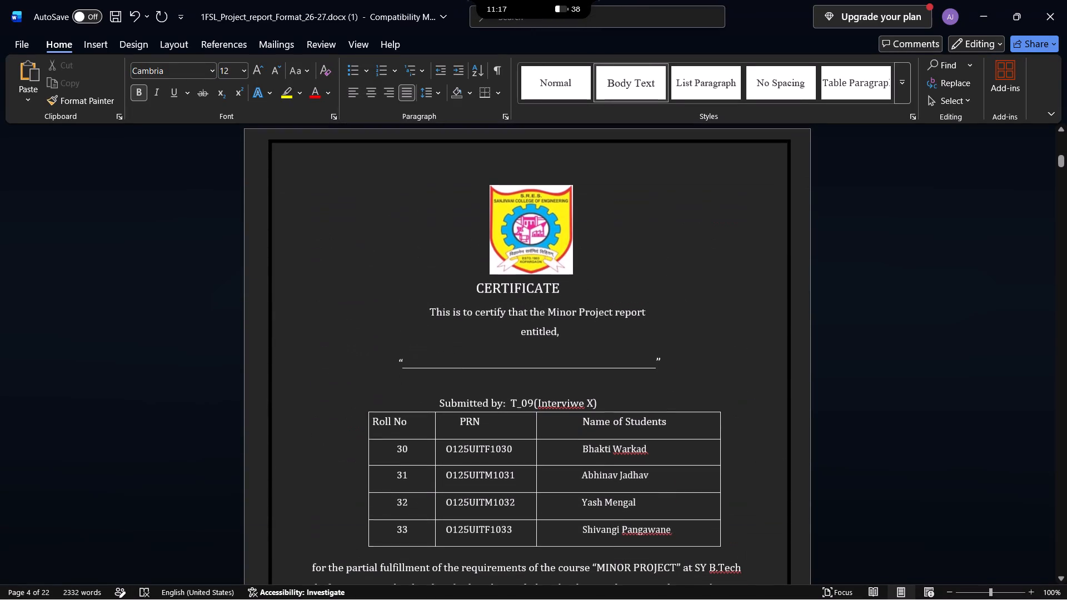
left_click(654, 364)
key("BackSpace")
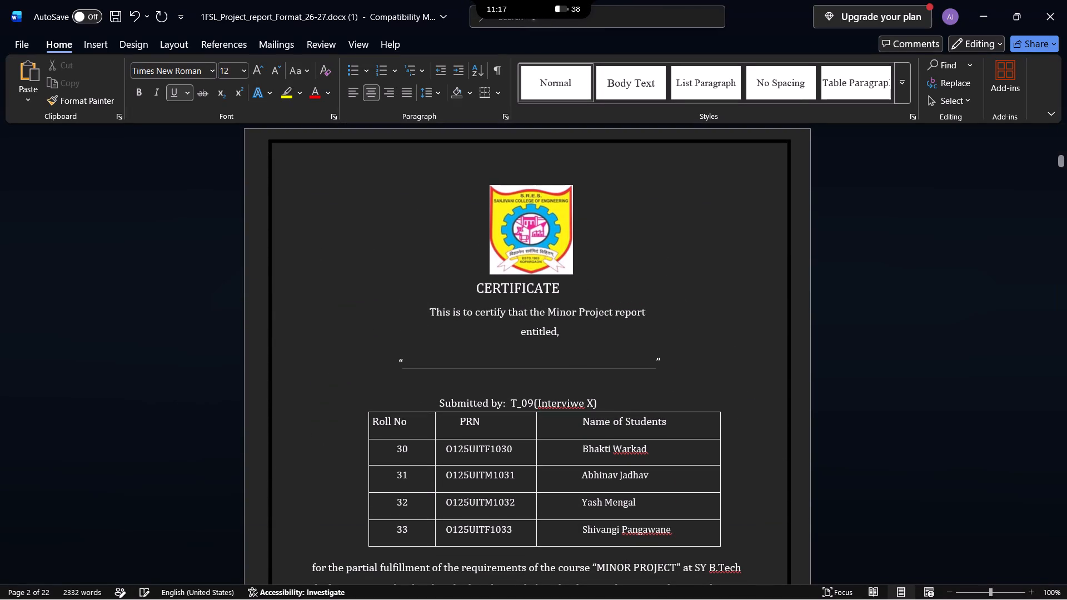
key("ctrl+v")
Review the certificate, declaration and acknowledgements pages for the filled-in title, names and remaining errors.
scroll(654, 364, "down", 1)
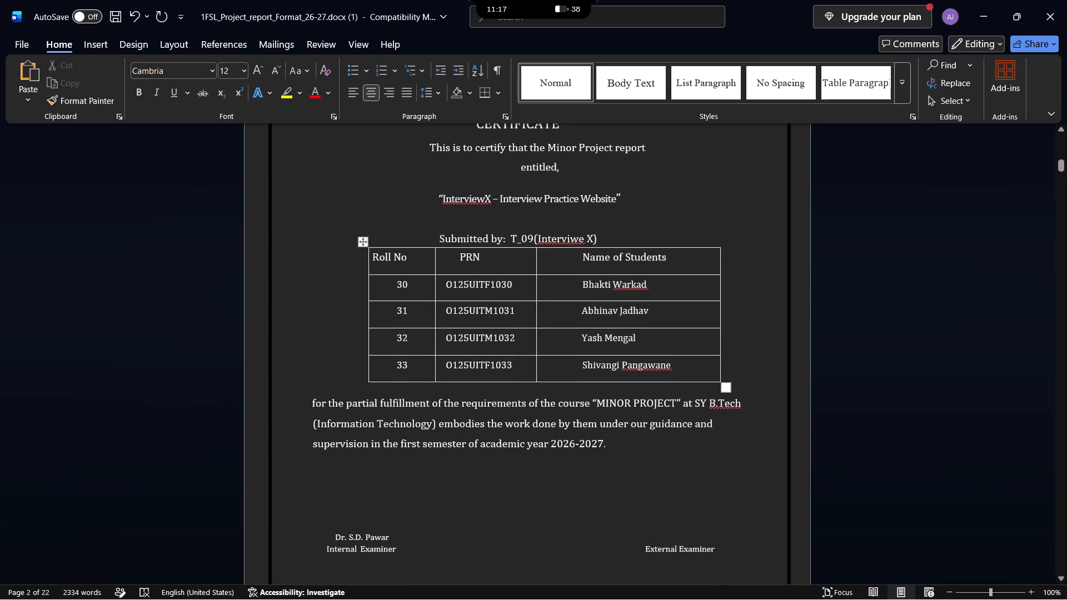
scroll(654, 364, "down", 2)
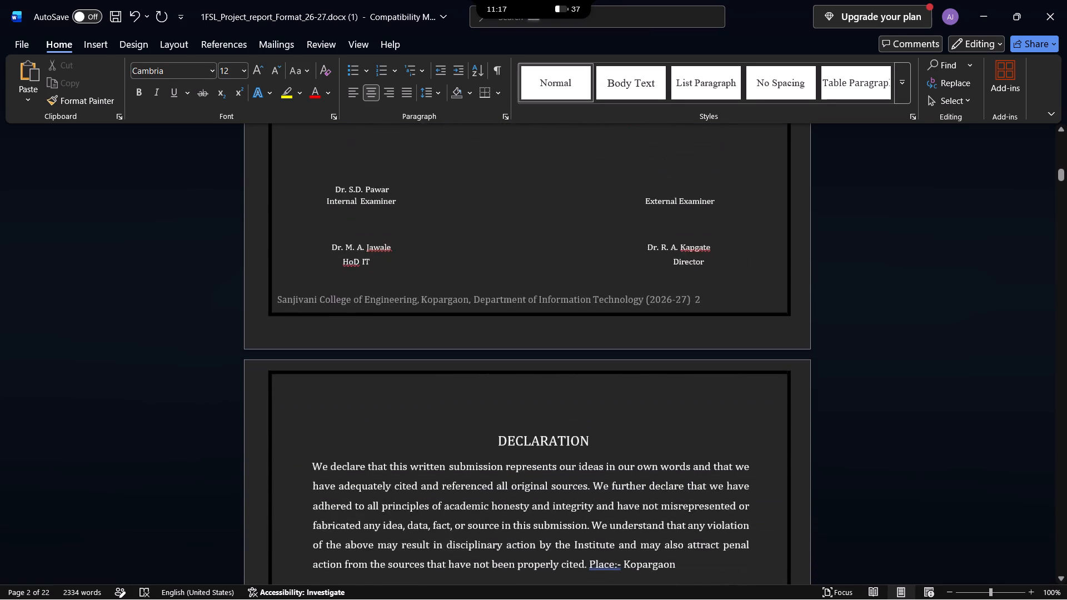
scroll(654, 364, "down", 3)
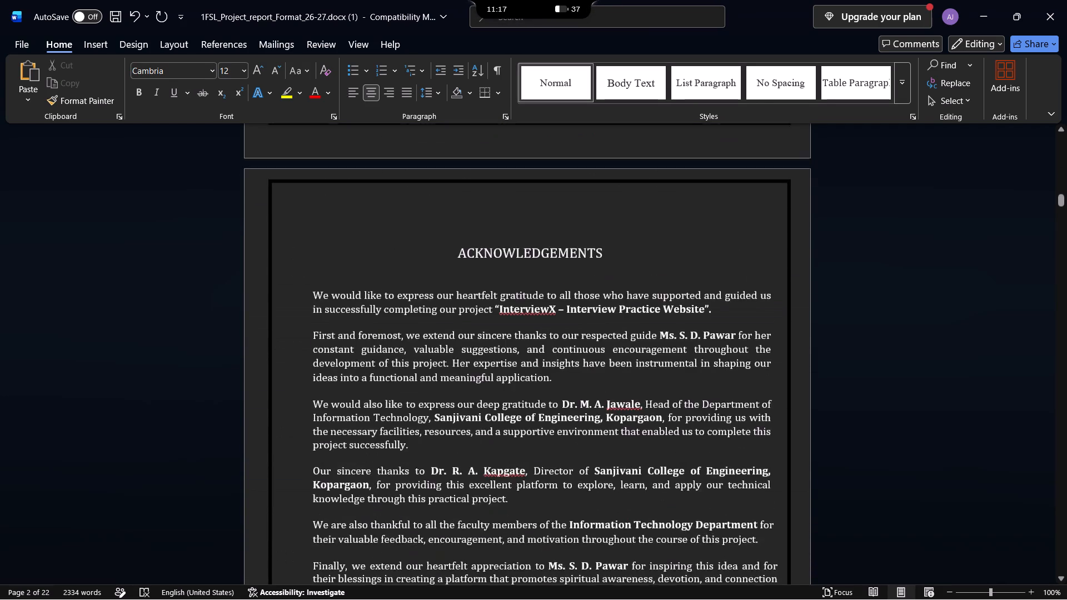
scroll(654, 364, "down", 2)
scroll(654, 364, "up", 1)
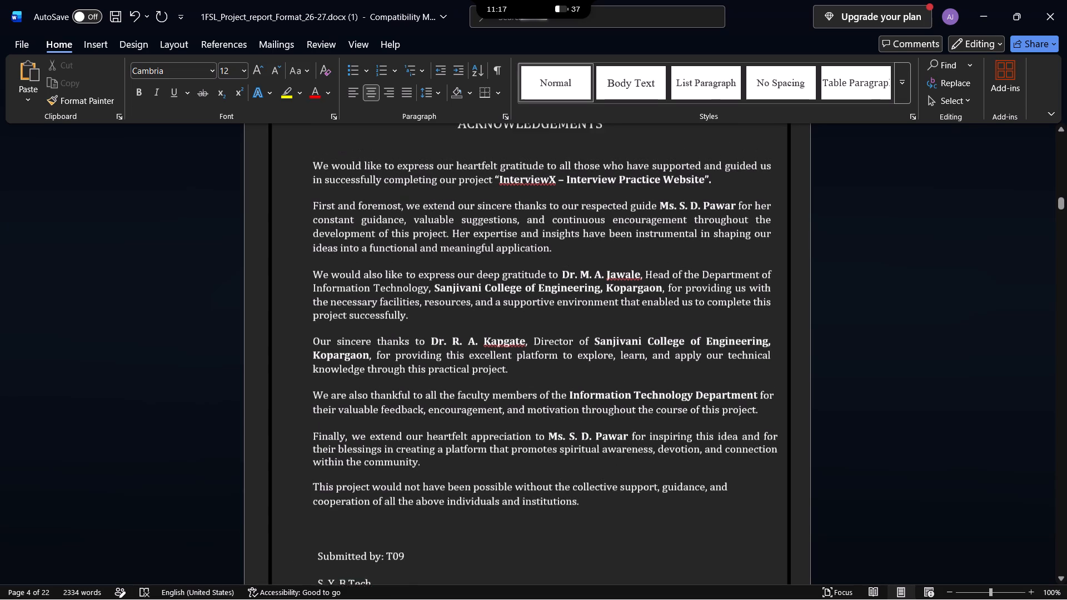
scroll(654, 364, "up", 3)
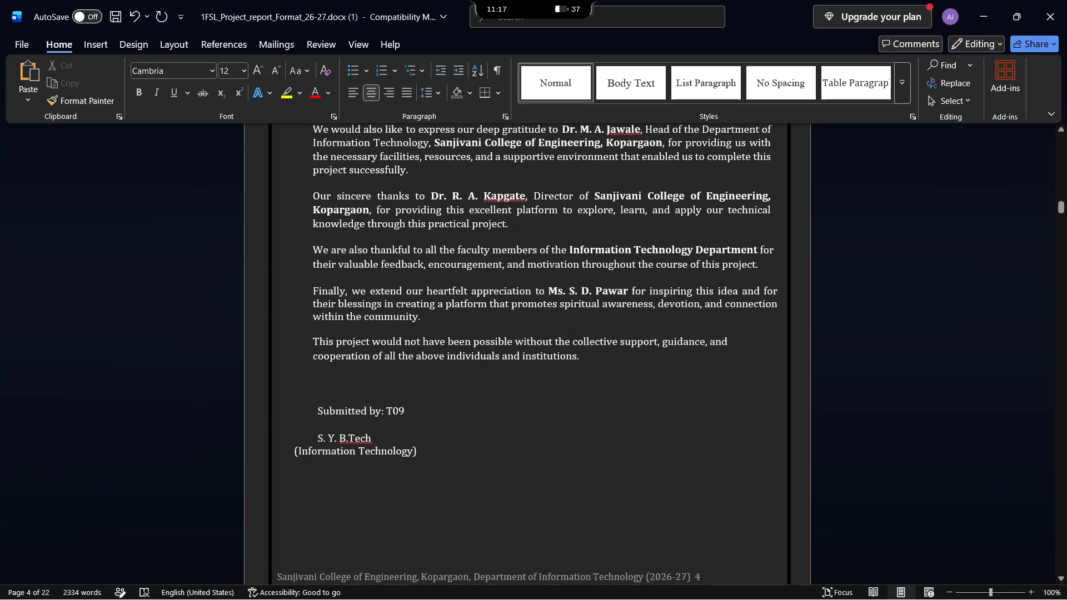
scroll(654, 364, "up", 3)
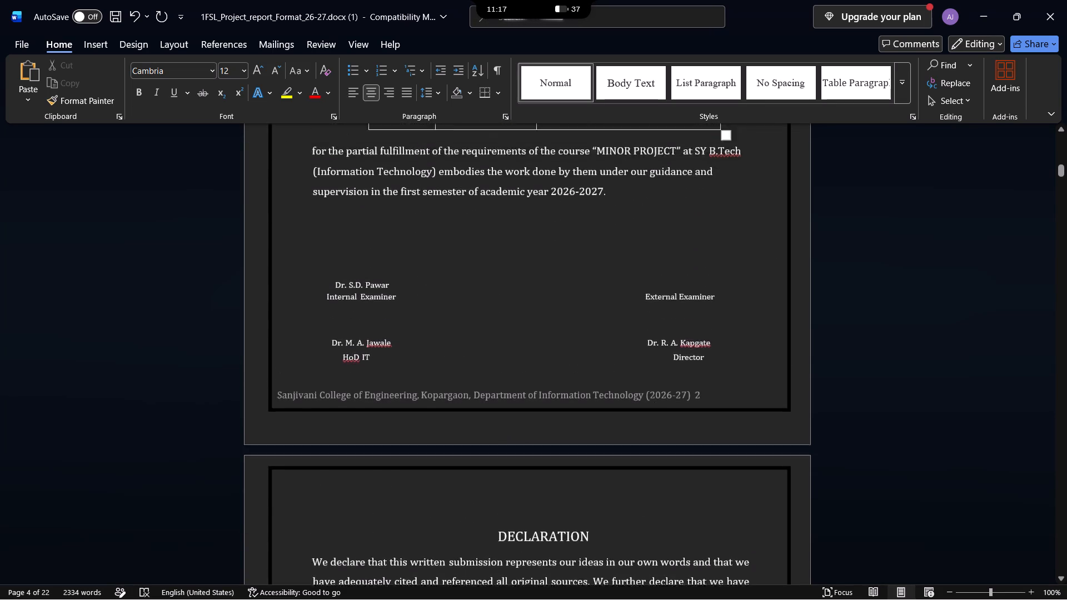
scroll(654, 364, "up", 3)
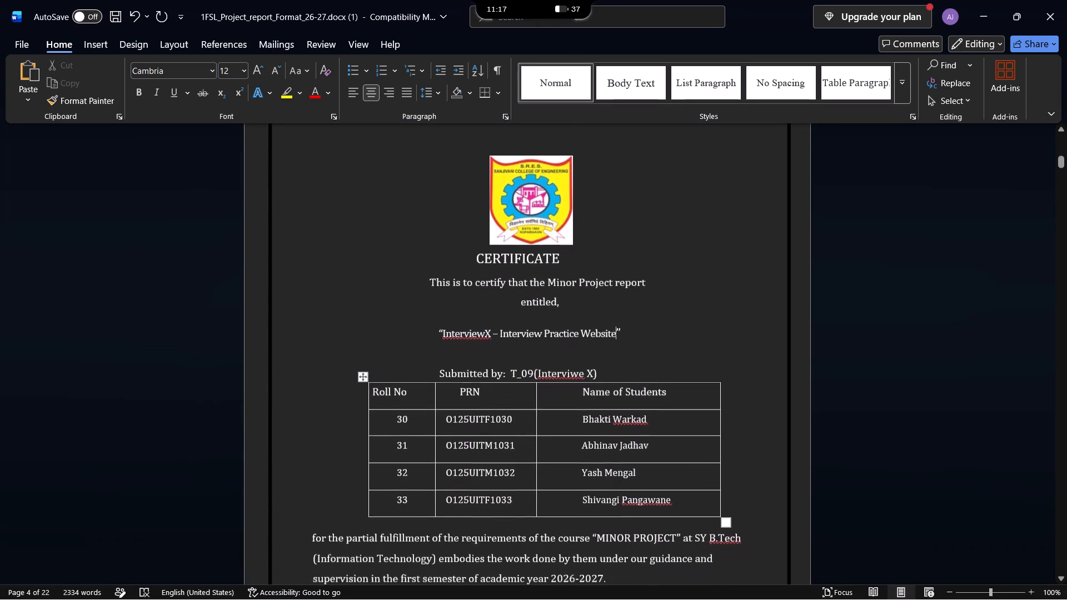
scroll(654, 364, "up", 2)
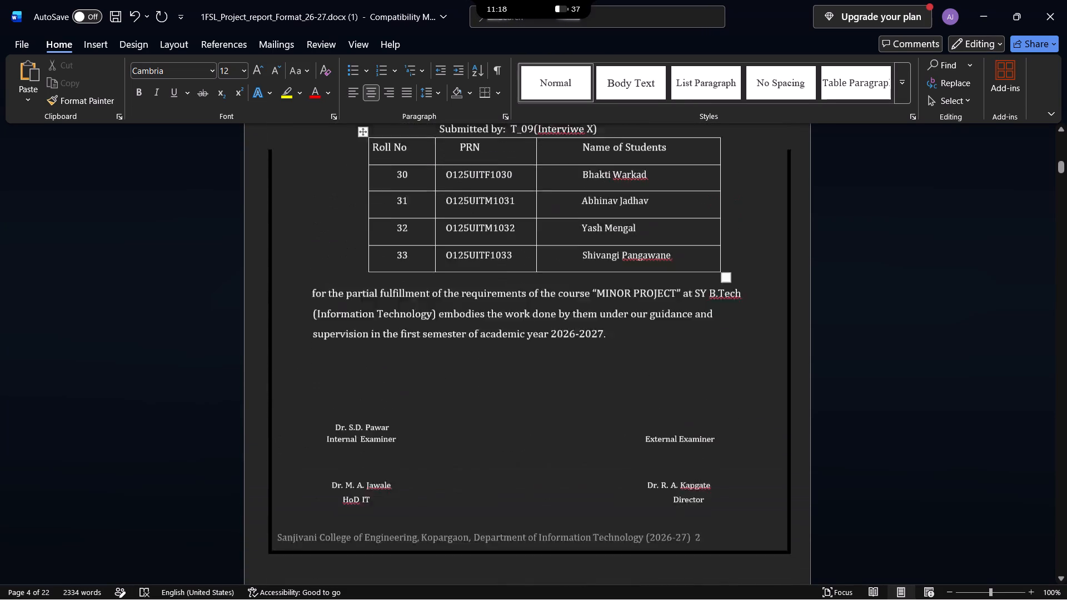
Place the text cursor right after "Interviwe" in the certificate's "Submitted by" line.
scroll(654, 364, "up", 1)
left_click(585, 328)
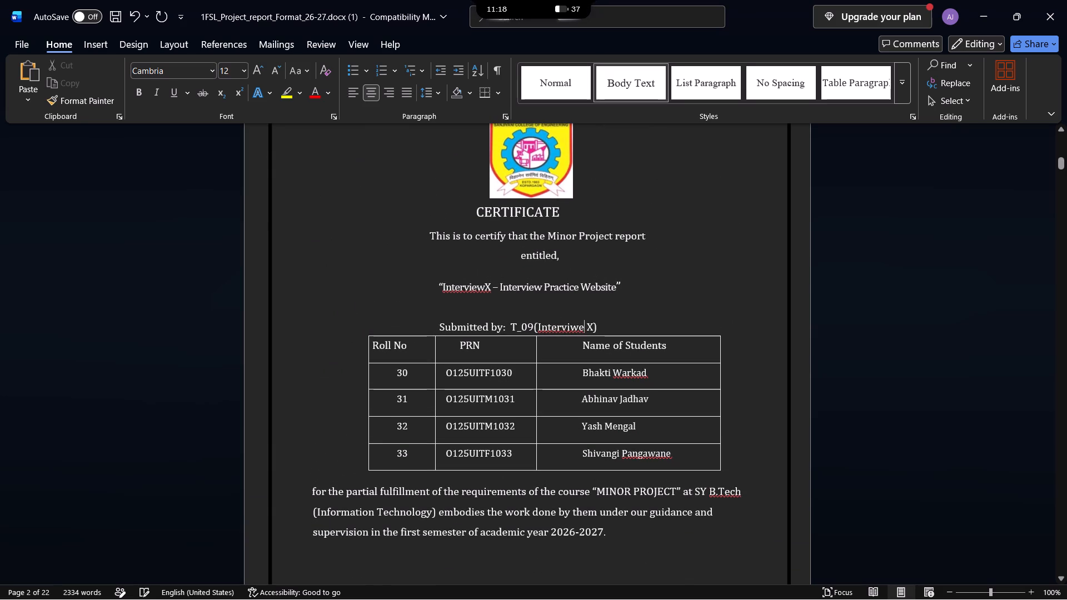
Correct the spelling of the group name to "Interview X" in the certificate's "Submitted by" line.
key("BackSpace")
key("BackSpace")
type("ew")
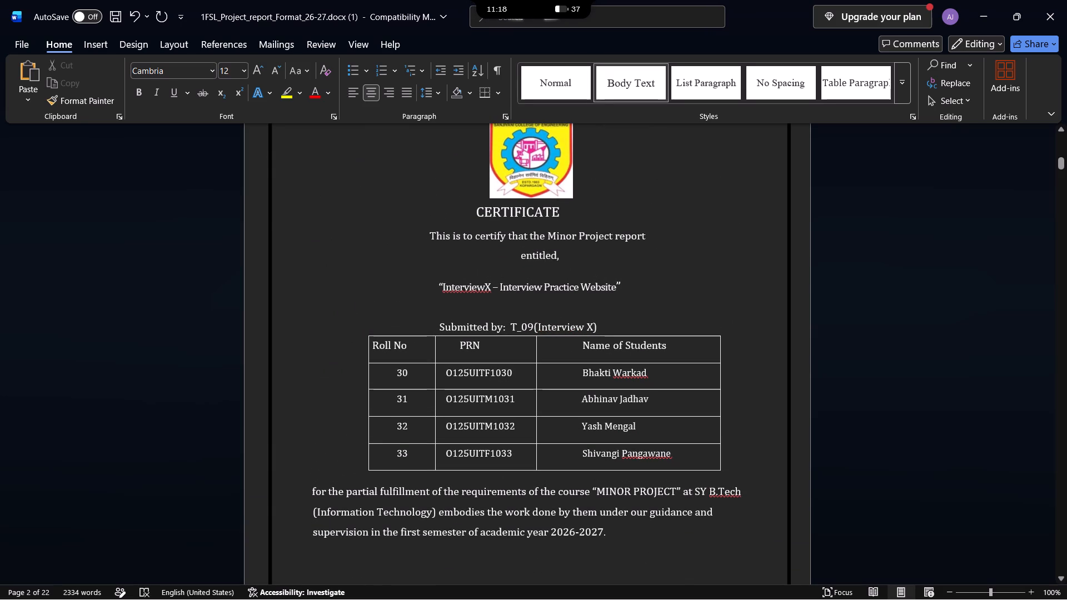
Review the rest of the certificate, the declaration with its student table, and the acknowledgements page.
scroll(609, 322, "down", 2)
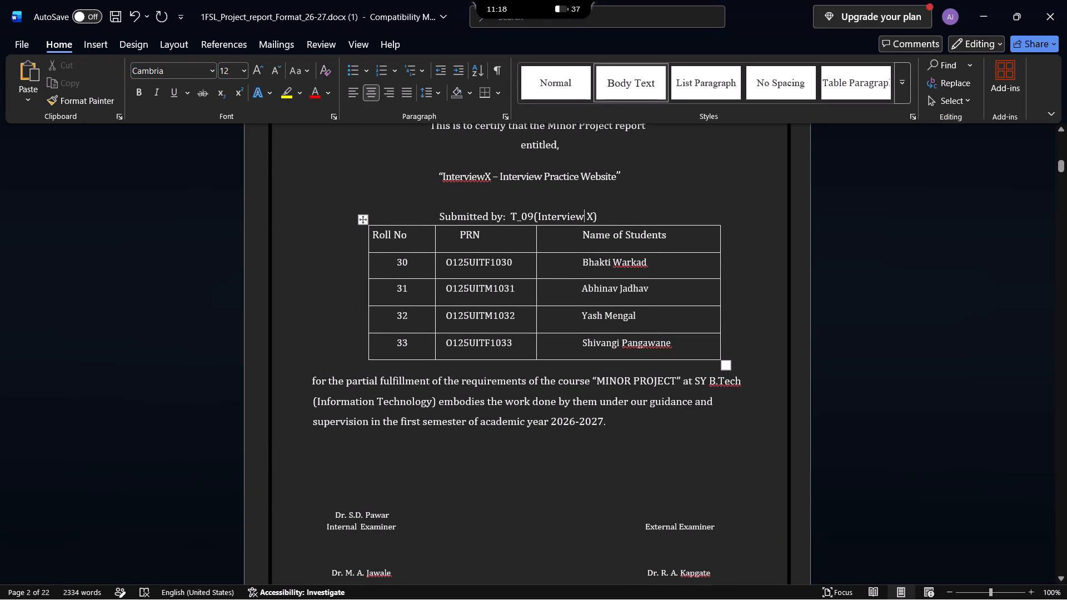
scroll(614, 383, "down", 2)
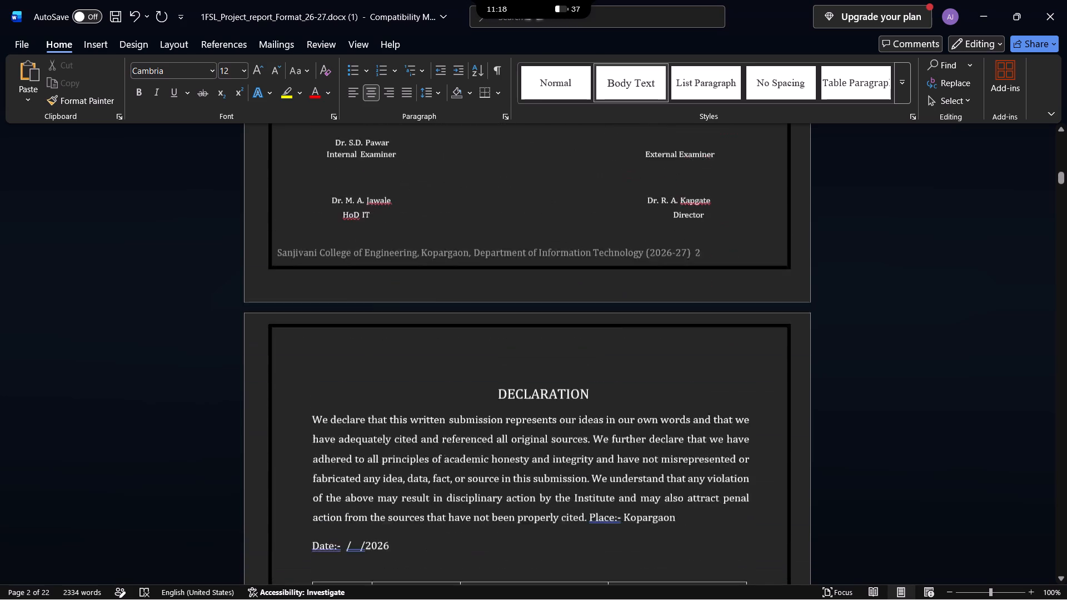
scroll(614, 383, "down", 2)
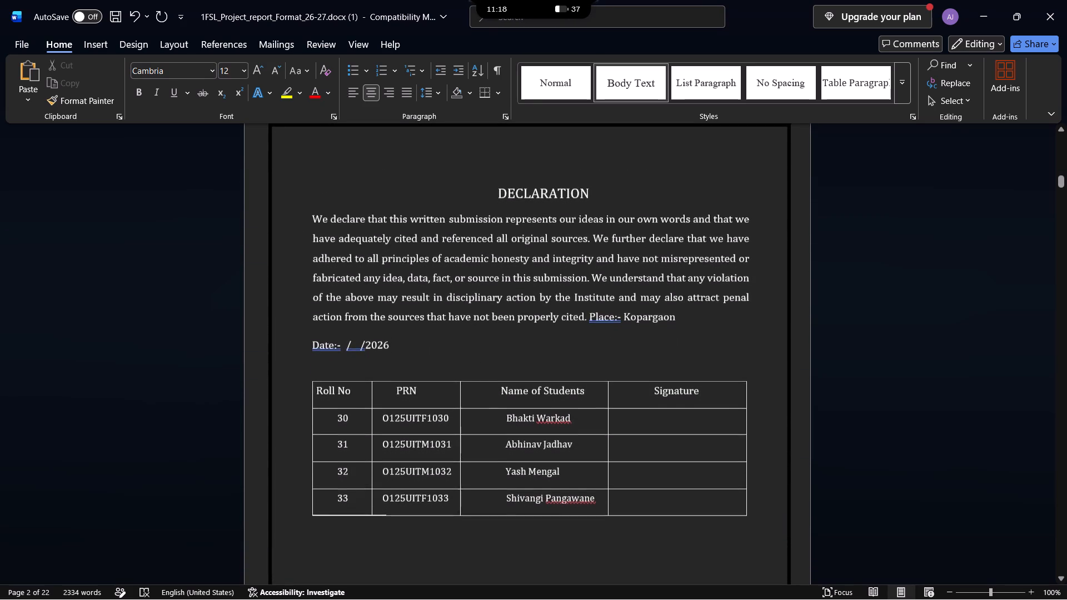
scroll(614, 383, "down", 2)
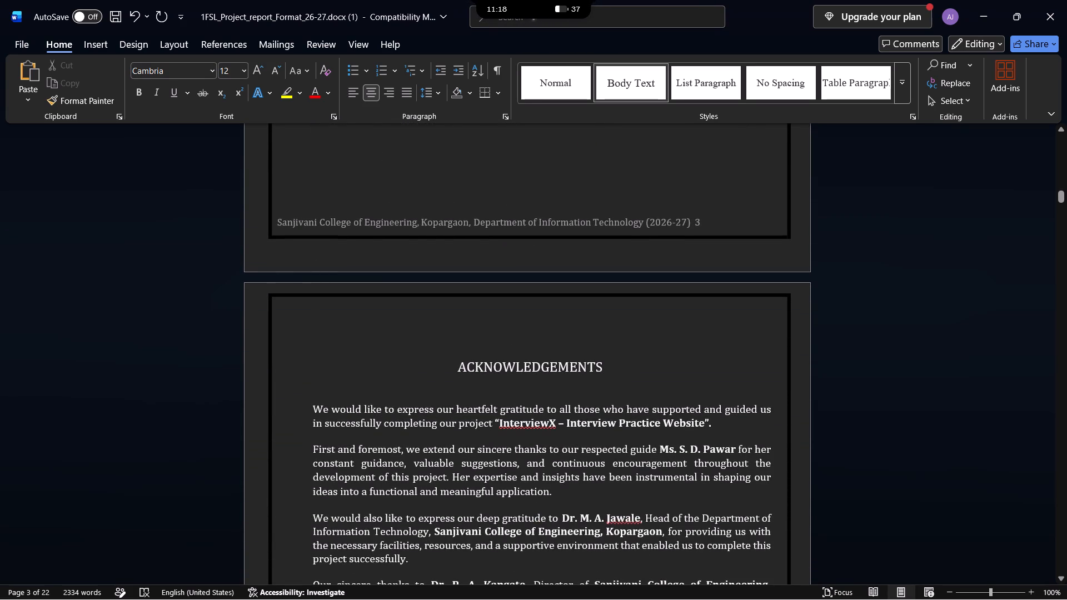
scroll(548, 422, "down", 2)
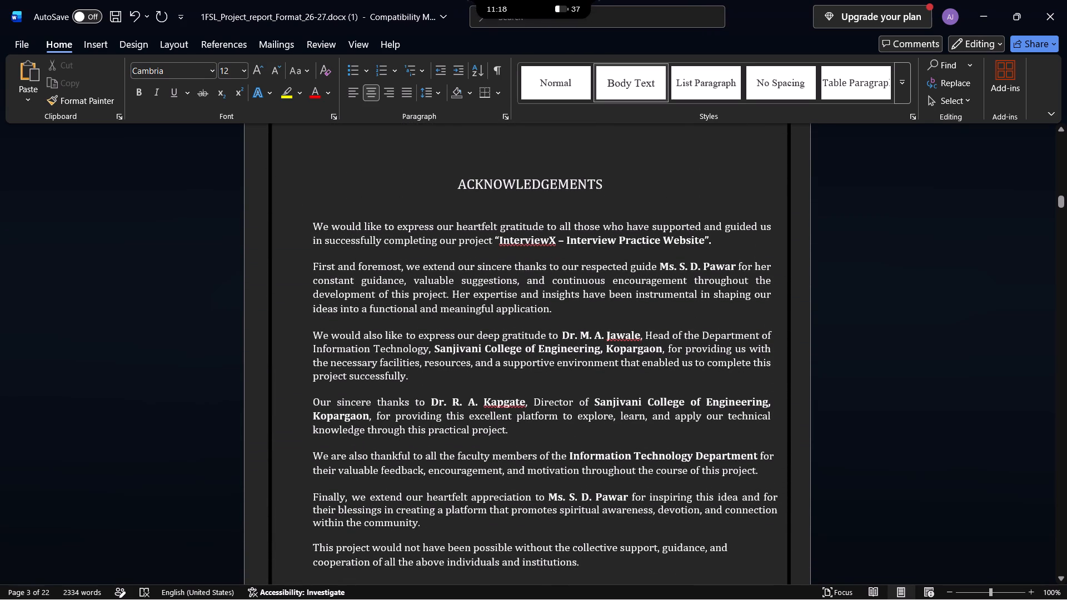
scroll(649, 363, "down", 1)
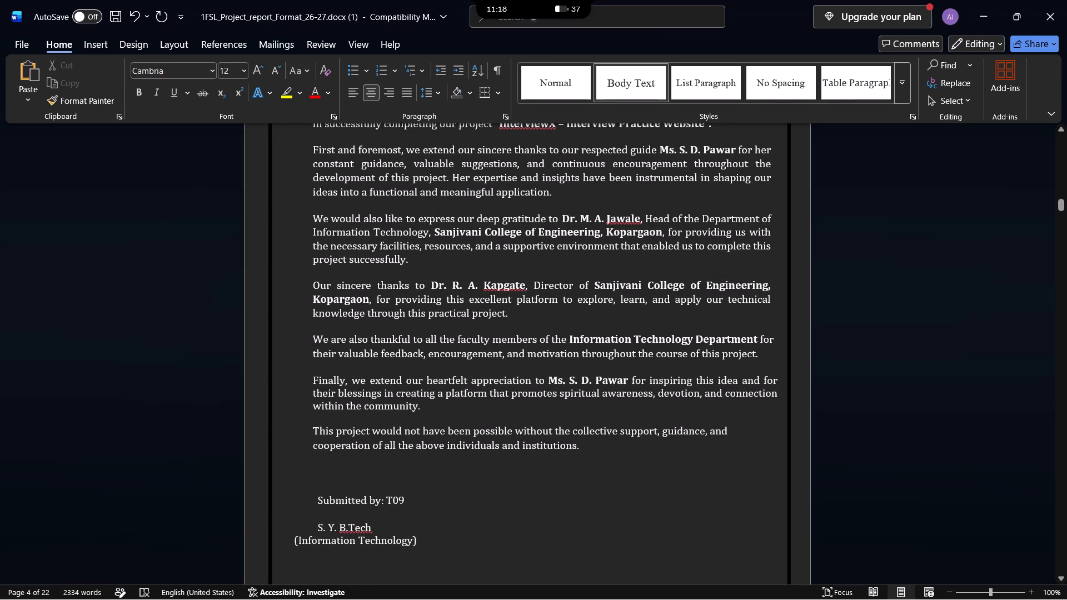
Look over the table of contents and read through the Abstract page, from Project Overview to Technology and Outcome.
scroll(649, 363, "down", 2)
scroll(649, 363, "up", 2)
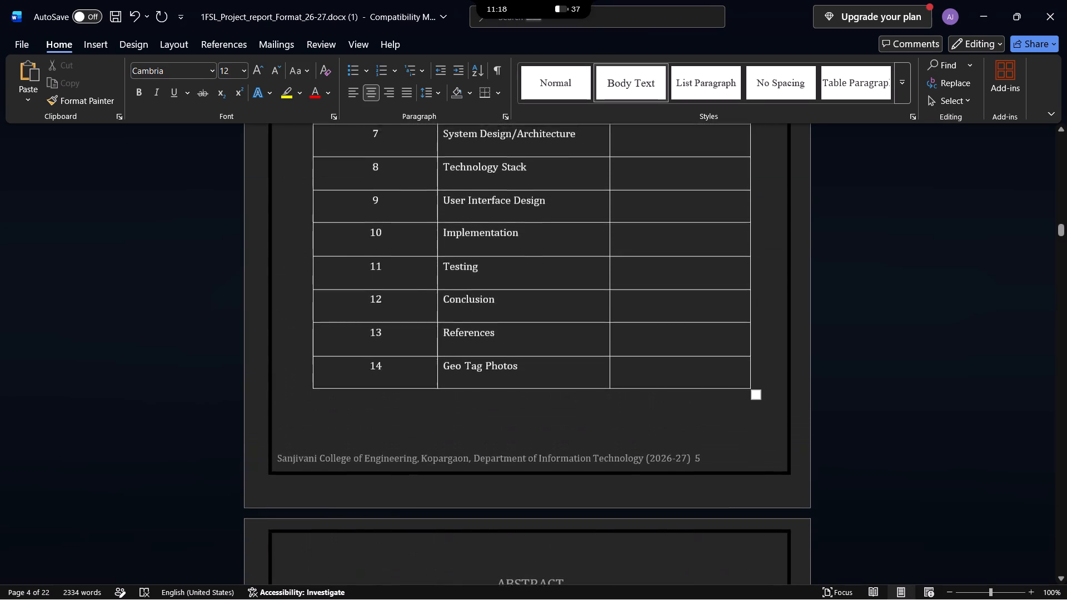
scroll(649, 363, "down", 1)
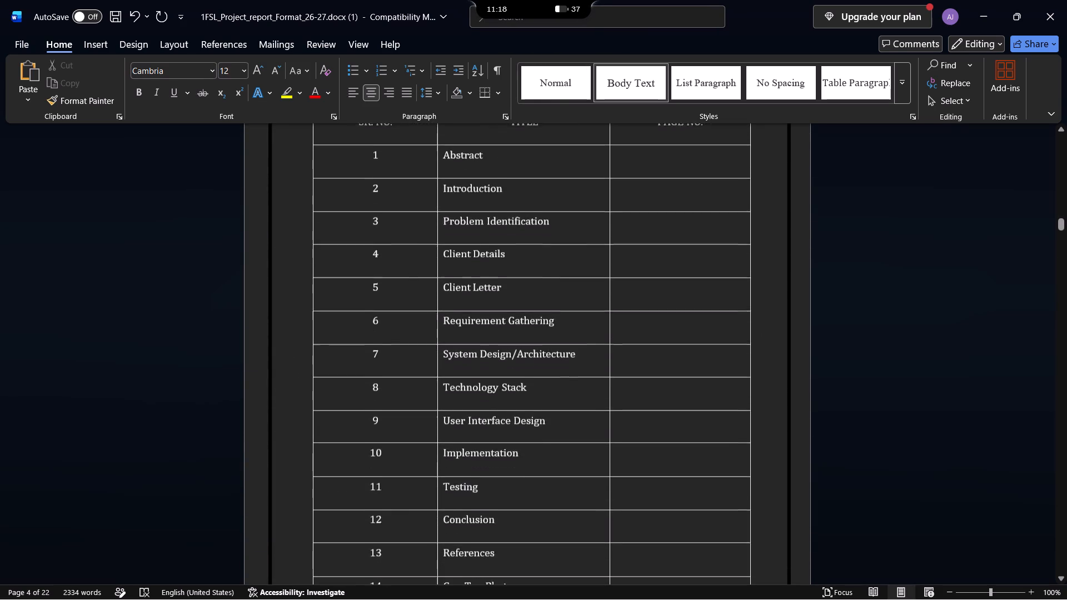
scroll(649, 363, "down", 2)
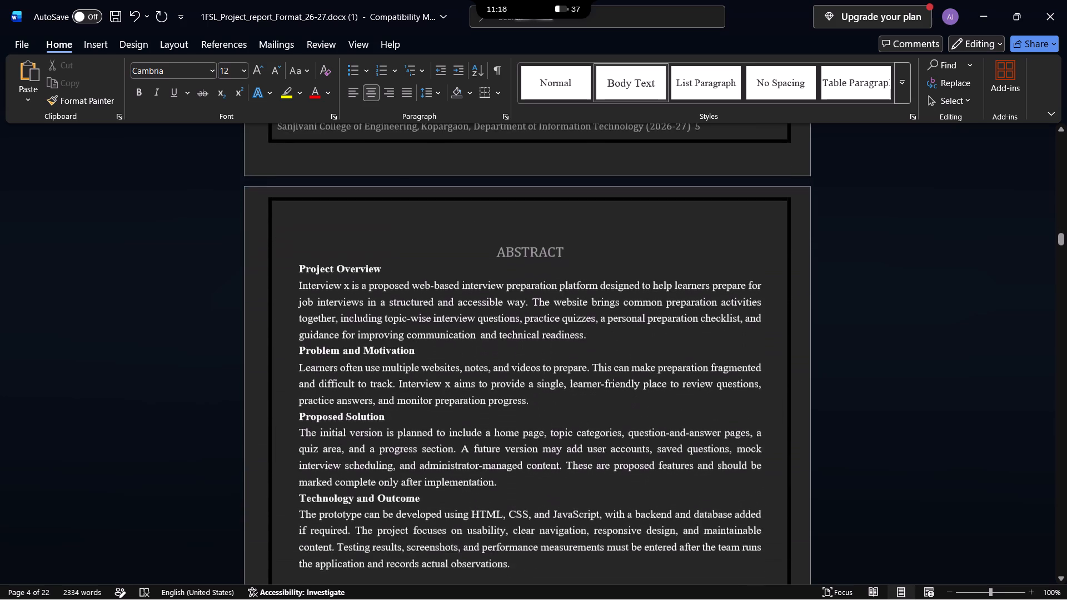
scroll(649, 363, "down", 2)
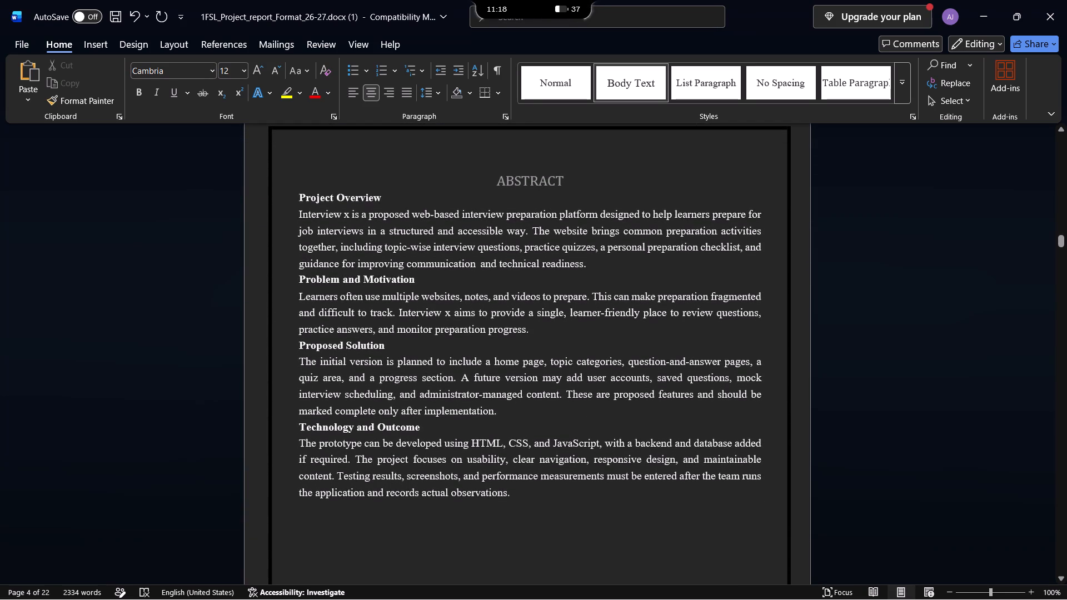
scroll(649, 363, "down", 1)
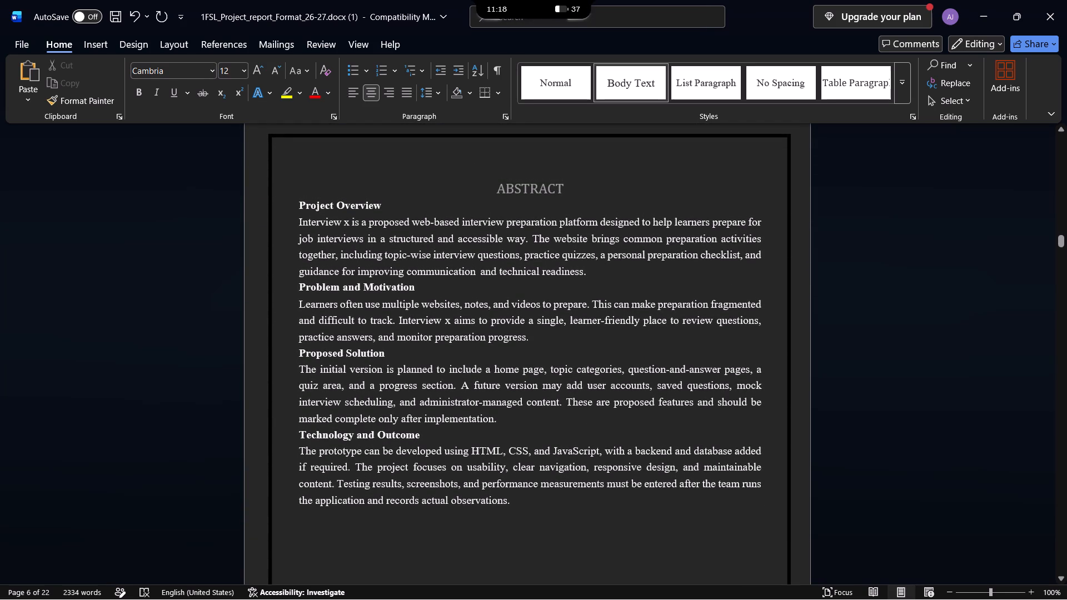
scroll(649, 363, "down", 1)
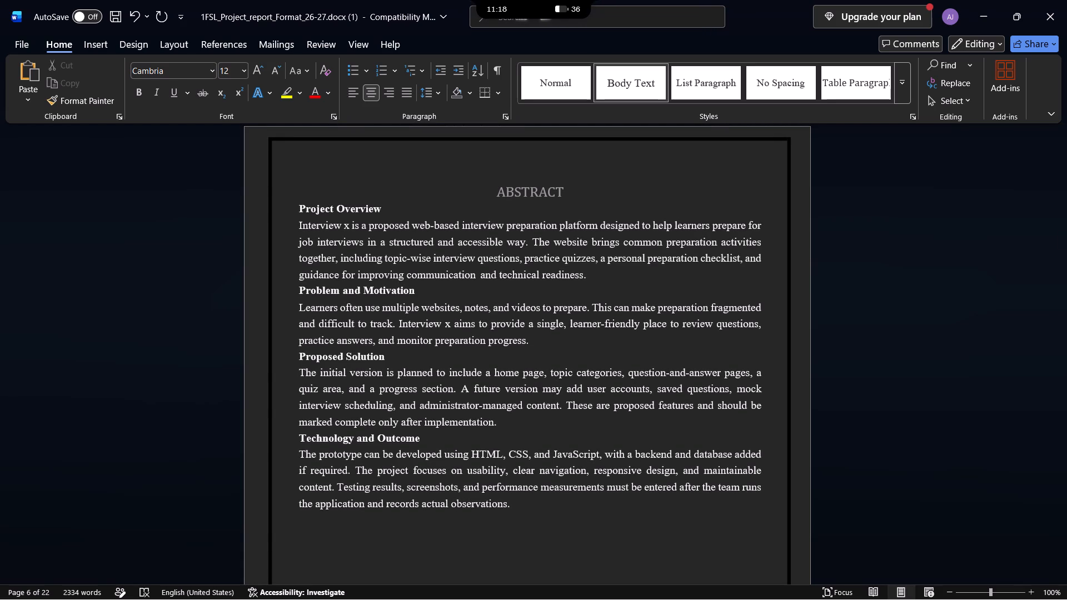
scroll(649, 363, "down", 1)
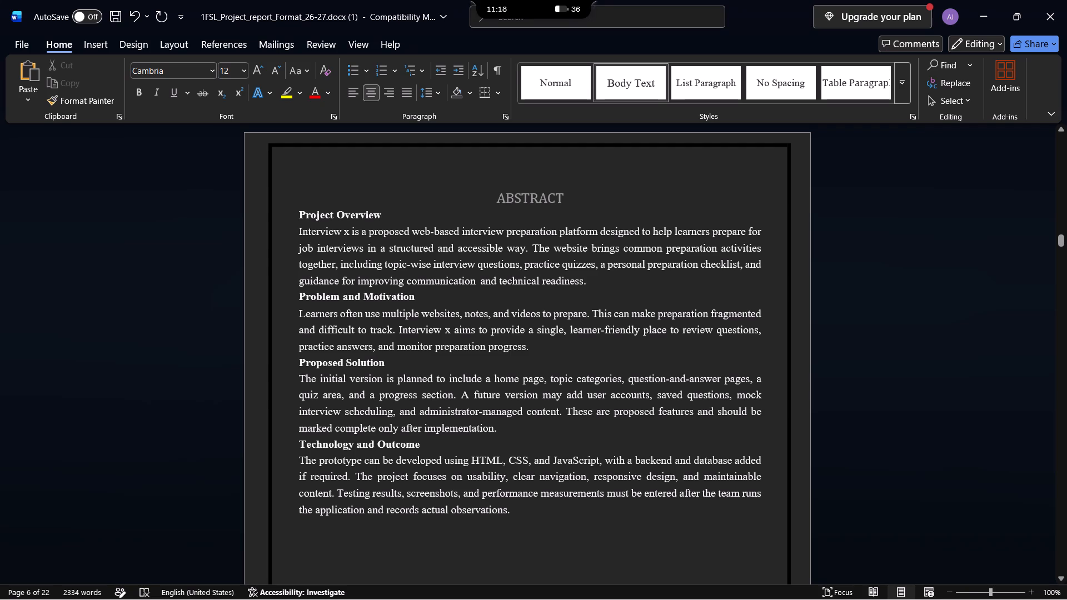
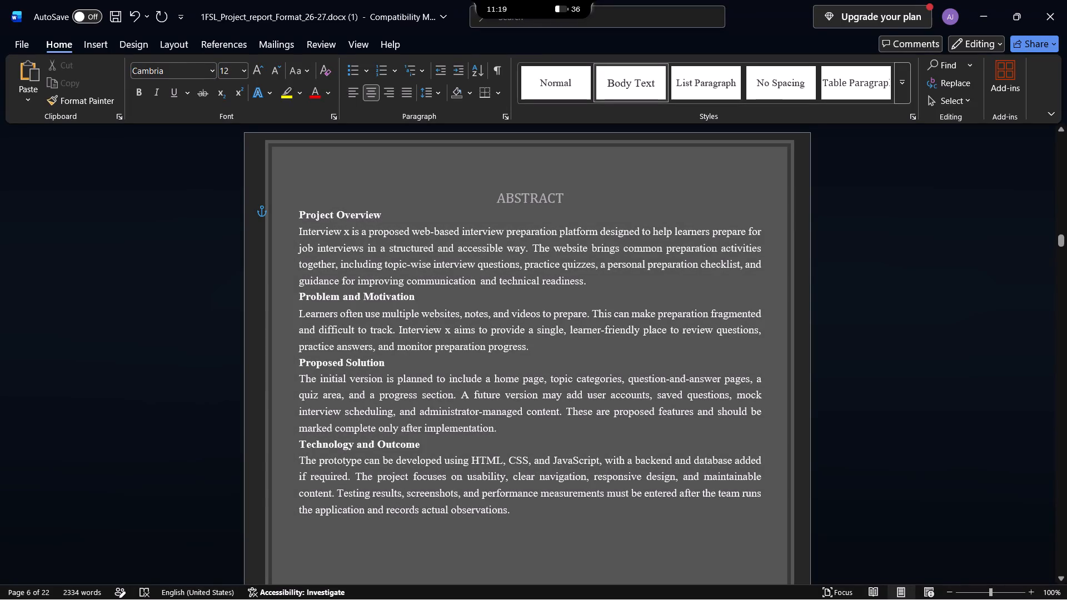
Replace the Abstract page's body text with the copied InterviewX abstract and delete the stray "P" before Project Overview.
left_click(291, 226)
left_click(290, 211)
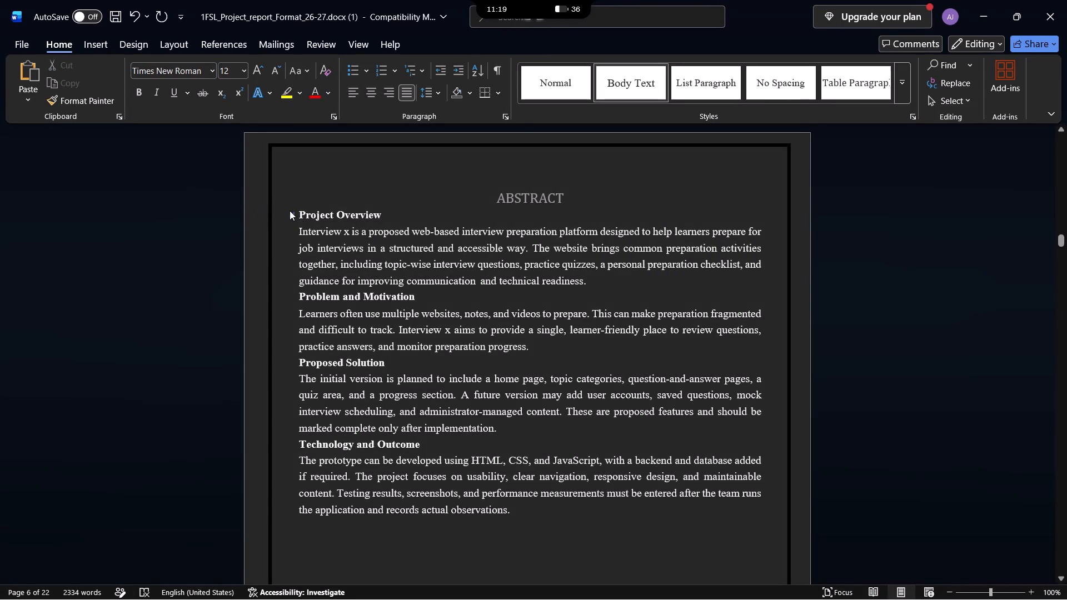
left_click(302, 217)
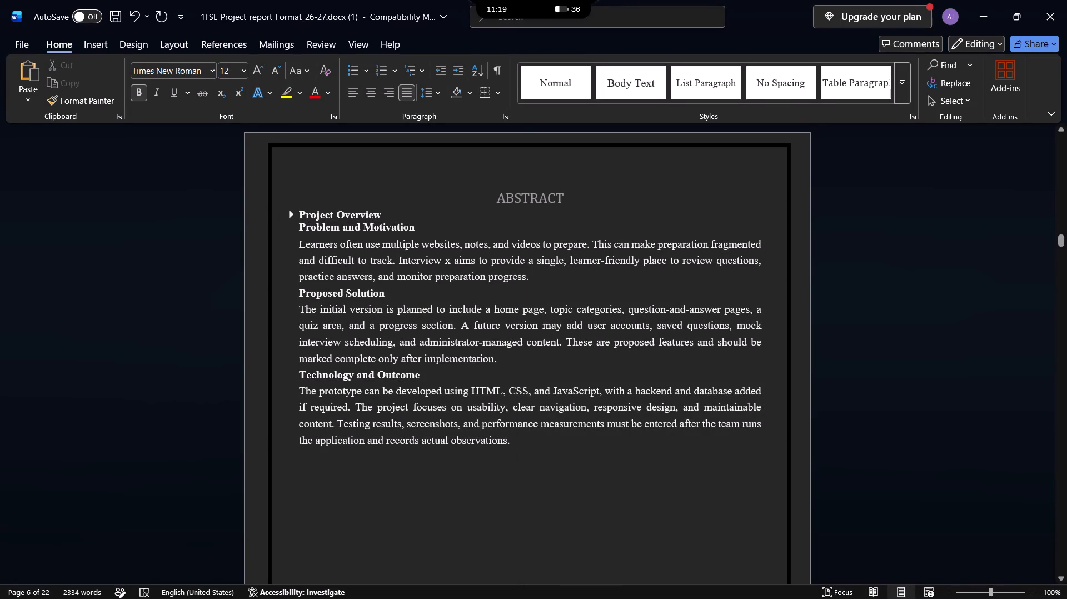
left_click(299, 213)
left_click_drag(299, 213, 455, 351)
left_click(455, 351)
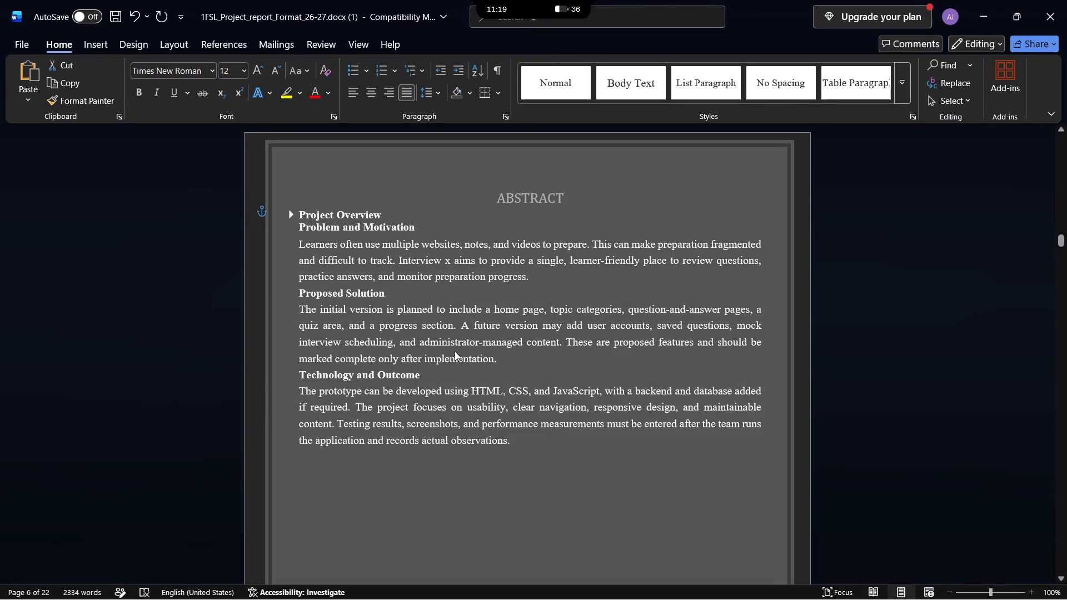
left_click_drag(291, 193, 331, 193)
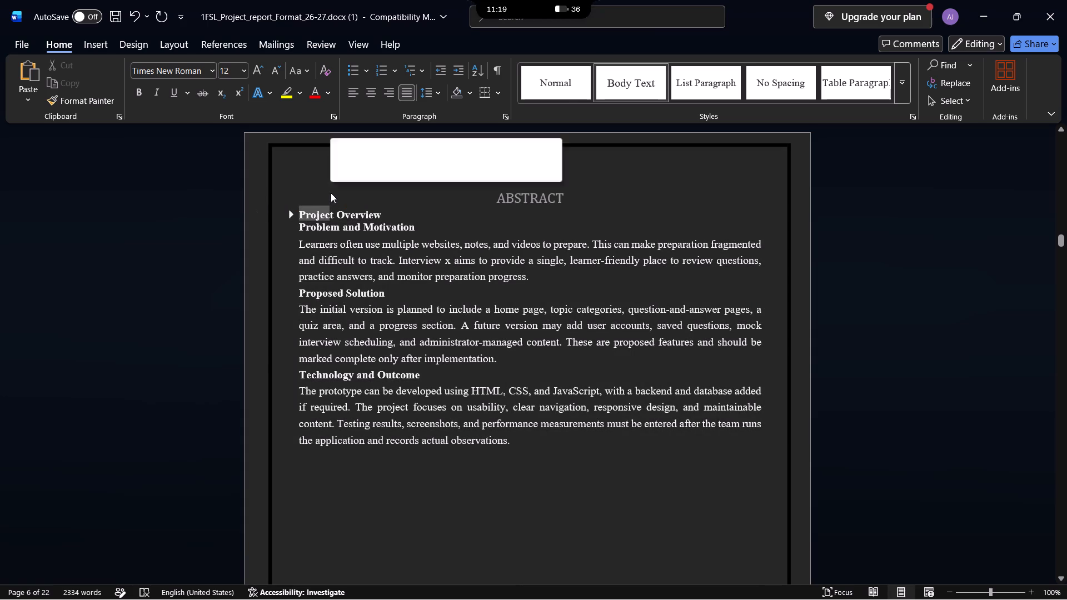
left_click(331, 193)
left_click_drag(510, 447, 346, 301)
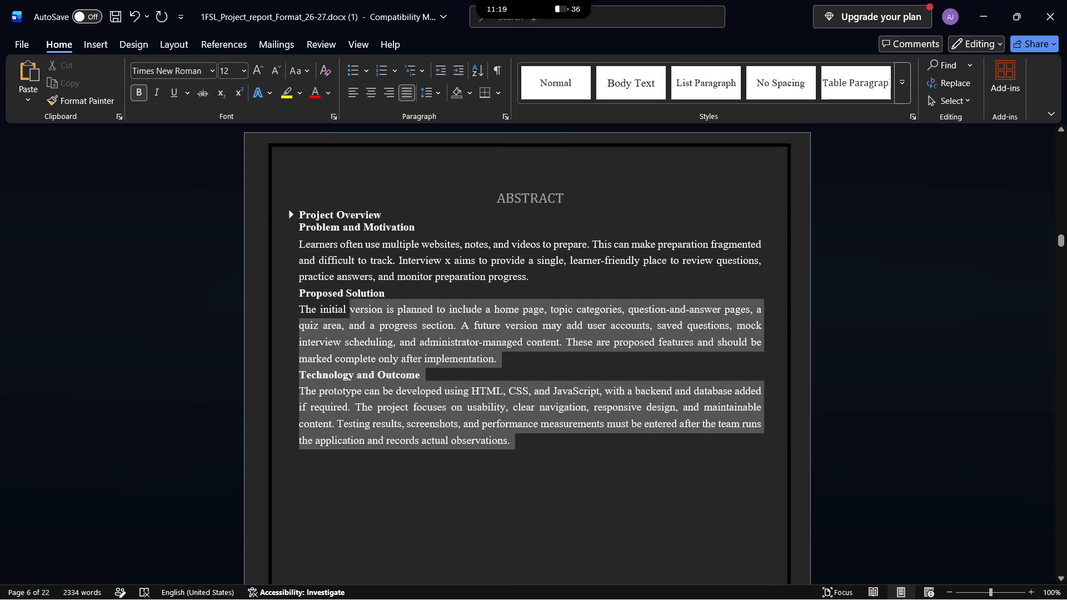
left_click_drag(346, 301, 302, 216)
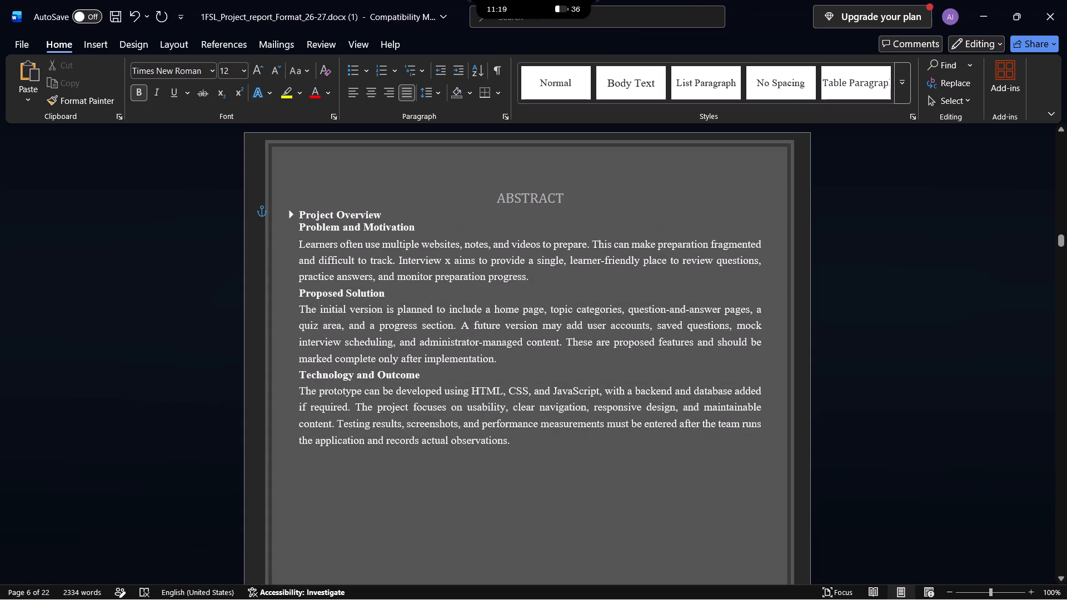
left_click_drag(302, 216, 305, 219)
key("ctrl+v")
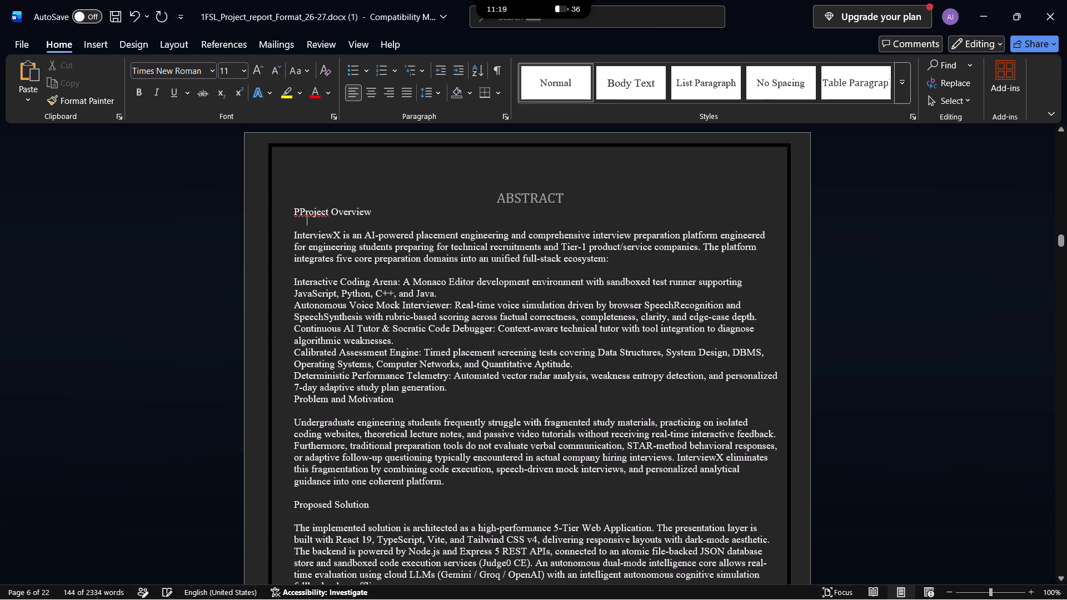
key("BackSpace")
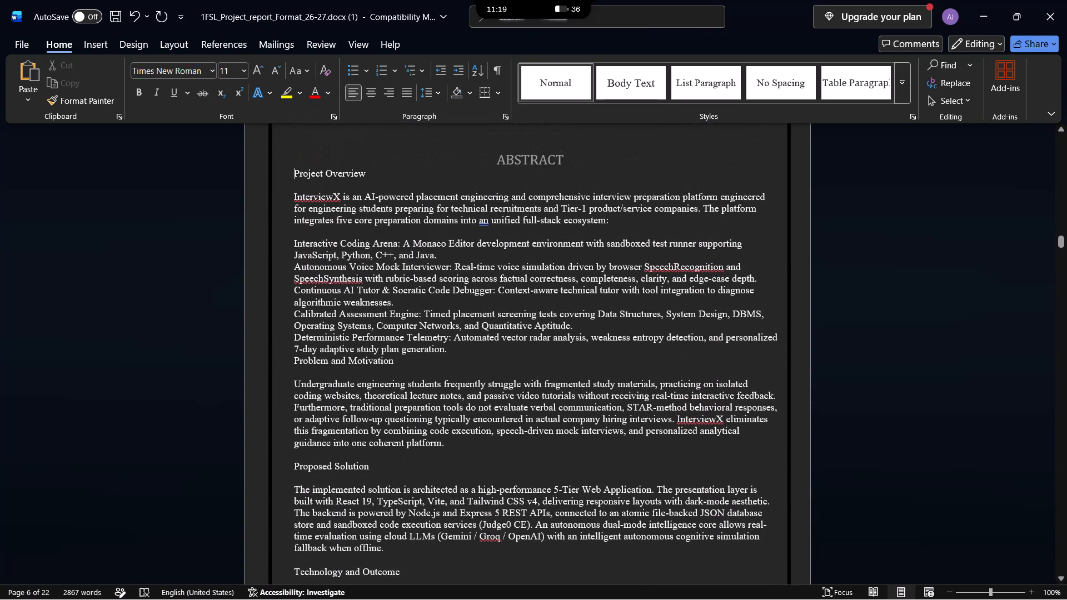
Set the font size to 12 for the abstract text from Project Overview into the first lines of the Problem and Motivation paragraph.
left_click_drag(295, 168, 559, 519)
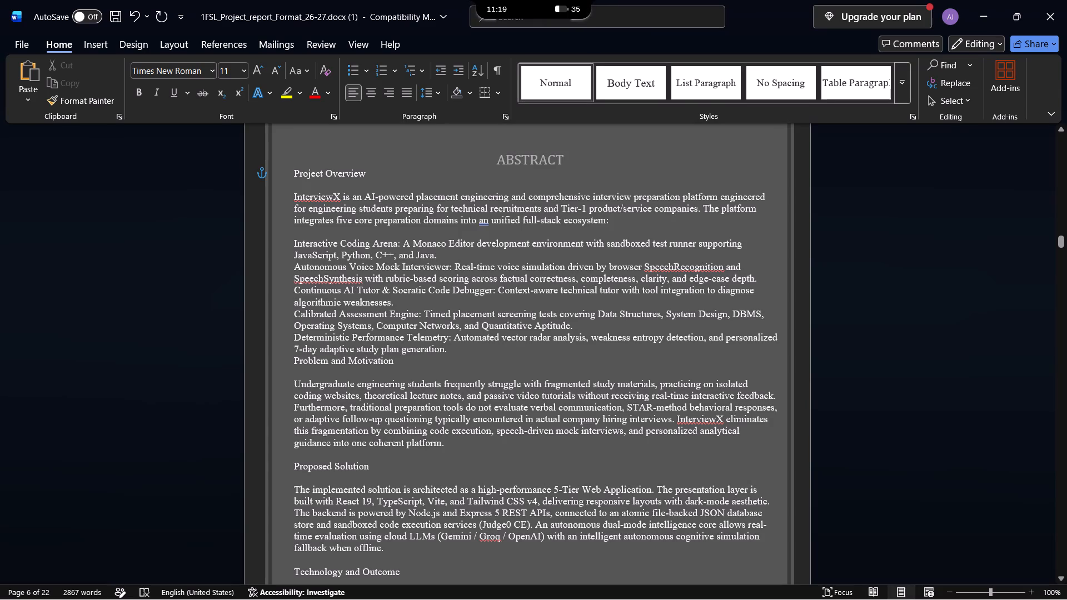
left_click_drag(559, 519, 539, 396)
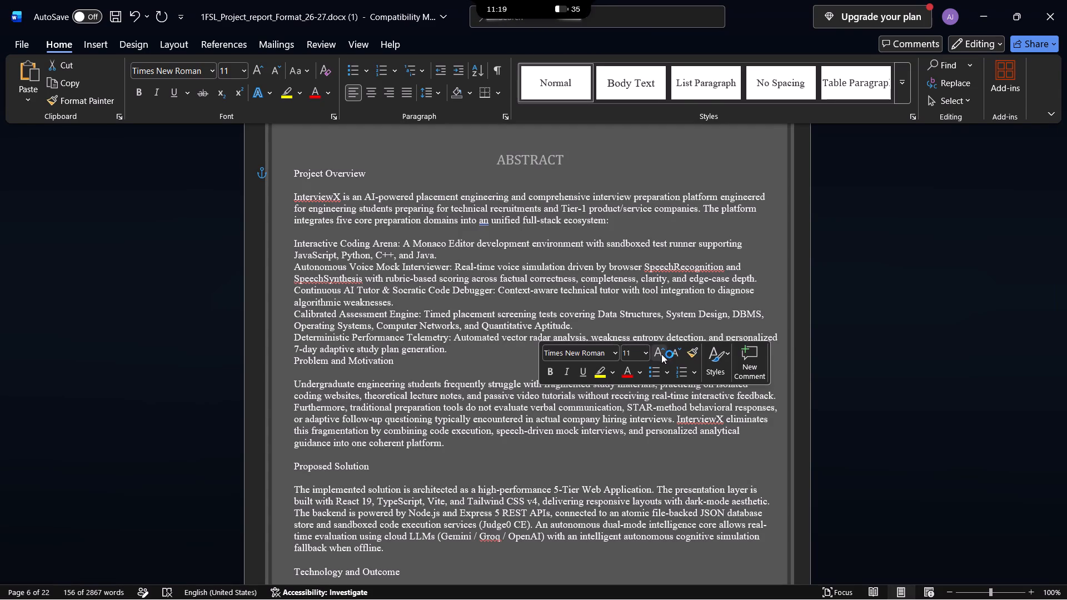
left_click(661, 354)
left_click(661, 354)
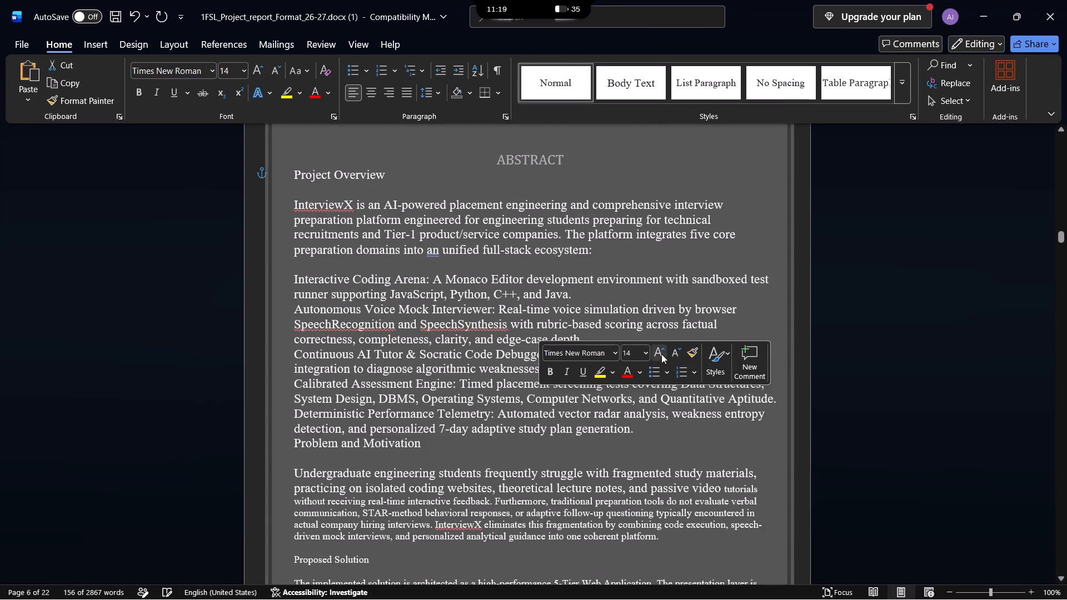
left_click(672, 354)
left_click(672, 354)
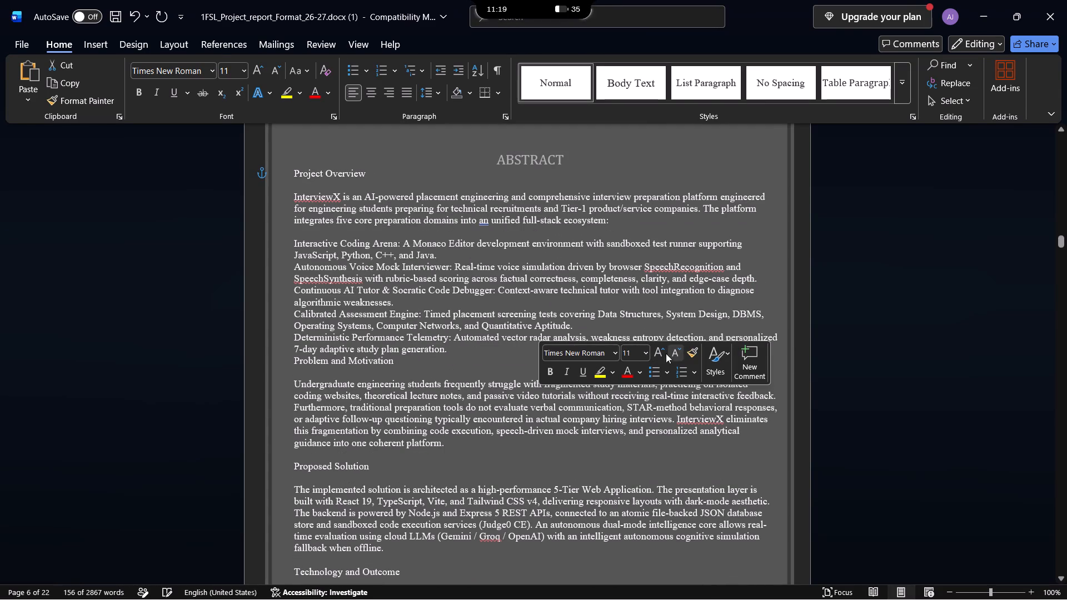
left_click(657, 352)
left_click(857, 315)
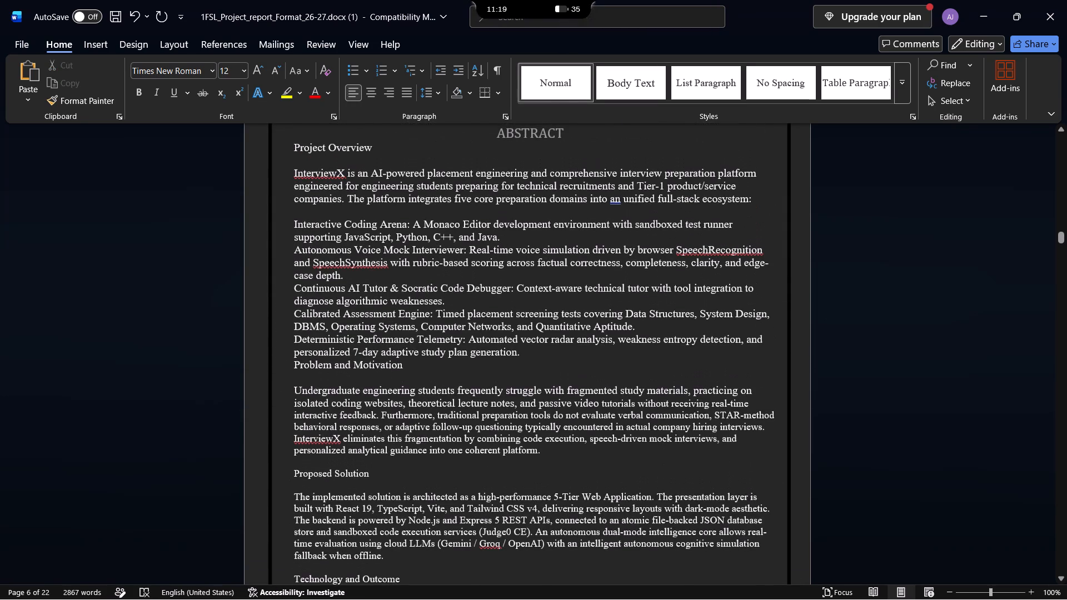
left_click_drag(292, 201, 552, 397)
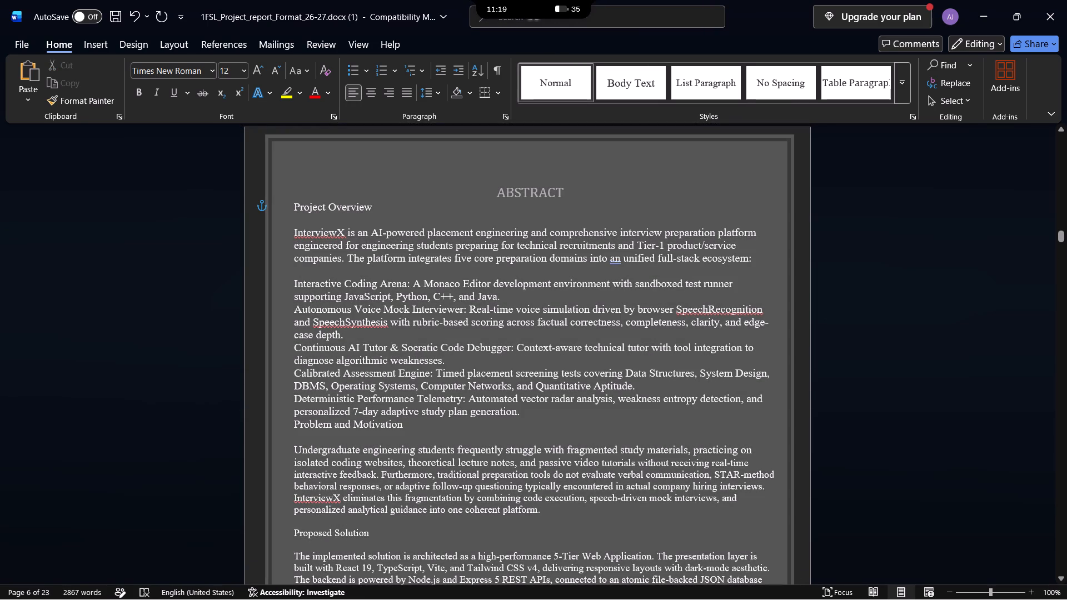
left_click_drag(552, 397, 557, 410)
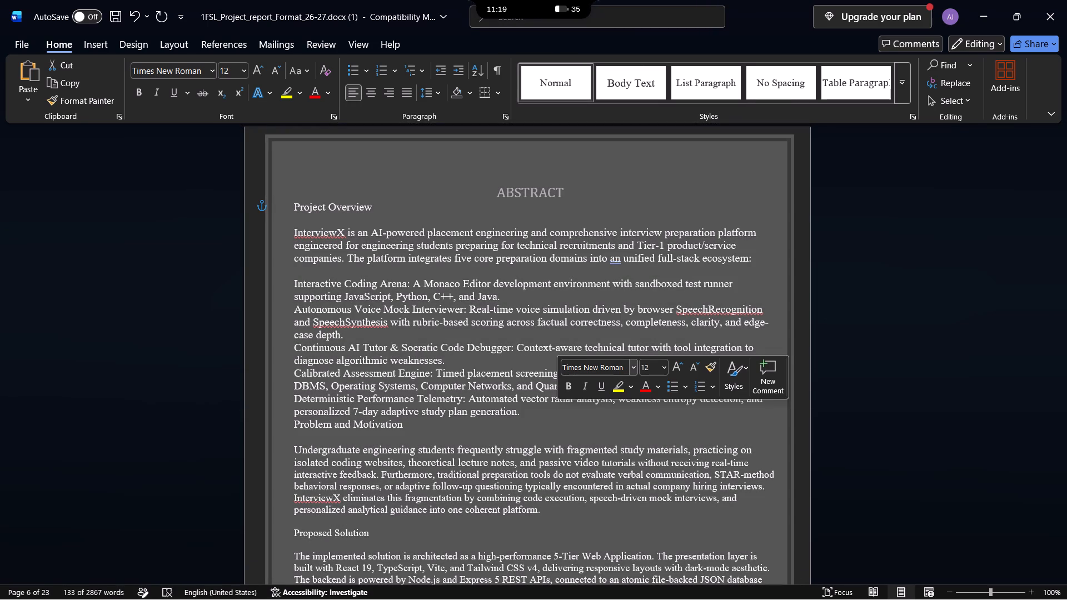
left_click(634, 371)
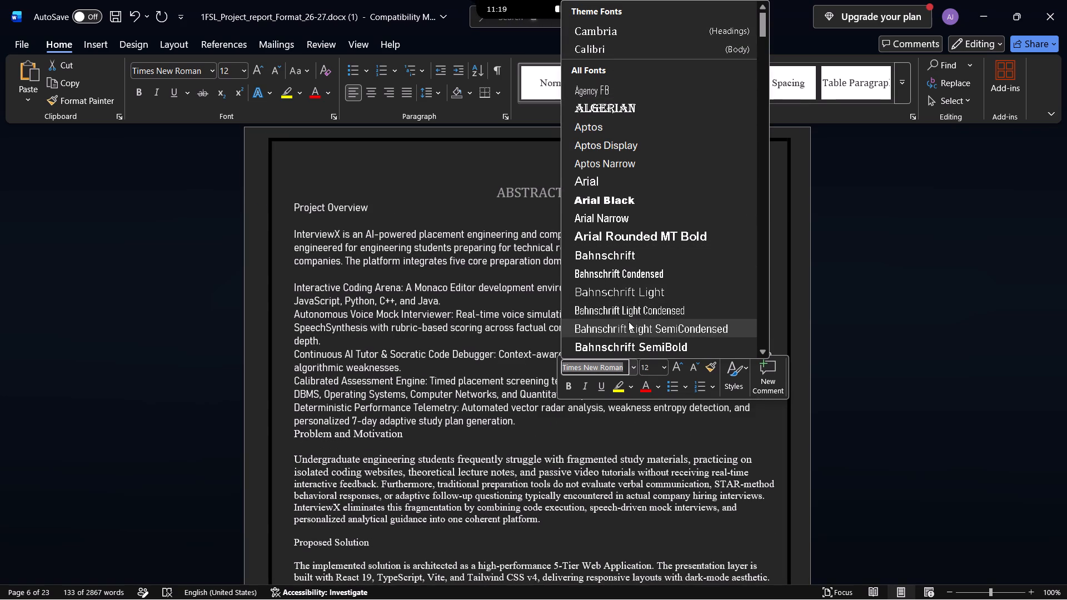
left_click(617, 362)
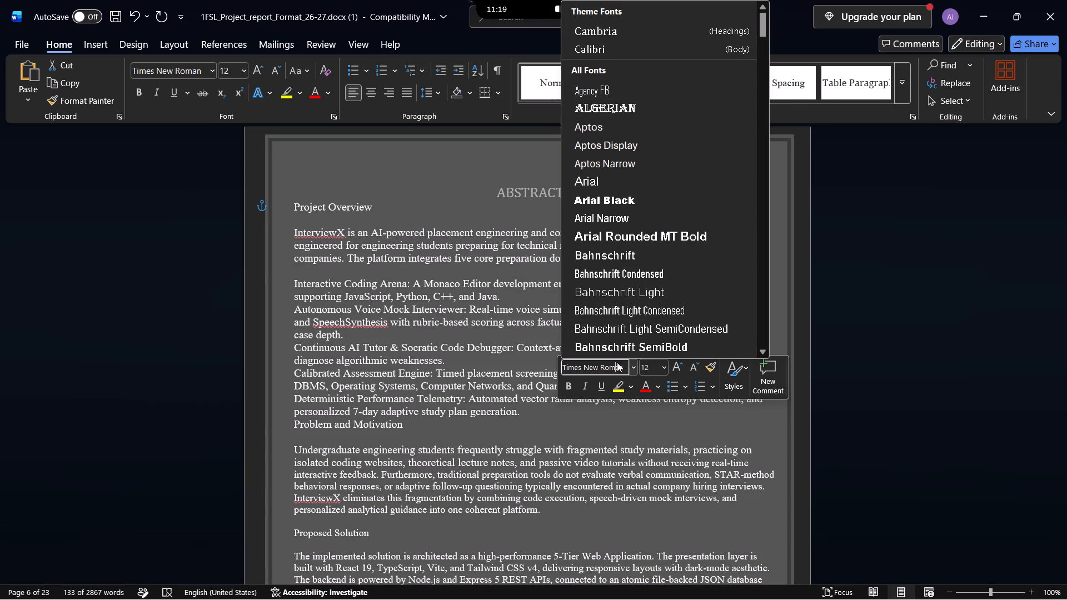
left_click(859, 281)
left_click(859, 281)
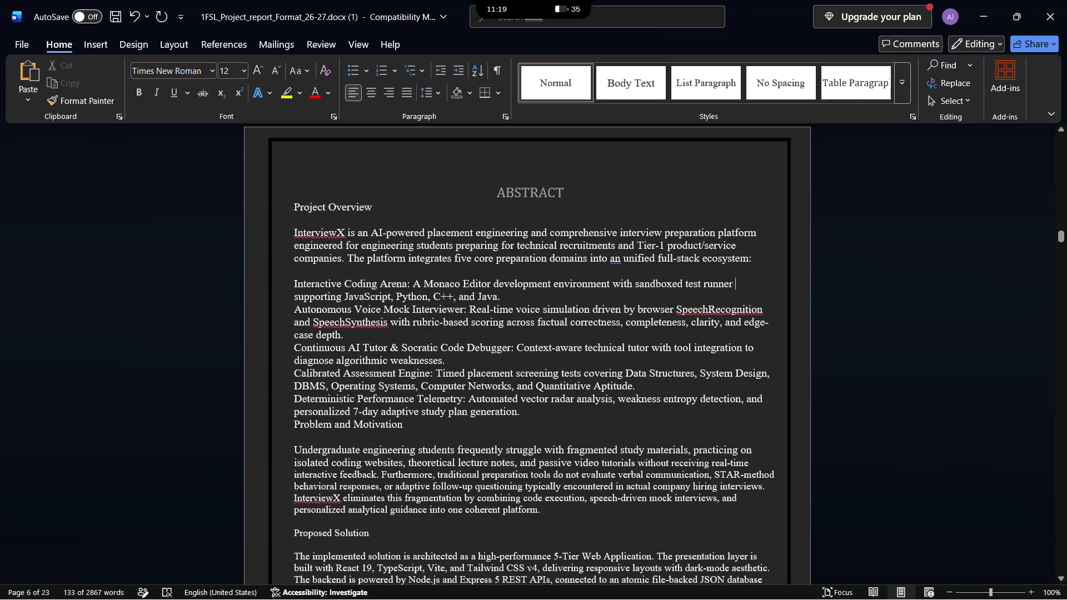
Review the rest of the pasted abstract, from Problem and Motivation through Technology and Outcome and onto the following page.
left_click(529, 422)
scroll(529, 422, "down", 1)
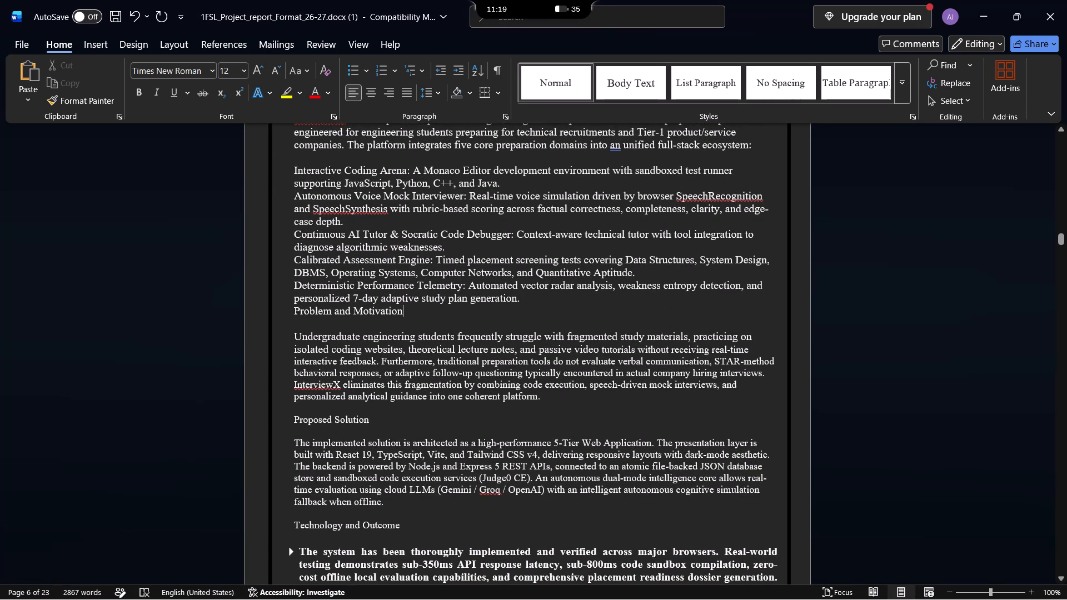
scroll(532, 329, "down", 2)
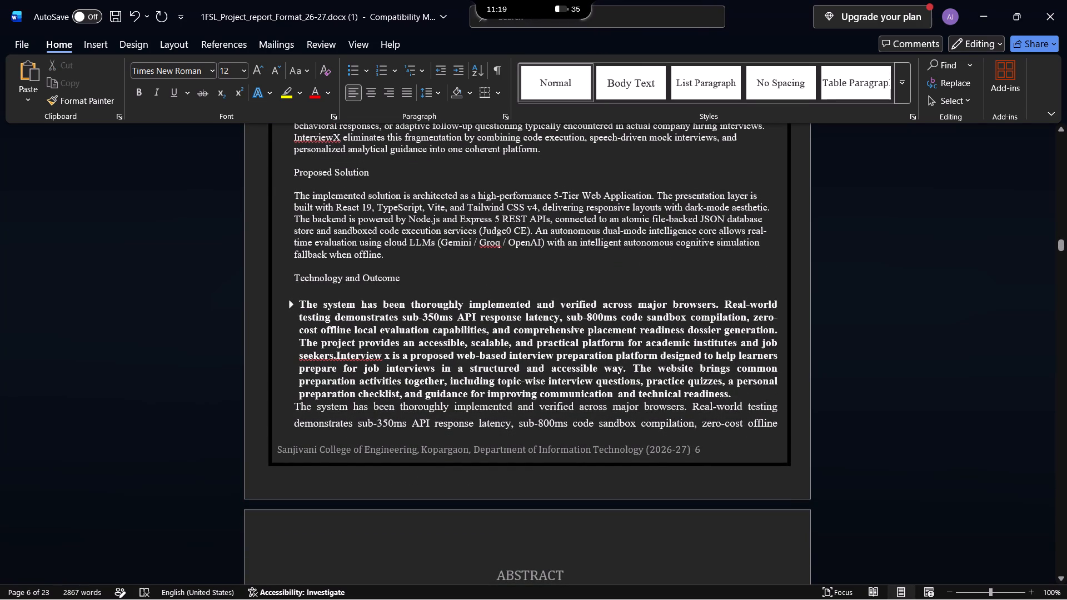
scroll(532, 329, "down", 1)
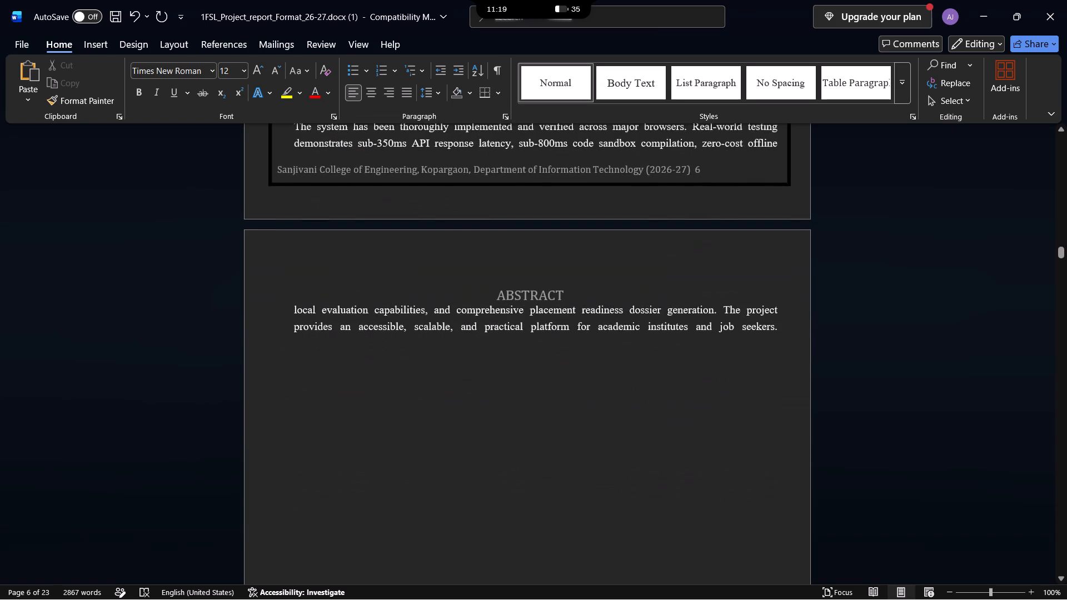
scroll(532, 329, "down", 2)
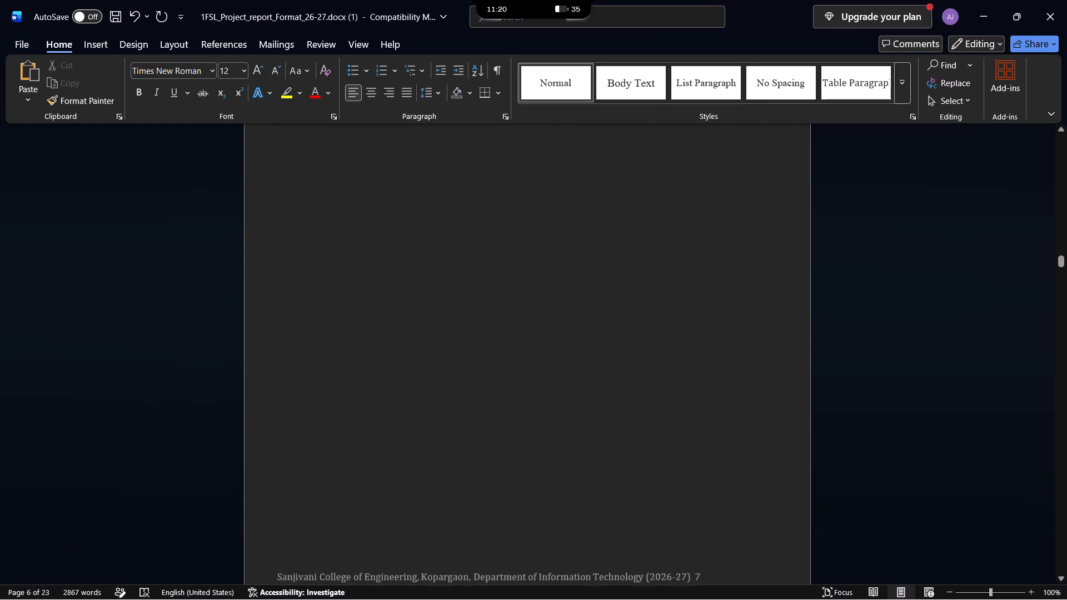
Look over Chapter 1 Introduction and Chapter 2 Problem, from 1.1 Background through 2.3 Proposed Solution.
scroll(532, 329, "down", 2)
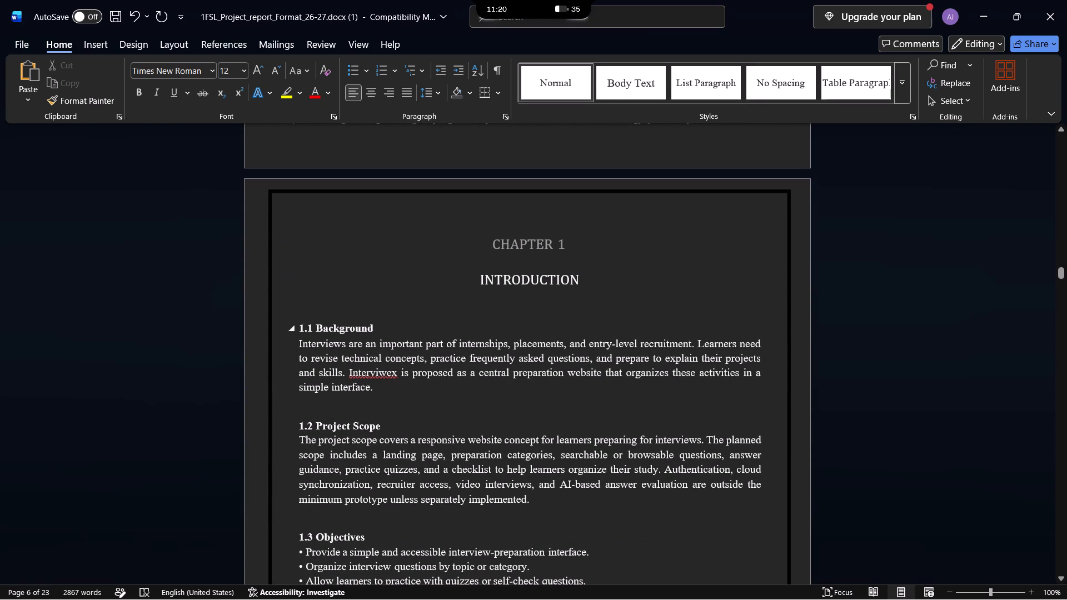
scroll(532, 329, "down", 1)
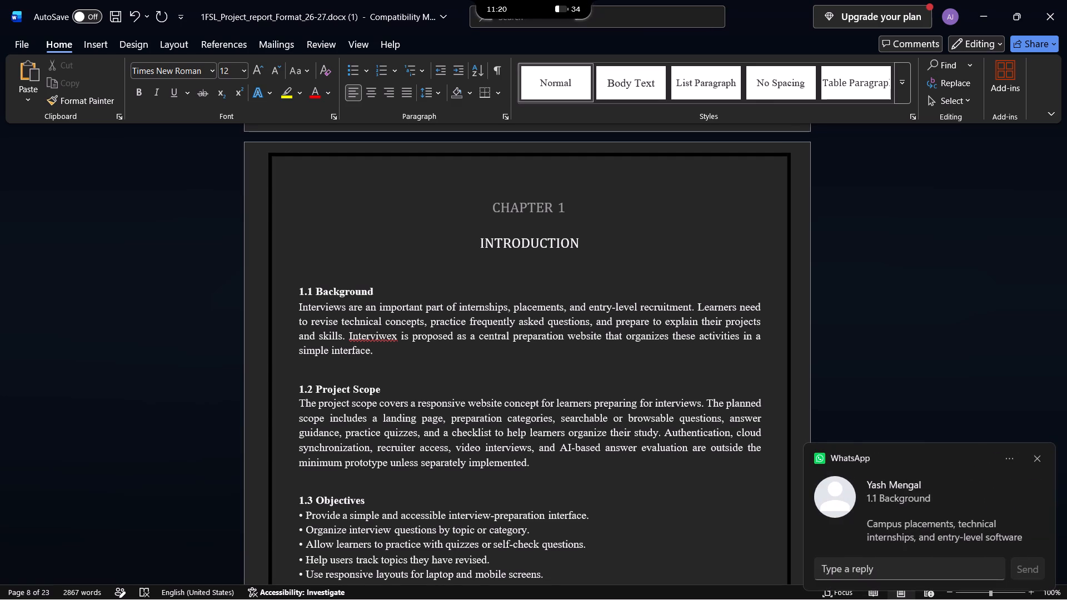
scroll(532, 329, "down", 2)
scroll(532, 329, "up", 1)
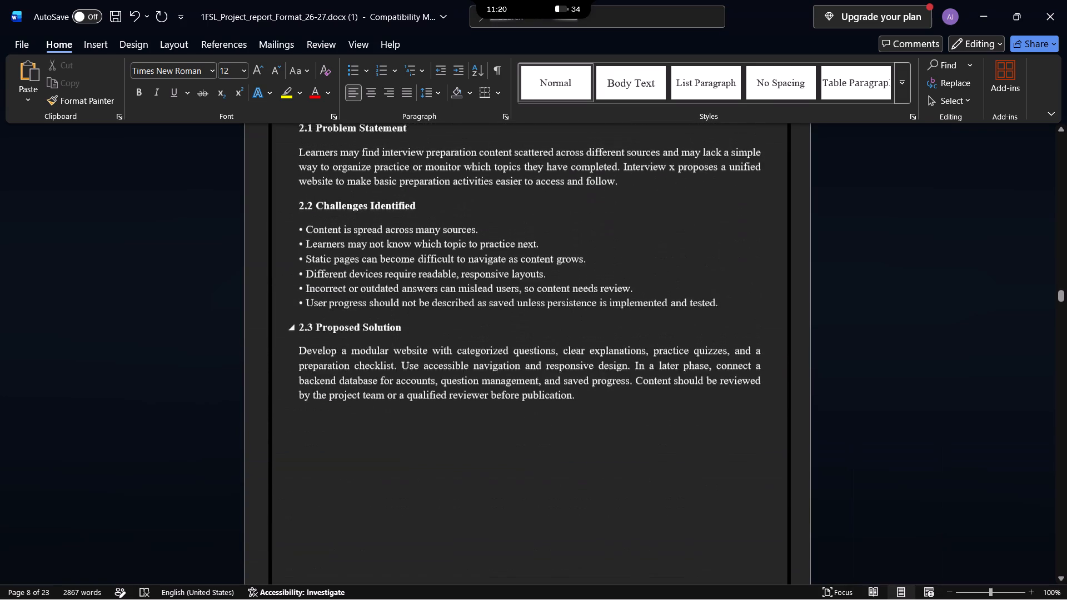
scroll(532, 329, "up", 1)
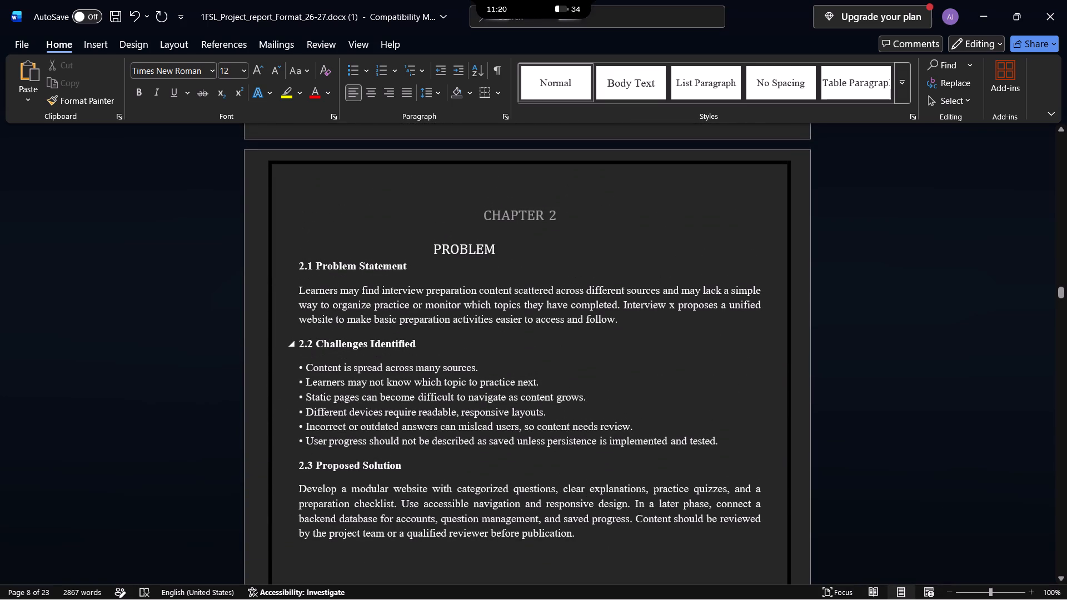
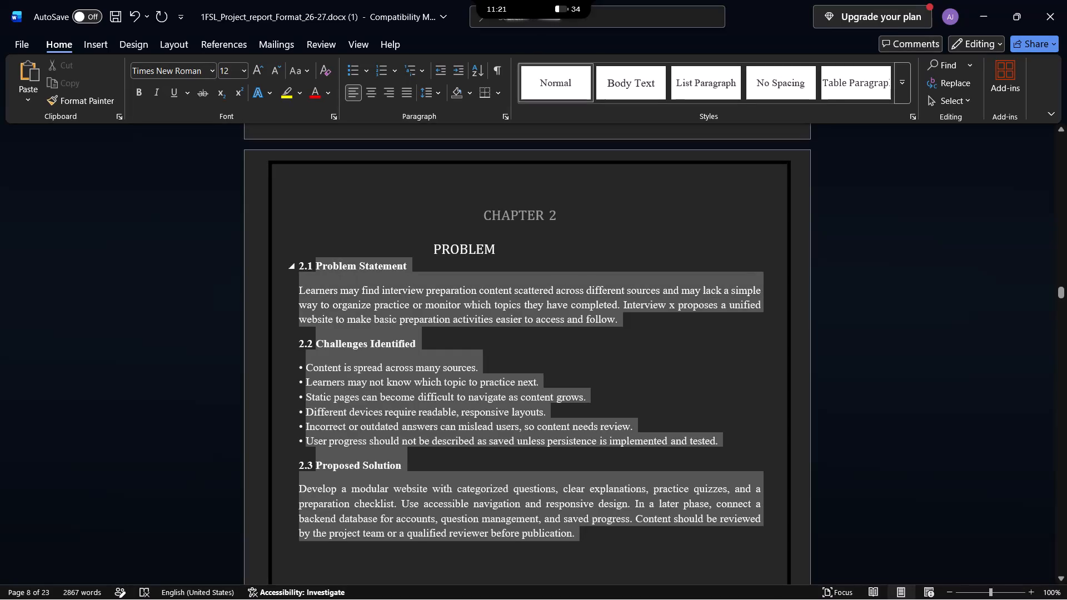
Replace Chapter 2's sections 2.1 to 2.3 with the copied InterviewX problem statement, challenges and proposed solution.
key("ctrl+v")
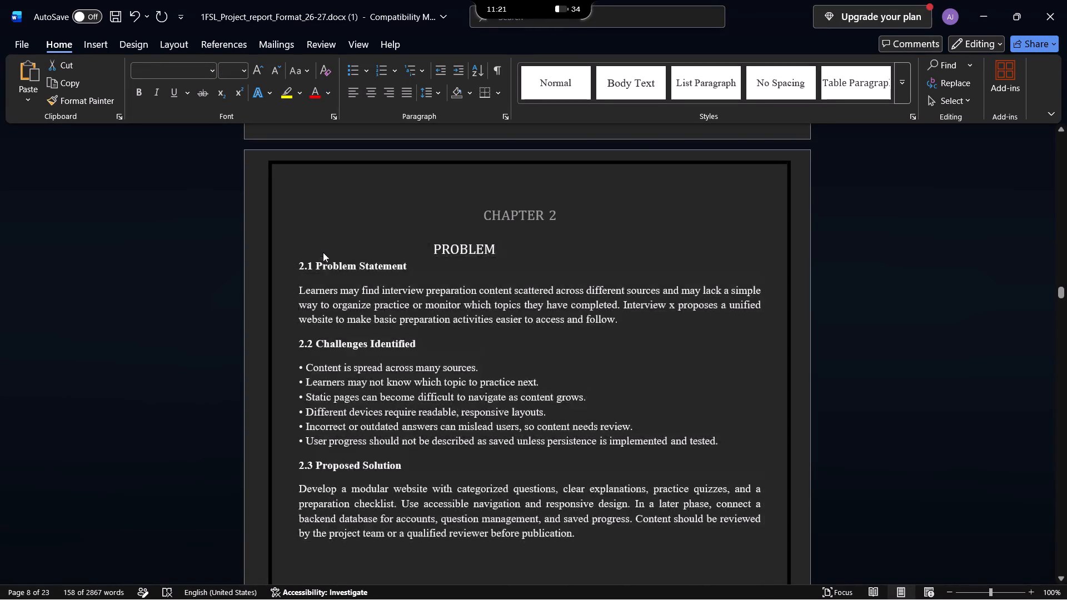
scroll(435, 348, "up", 3)
scroll(435, 348, "down", 1)
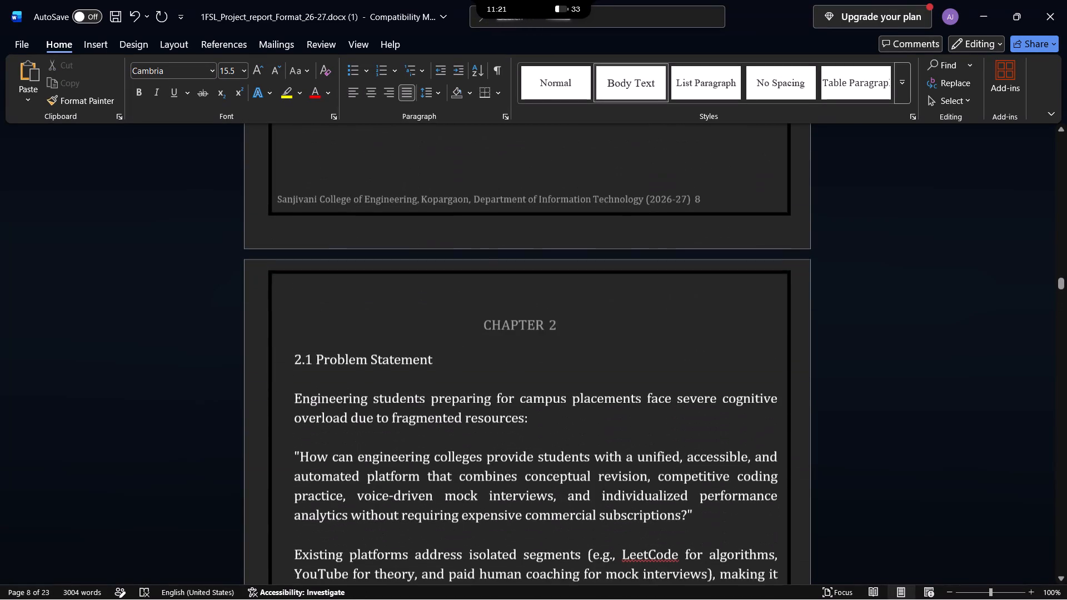
scroll(435, 348, "down", 1)
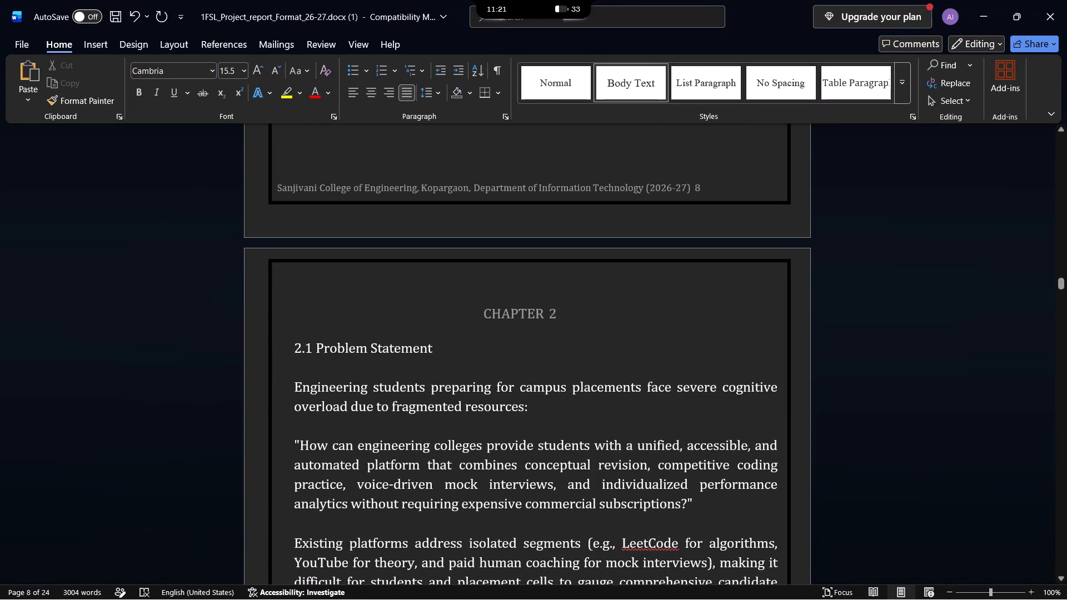
Add a space-indented title line reading "Problem" between the CHAPTER 2 heading and 2.1 Problem Statement.
left_click(574, 310)
left_click(564, 316)
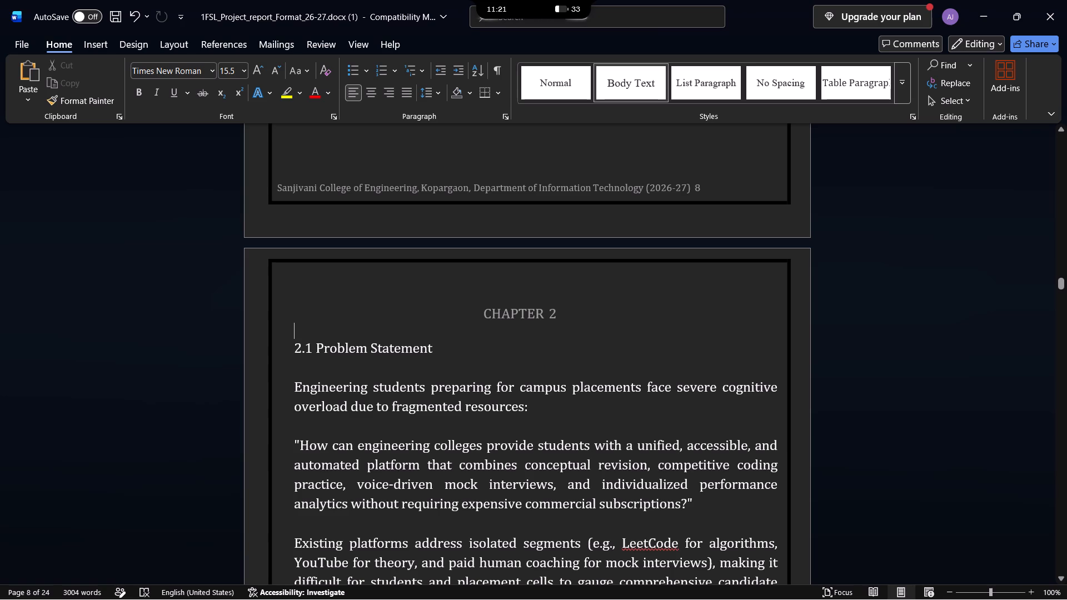
key("Return")
key("space")
key("space")
key("space")
key("space")
key("space")
key("space")
key("space")
key("space")
key("space")
key("space")
key("space")
key("space")
key("space")
key("space")
key("space")
key("space")
key("space")
key("space")
key("space")
key("space")
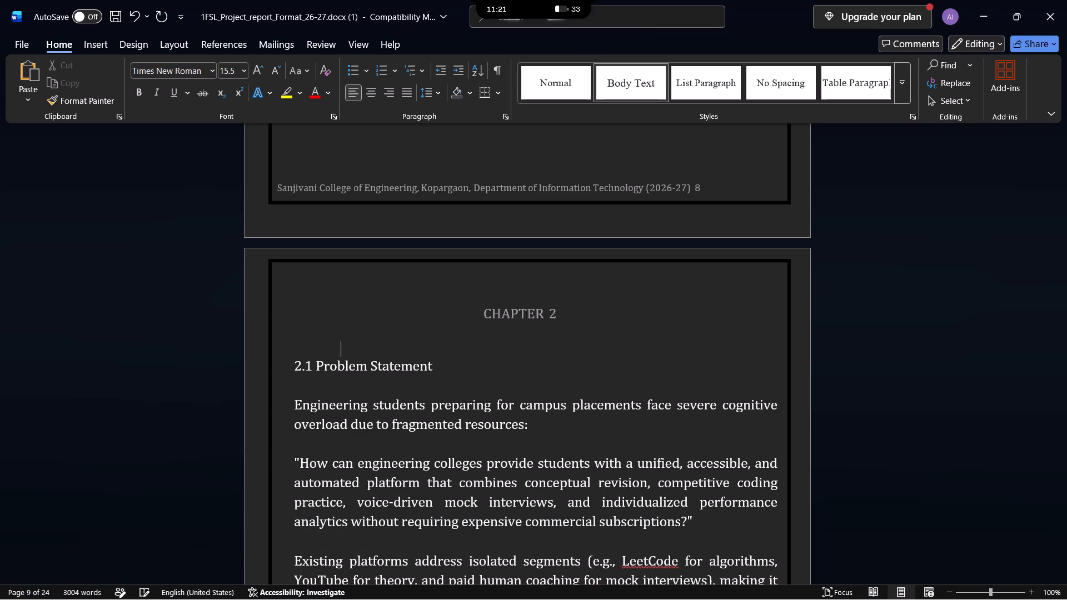
key("shift+p")
type("roblem")
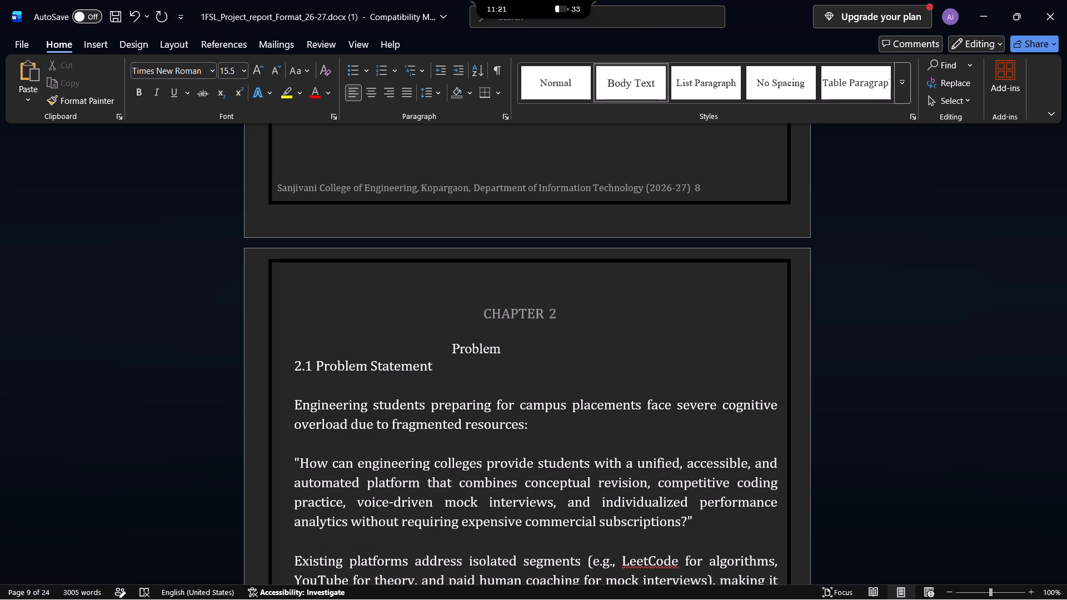
Indent the Problem title by five more spaces to bring it closer to the middle beneath CHAPTER 2.
key("Left")
key("Left")
key("Left")
key("Left")
key("Left")
key("Left")
key("Left")
key("space")
key("space")
key("space")
key("space")
key("space")
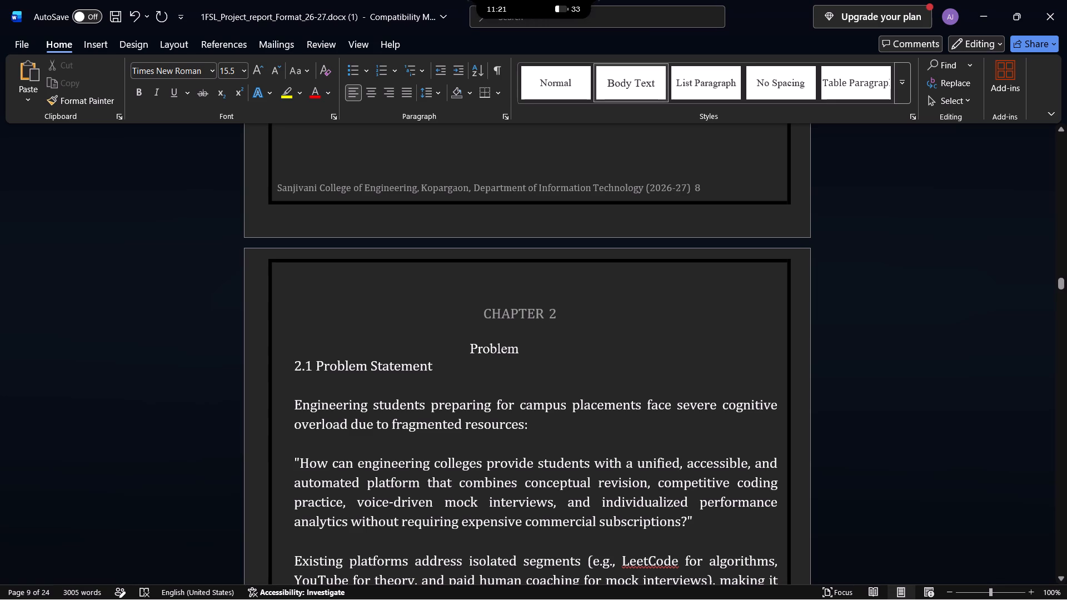
Set the font size to 12 for the pasted Chapter 2 text, from 2.1 Problem Statement through Telemetry & Dossier Generator.
left_click_drag(292, 359, 592, 599)
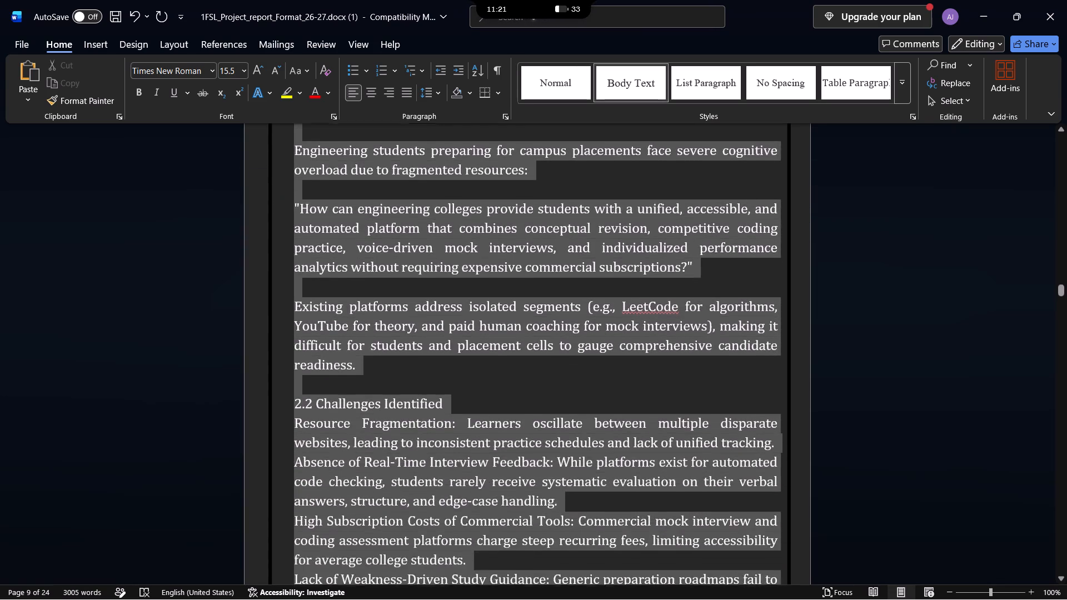
left_click_drag(592, 599, 618, 584)
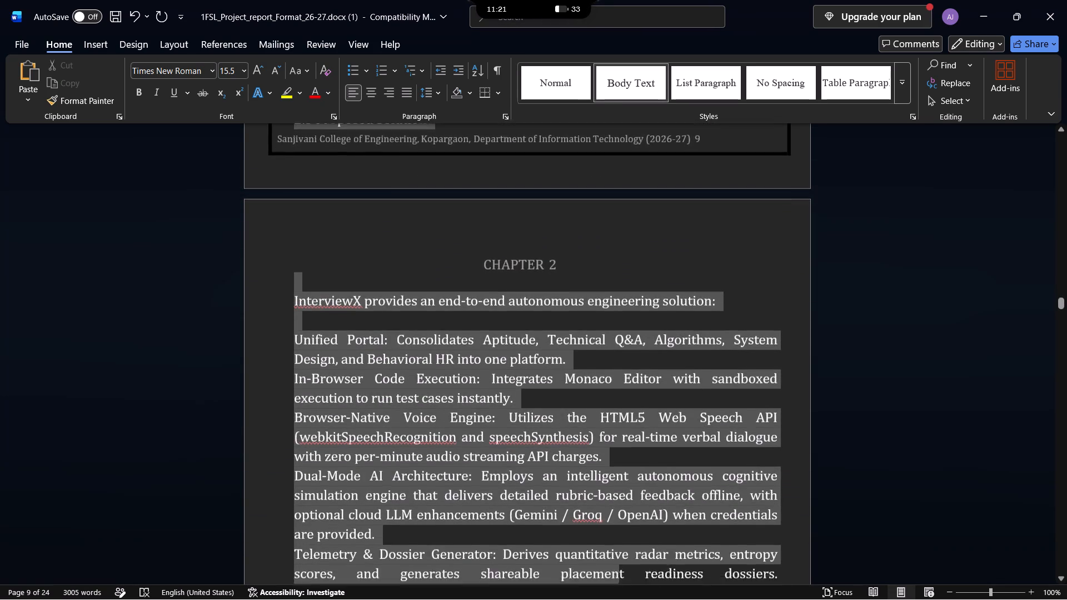
left_click_drag(618, 584, 770, 478)
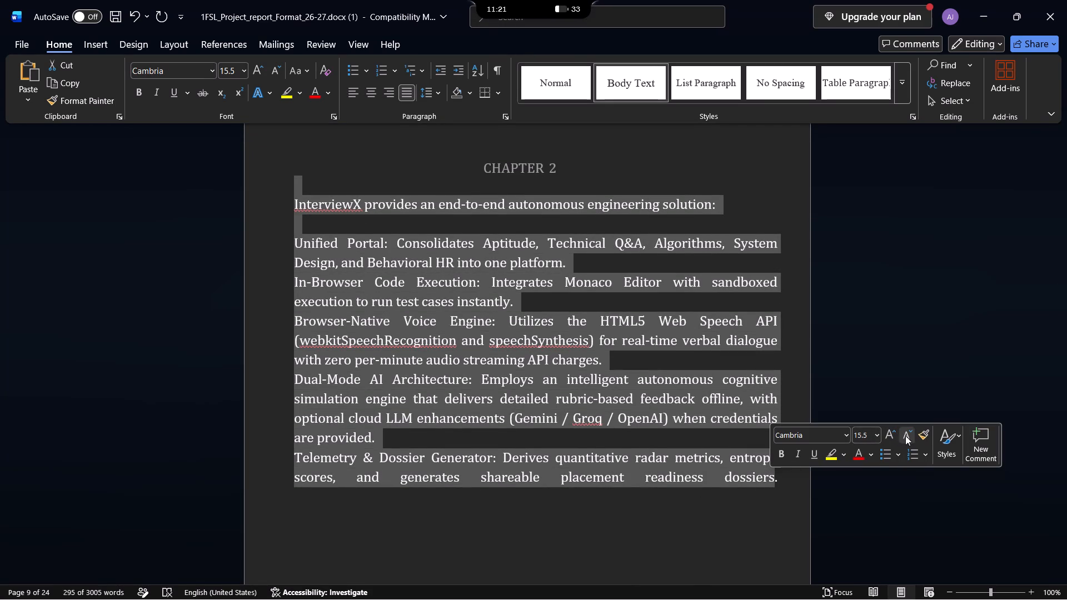
double_click(905, 436)
left_click(751, 281)
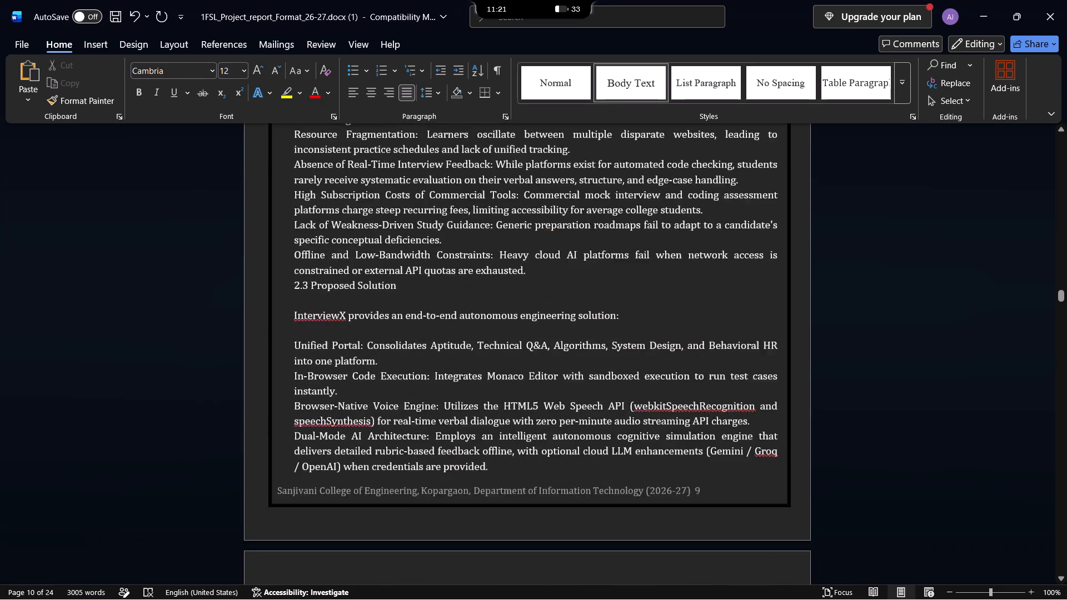
Indent the Problem title by four more spaces so it starts level with the CHAPTER 2 heading above it.
scroll(865, 273, "down", 2)
scroll(865, 273, "up", 1)
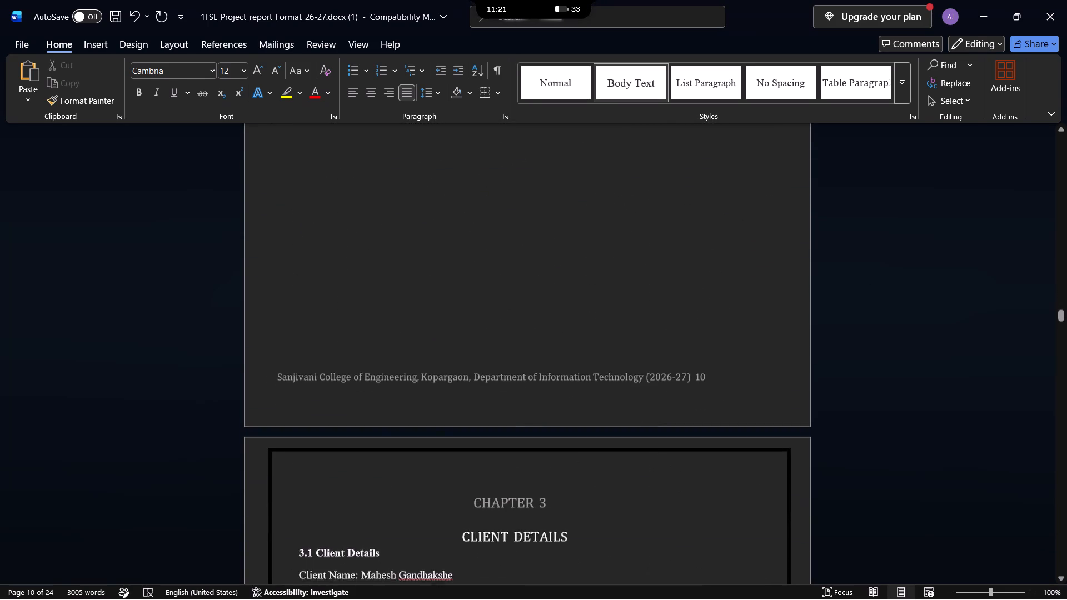
scroll(865, 273, "up", 1)
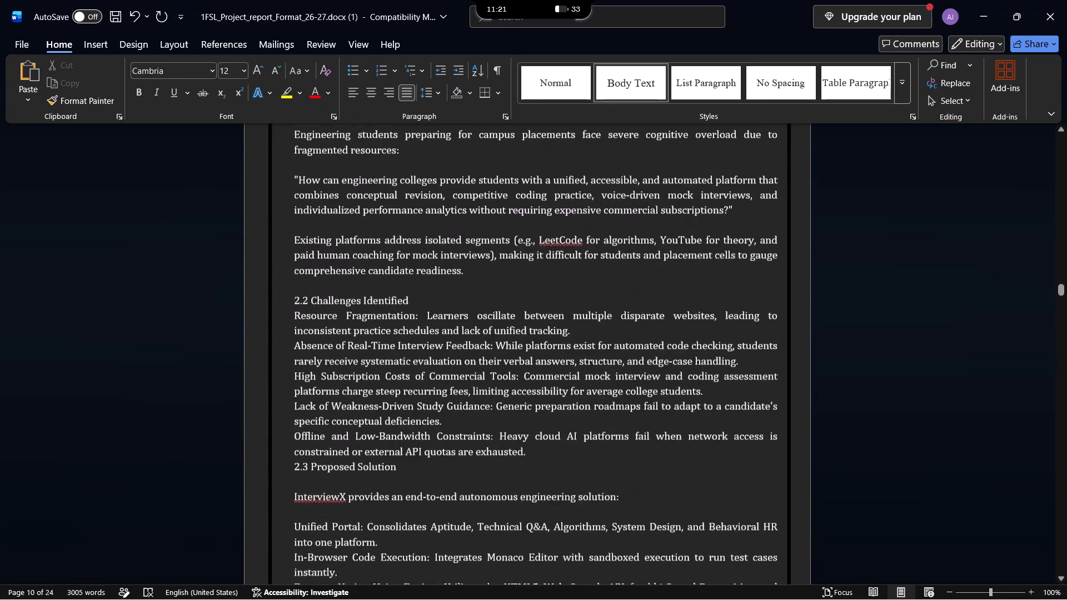
scroll(865, 273, "up", 2)
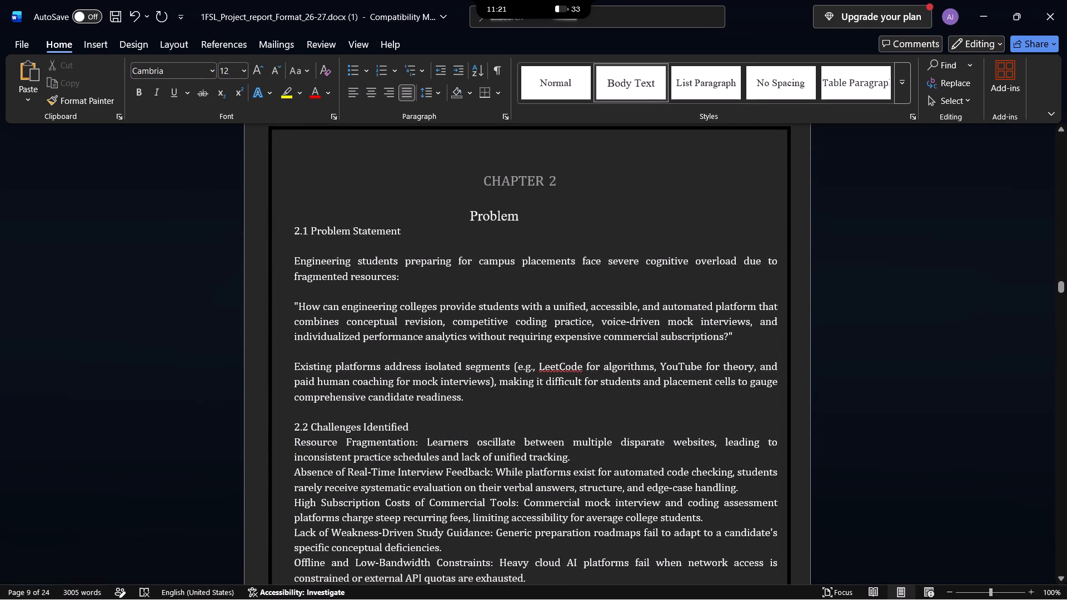
left_click(471, 216)
key("space")
key("space")
key("space")
key("space")
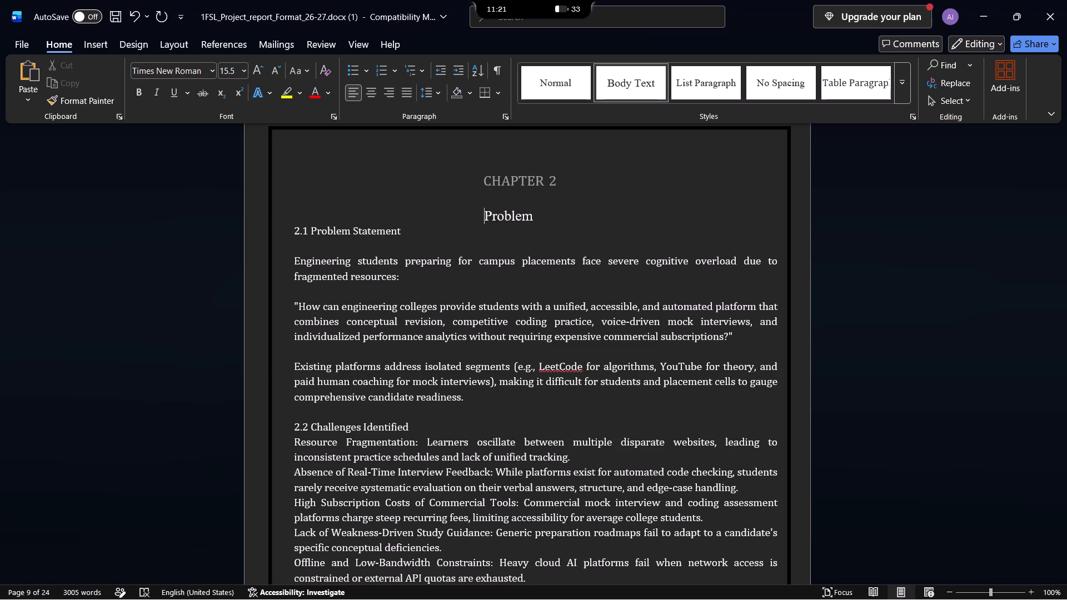
Examine the end of Chapter 2 and the Client Details content of Chapter 3.
scroll(478, 243, "down", 2)
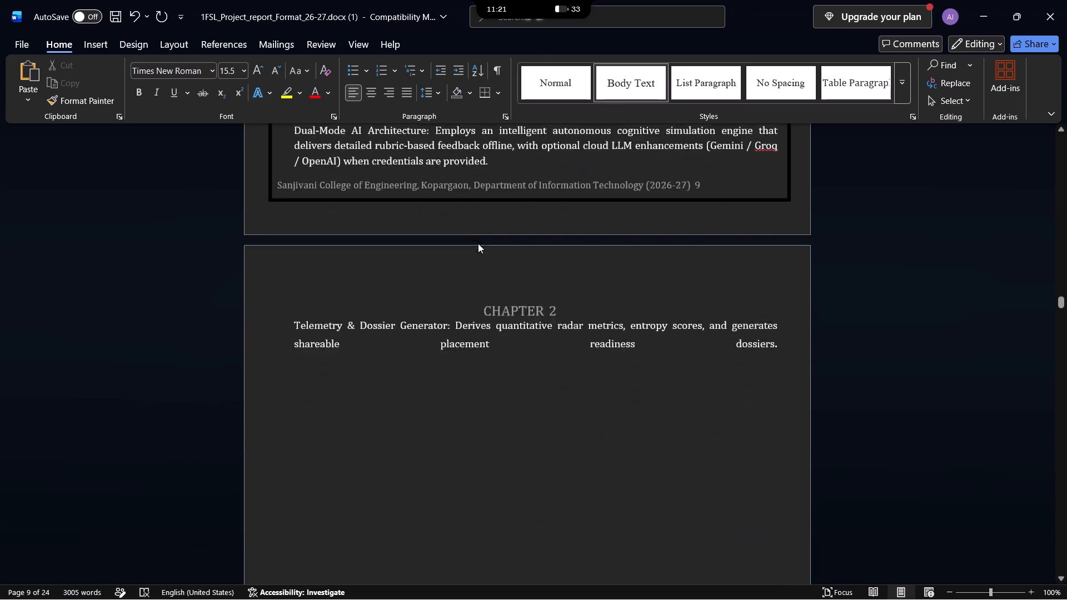
scroll(478, 243, "down", 3)
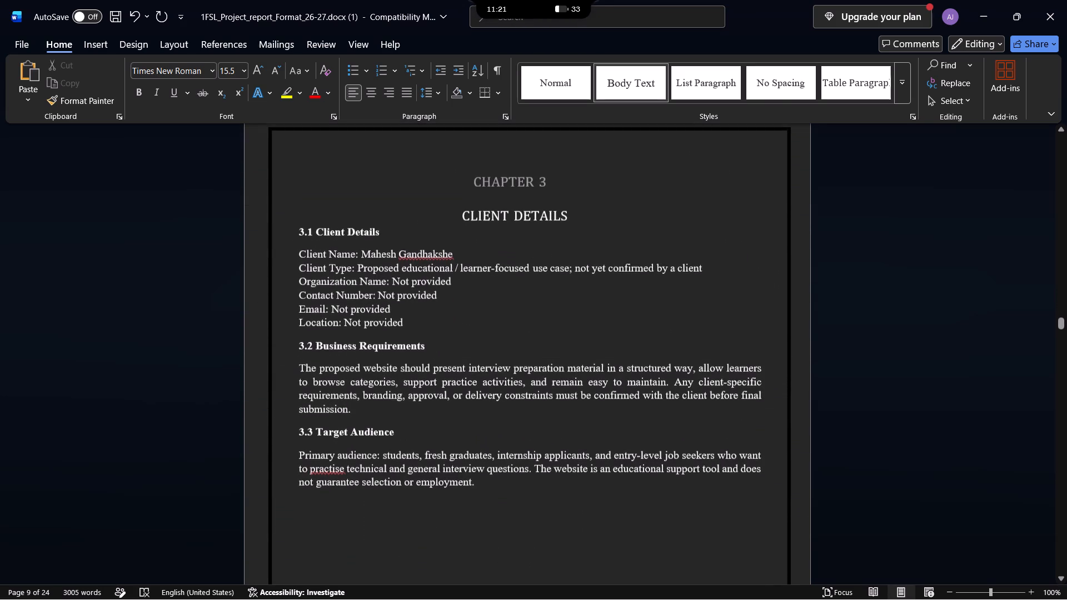
scroll(478, 243, "down", 2)
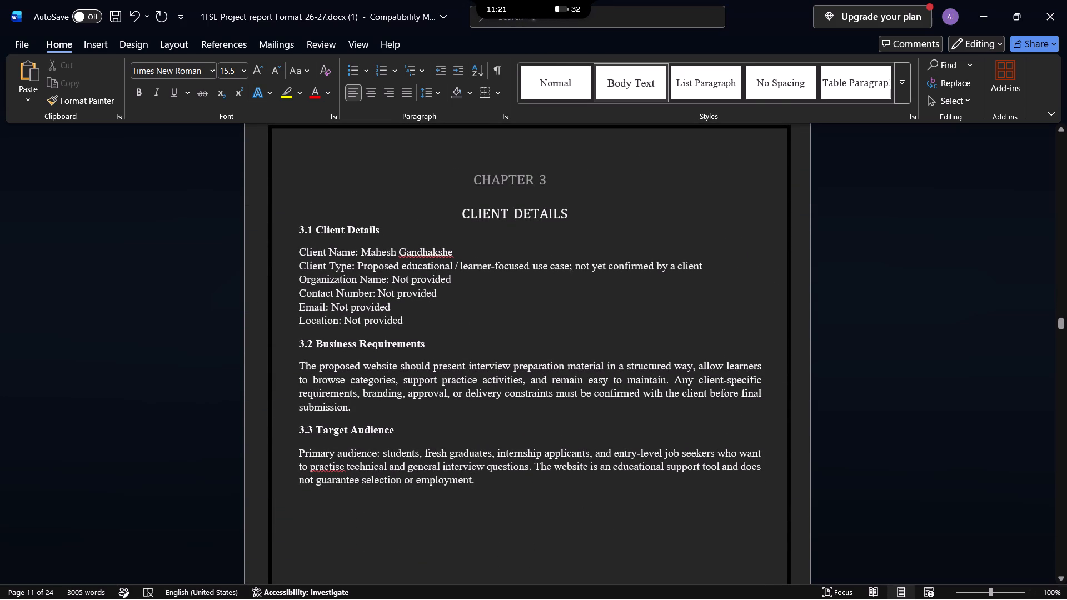
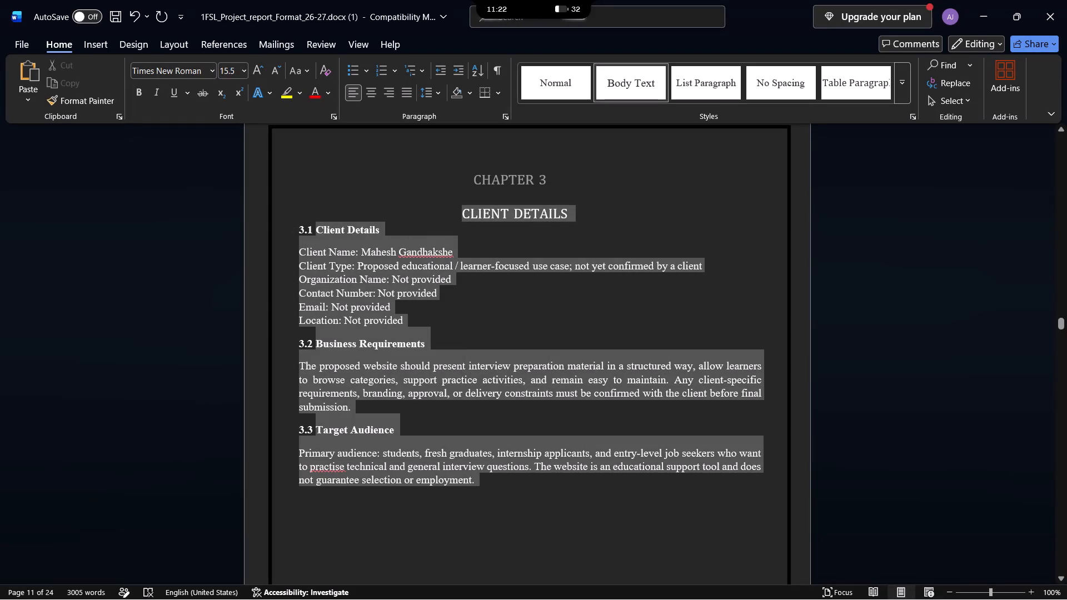
Replace the Chapter 3 content below the CLIENT DETAILS title, from 3.1 Client Details through 3.3 Target Audience, with the copied InterviewX text.
left_click(311, 225)
left_click_drag(481, 487, 475, 479)
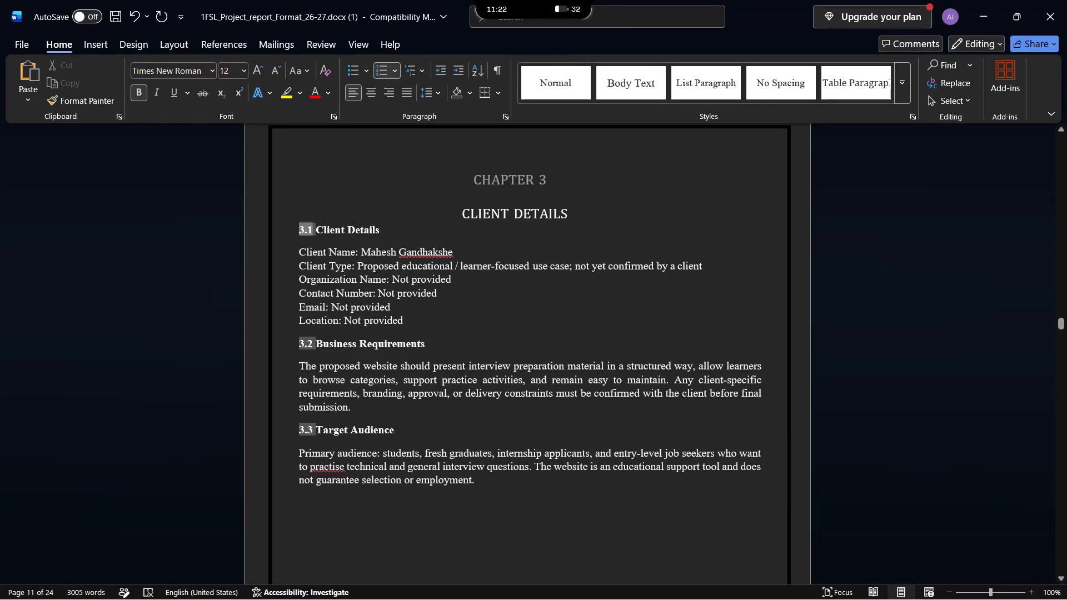
left_click_drag(475, 479, 298, 226)
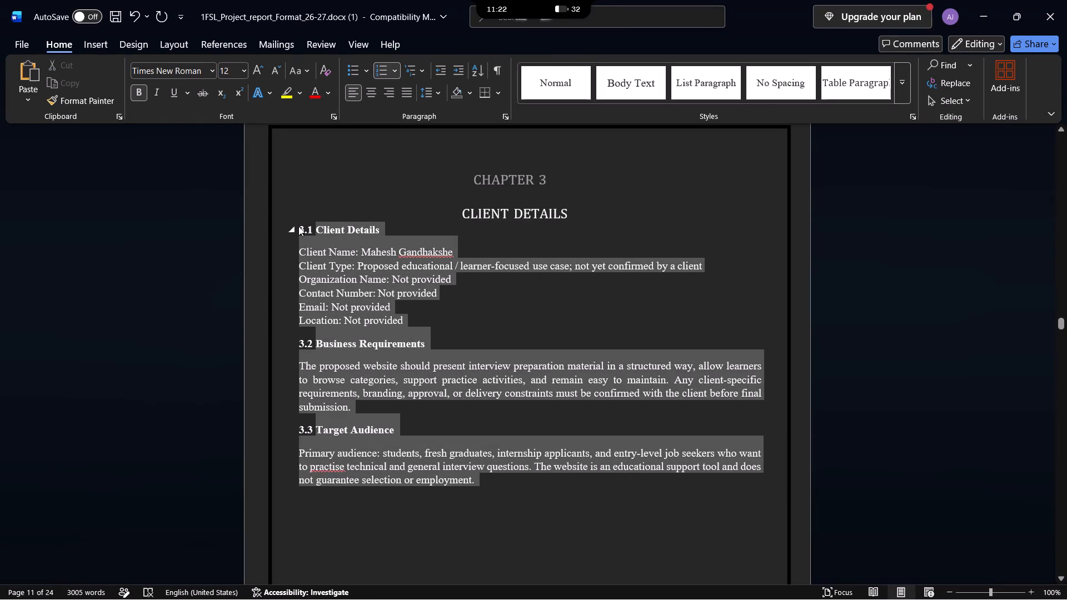
key("ctrl+v")
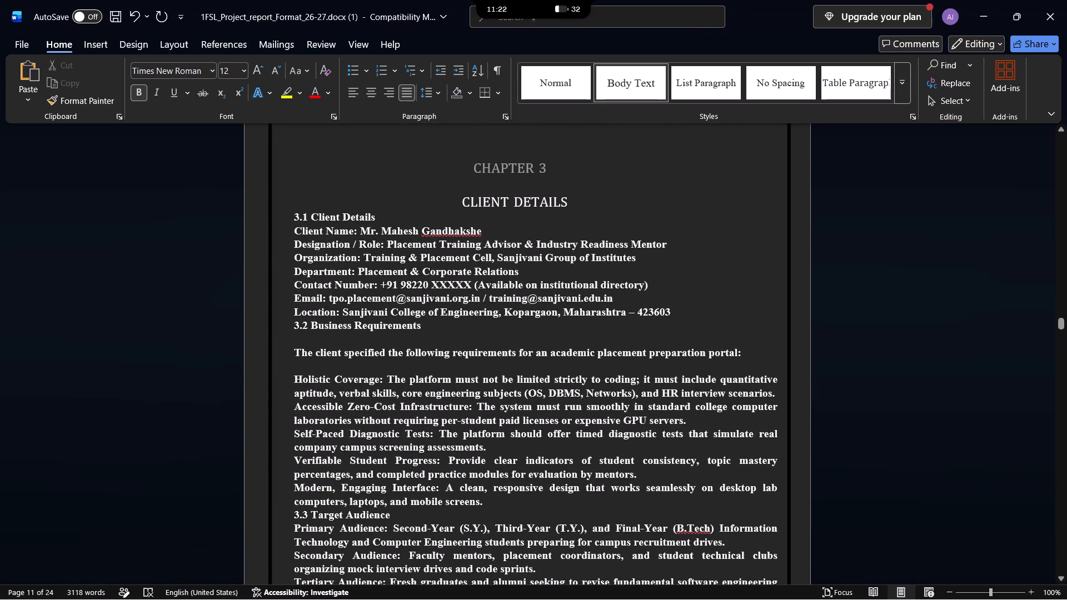
Remove bold from the pasted Chapter 3 text, from 3.1 Client Details through the Tertiary Audience paragraph.
left_click_drag(308, 212, 650, 518)
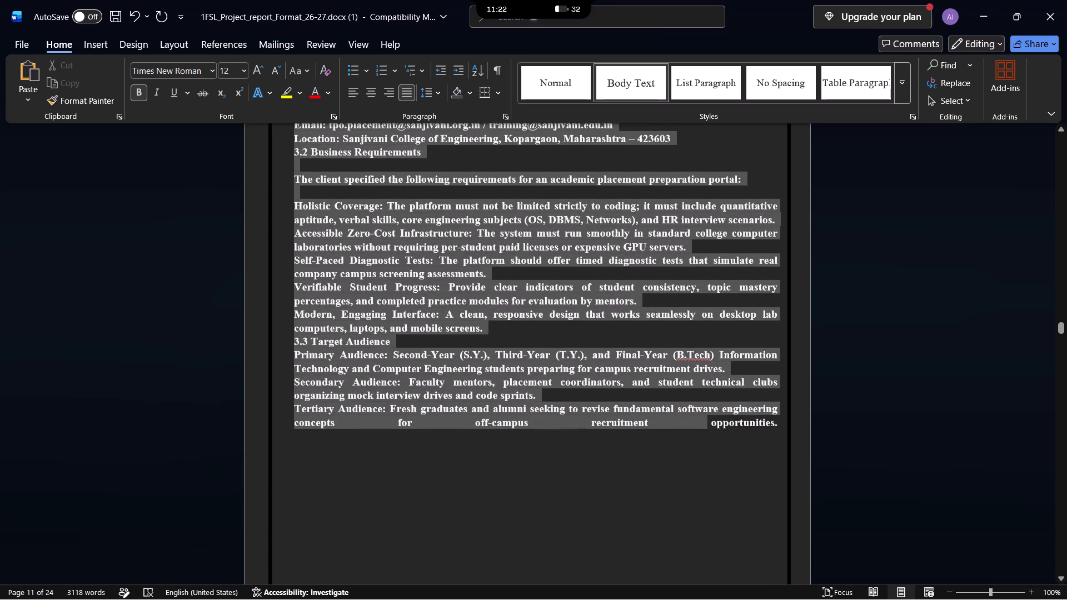
left_click_drag(650, 518, 771, 444)
key("ctrl+b")
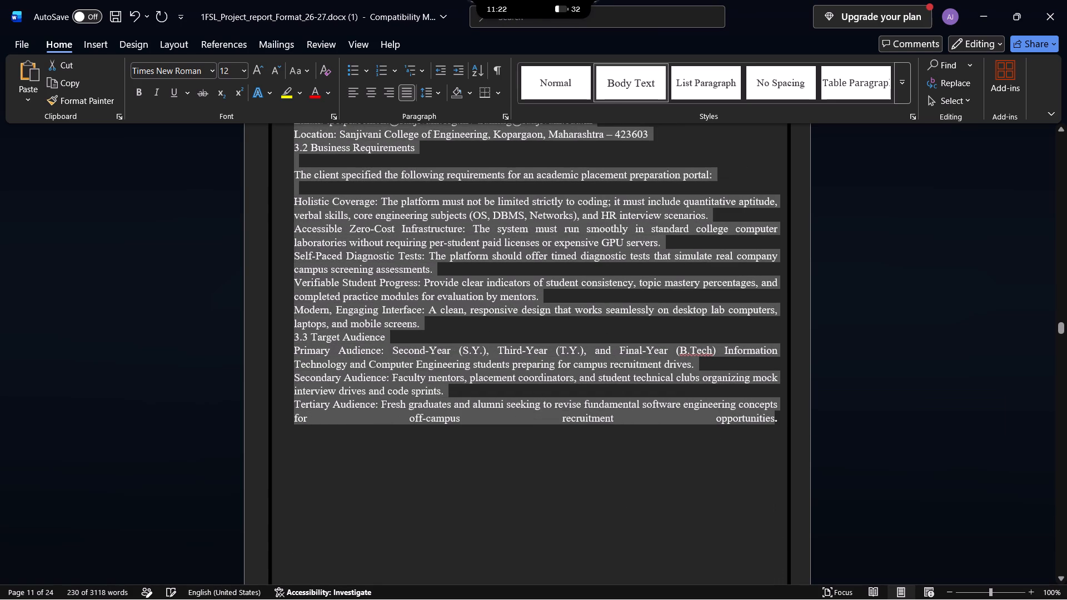
left_click(577, 507)
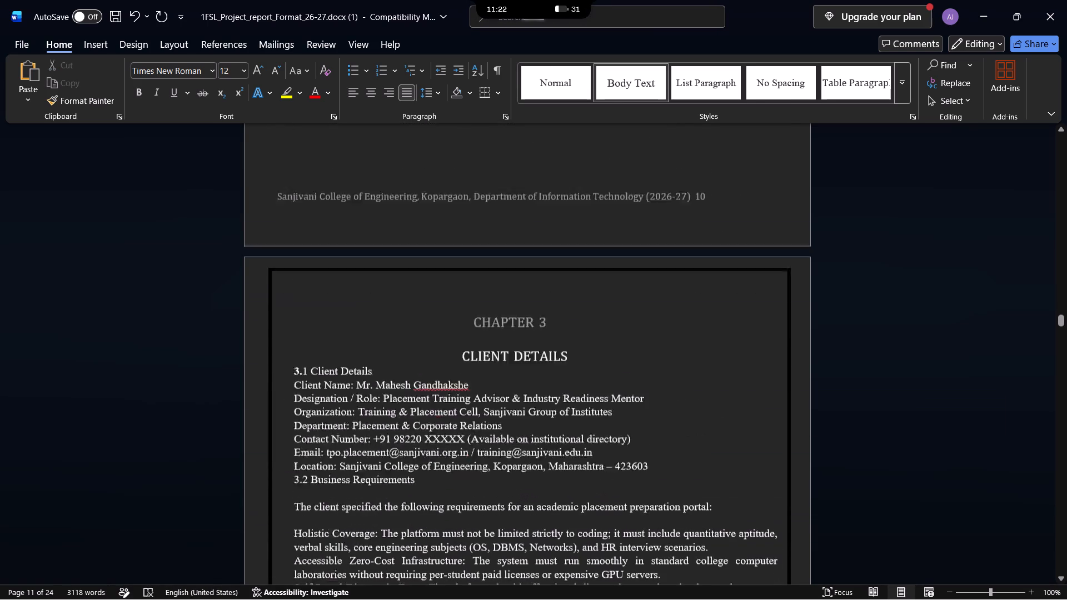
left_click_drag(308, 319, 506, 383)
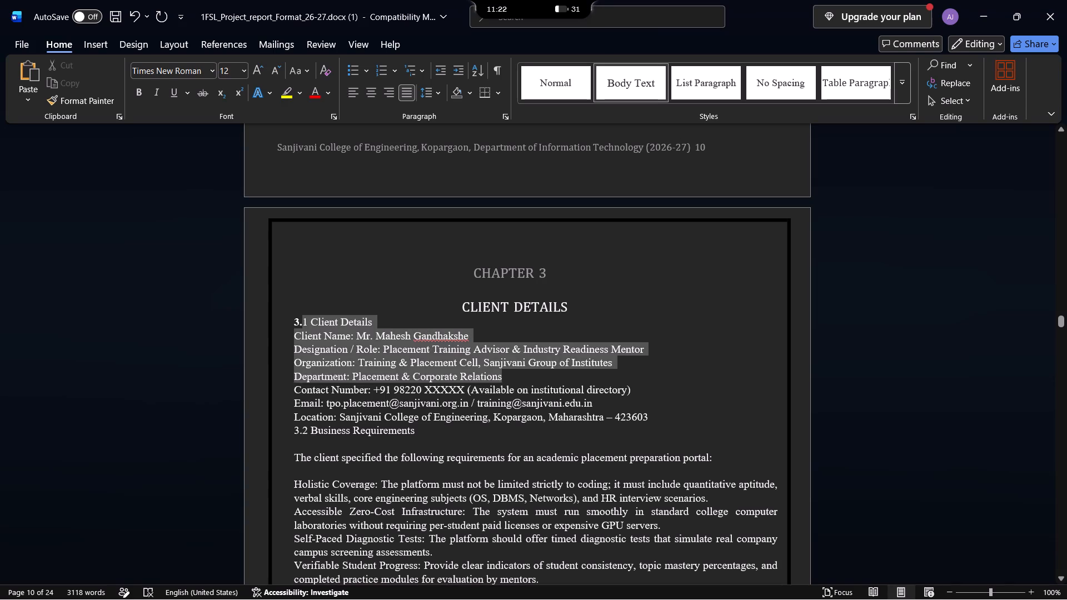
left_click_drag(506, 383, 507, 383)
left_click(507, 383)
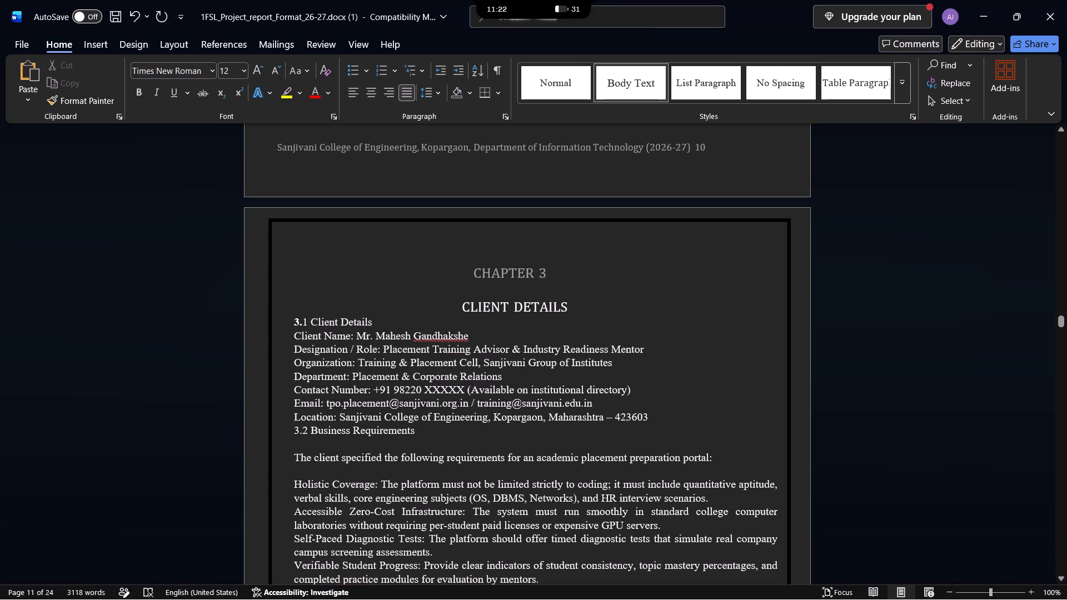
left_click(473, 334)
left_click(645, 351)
Replace the client's Designation / Role entry under 3.1 Client Details with "Freelacer".
key("BackSpace")
key("BackSpace")
key("BackSpace")
key("BackSpace")
key("BackSpace")
key("BackSpace")
key("BackSpace")
key("BackSpace")
key("BackSpace")
key("BackSpace")
key("BackSpace")
key("BackSpace")
key("BackSpace")
key("BackSpace")
key("BackSpace")
key("BackSpace")
key("BackSpace")
key("BackSpace")
key("BackSpace")
key("BackSpace")
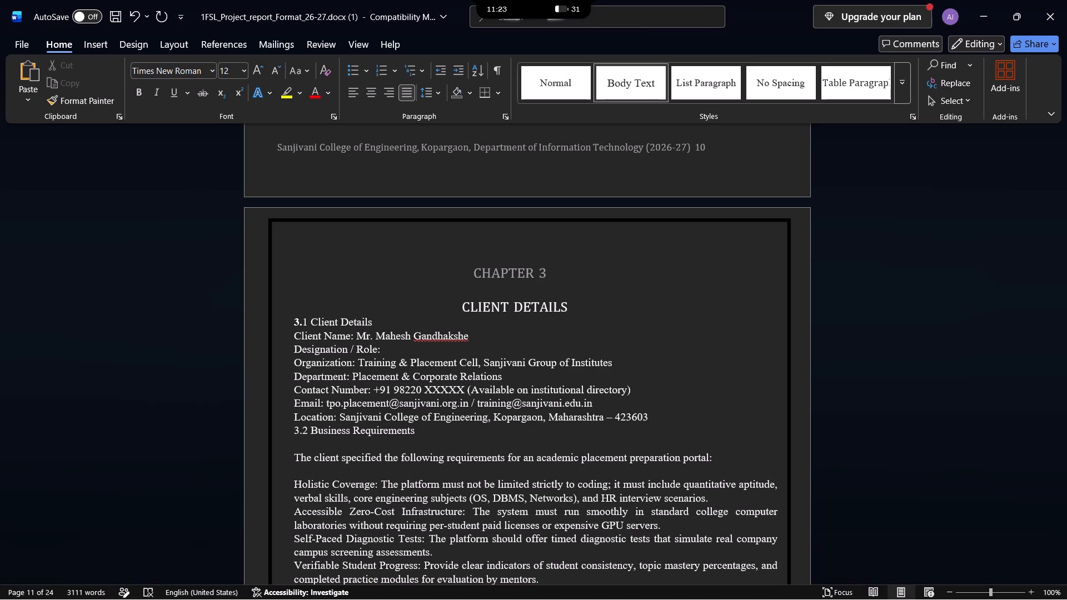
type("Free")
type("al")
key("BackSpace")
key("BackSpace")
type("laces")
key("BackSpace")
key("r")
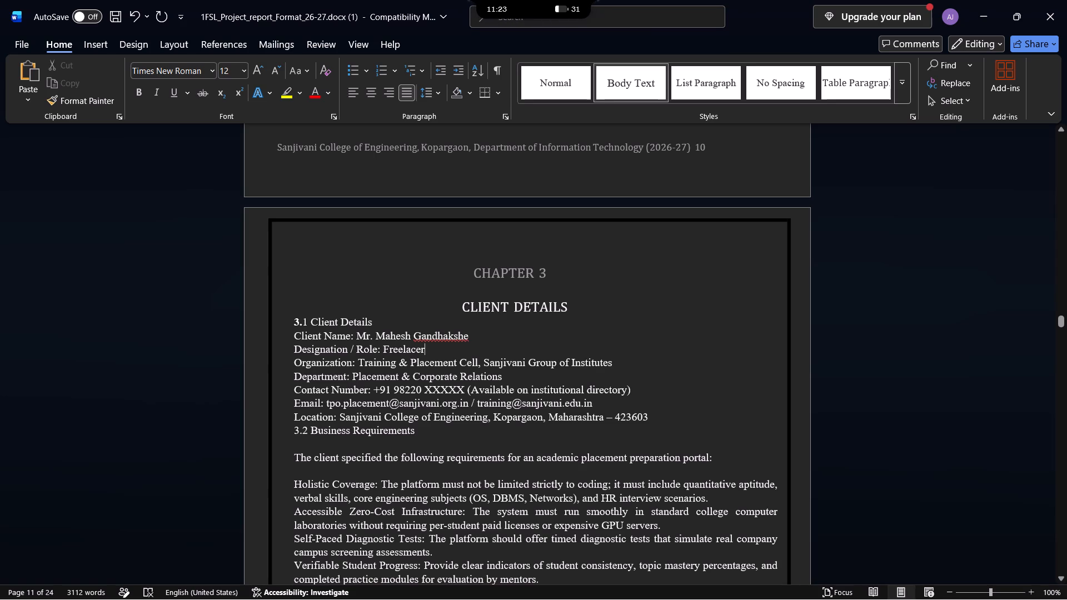
Delete the entire Organization line from the 3.1 Client Details list.
left_click(625, 362)
key("BackSpace")
key("BackSpace")
key("BackSpace")
key("BackSpace")
key("BackSpace")
key("BackSpace")
key("BackSpace")
key("BackSpace")
key("BackSpace")
key("BackSpace")
key("BackSpace")
key("BackSpace")
key("BackSpace")
key("BackSpace")
key("BackSpace")
key("BackSpace")
key("BackSpace")
key("BackSpace")
key("BackSpace")
key("BackSpace")
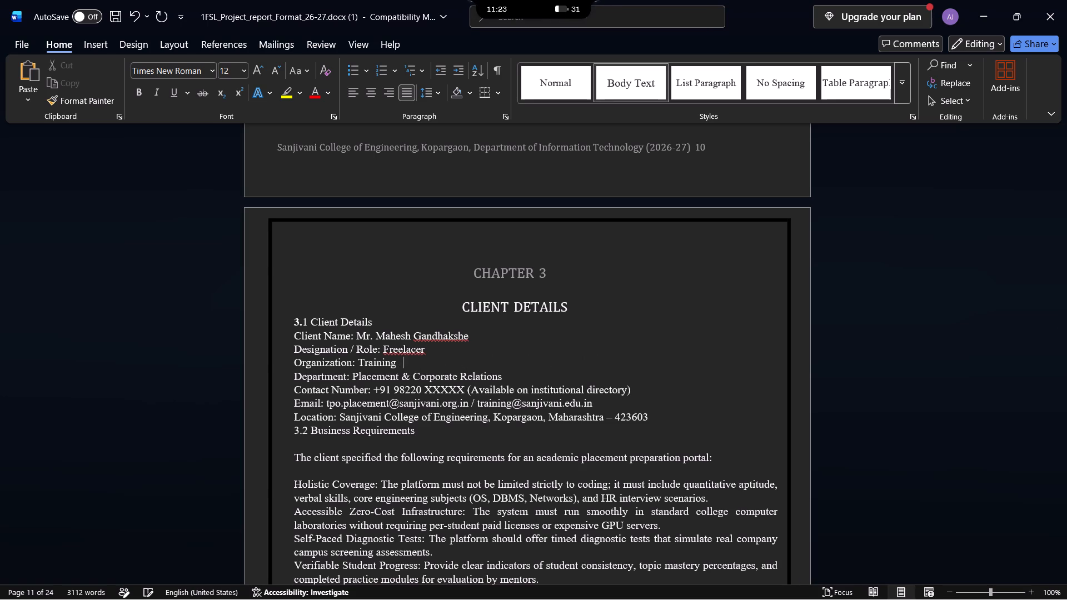
key("BackSpace")
key("BackSpace")
key("BackSpace")
key("BackSpace")
key("BackSpace")
key("BackSpace")
key("BackSpace")
key("BackSpace")
key("BackSpace")
key("BackSpace")
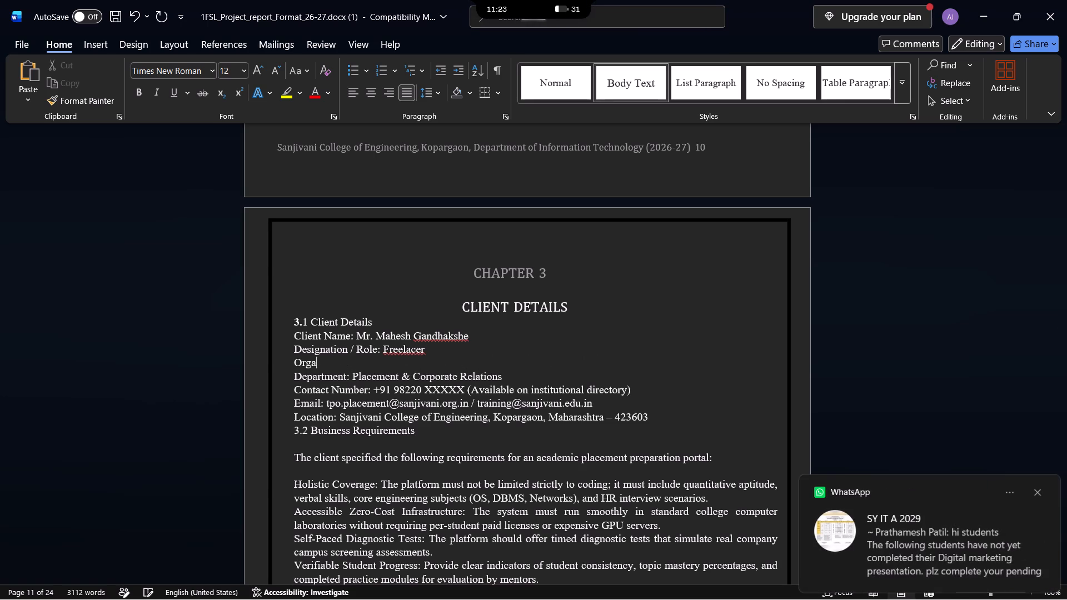
key("BackSpace")
key("BackSpace")
key("BackSpace")
key("BackSpace")
key("BackSpace")
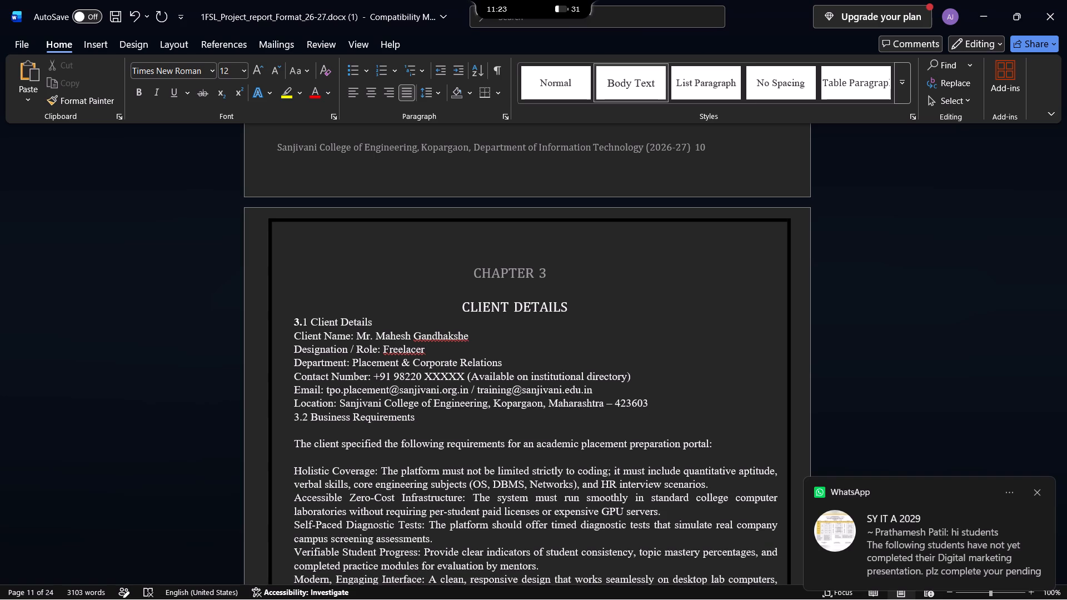
Delete the entire Department line from the 3.1 Client Details list.
left_click(557, 363)
key("BackSpace")
key("BackSpace")
key("BackSpace")
key("BackSpace")
key("BackSpace")
key("BackSpace")
key("BackSpace")
key("BackSpace")
key("BackSpace")
key("BackSpace")
key("BackSpace")
key("BackSpace")
key("BackSpace")
key("BackSpace")
key("BackSpace")
key("BackSpace")
key("BackSpace")
key("BackSpace")
key("BackSpace")
key("BackSpace")
key("BackSpace")
key("BackSpace")
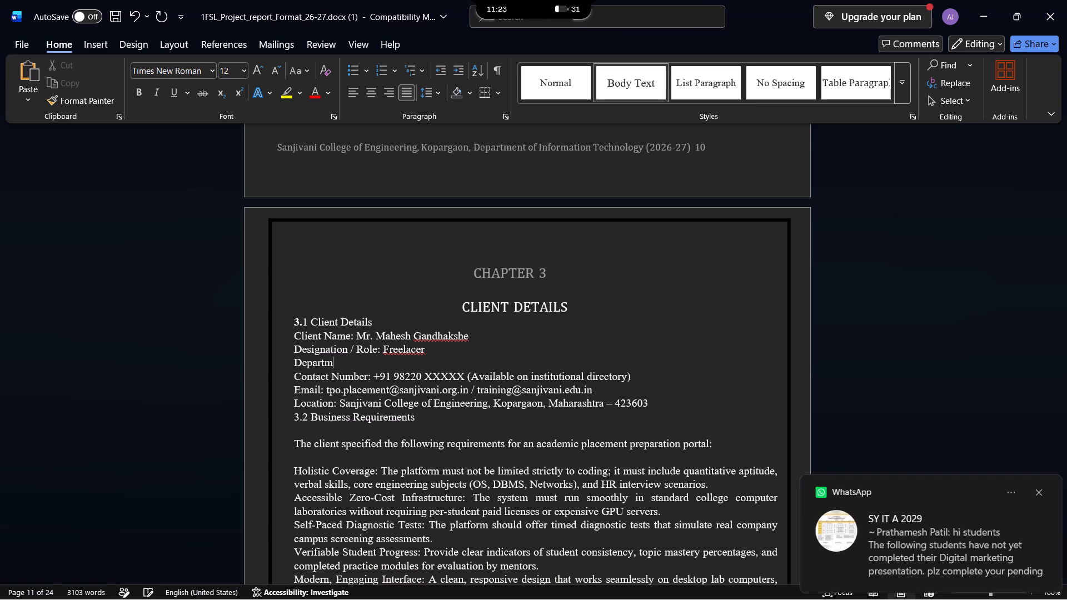
key("BackSpace")
key("BackSpace")
key("BackSpace")
key("BackSpace")
key("BackSpace")
key("BackSpace")
key("BackSpace")
key("BackSpace")
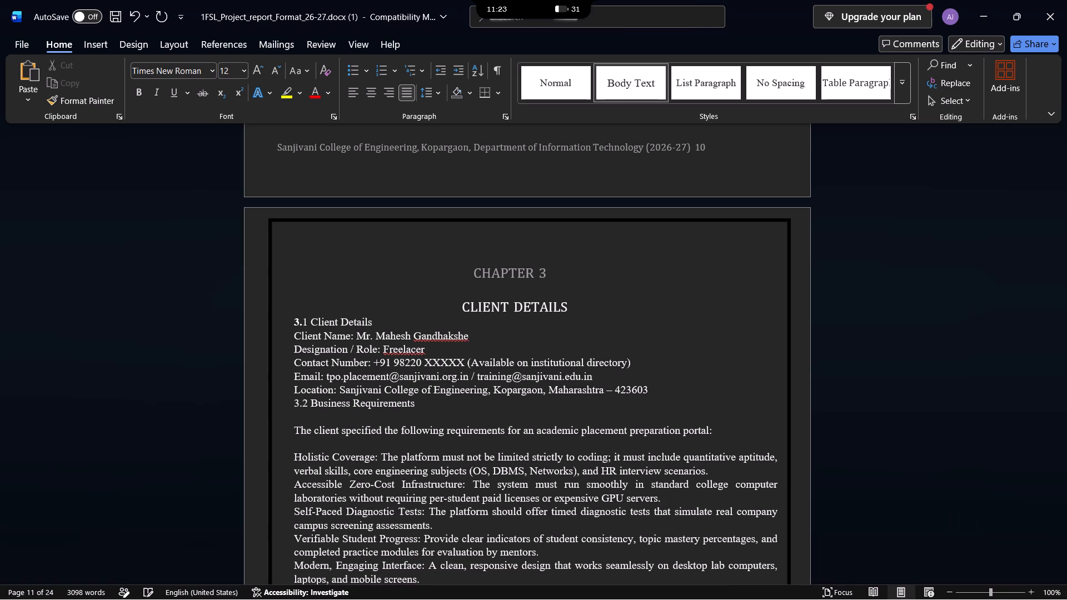
Start editing the Contact Number line in 3.1 Client Details from its end, after the institutional directory note.
left_click(644, 357)
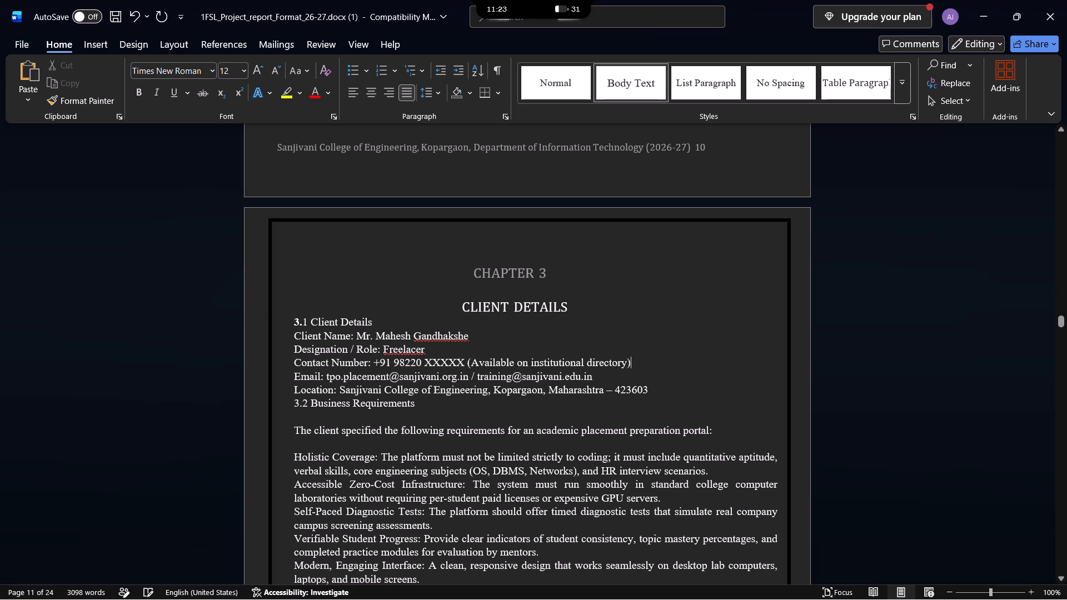
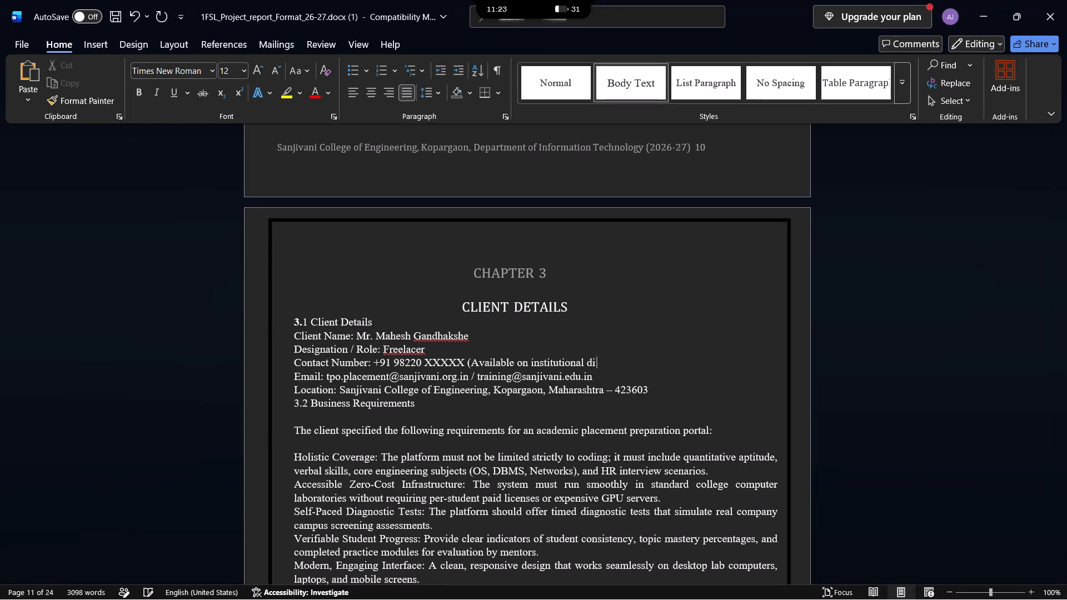
Delete the placeholder phone number and its availability note from the Contact Number line under 3.1 Client Details.
key("BackSpace")
key("BackSpace")
key("BackSpace")
key("BackSpace")
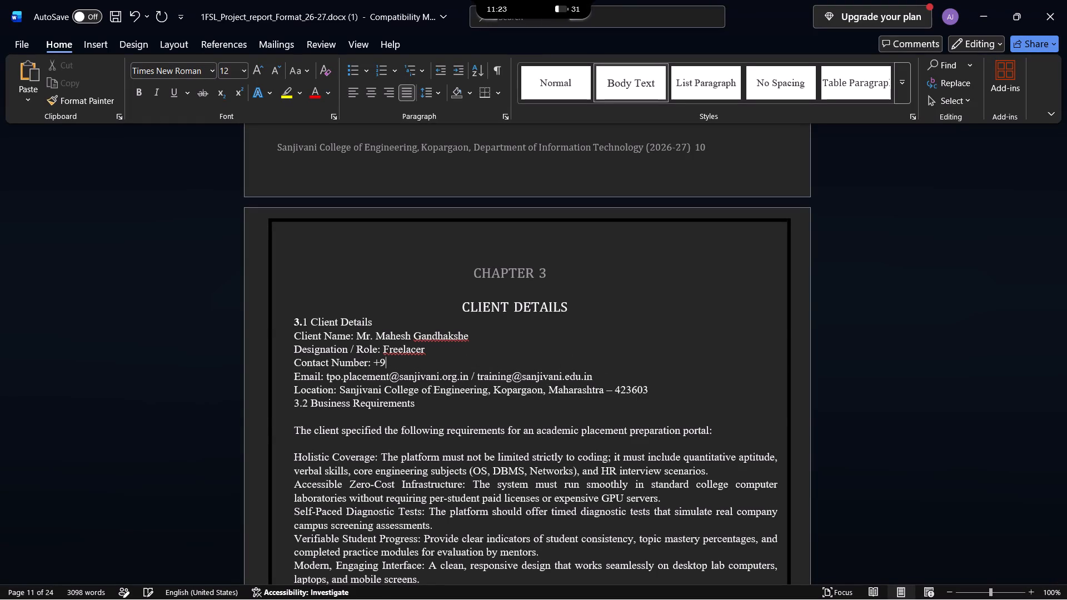
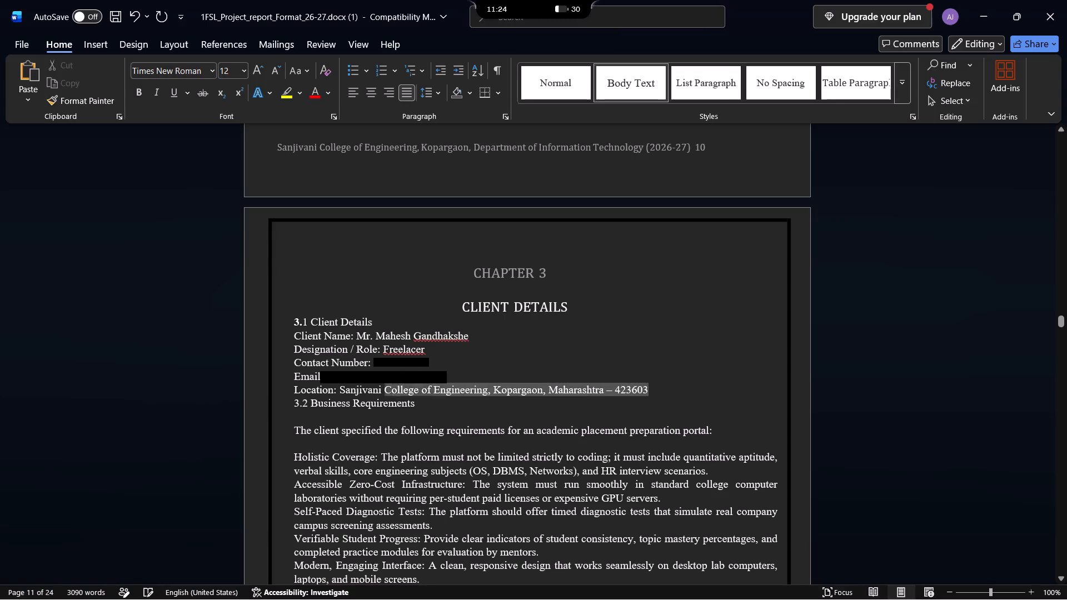
Replace the client's location in 3.1 with "pune" and add a blank line before 3.2 Business Requirements.
left_click_drag(401, 382, 357, 390)
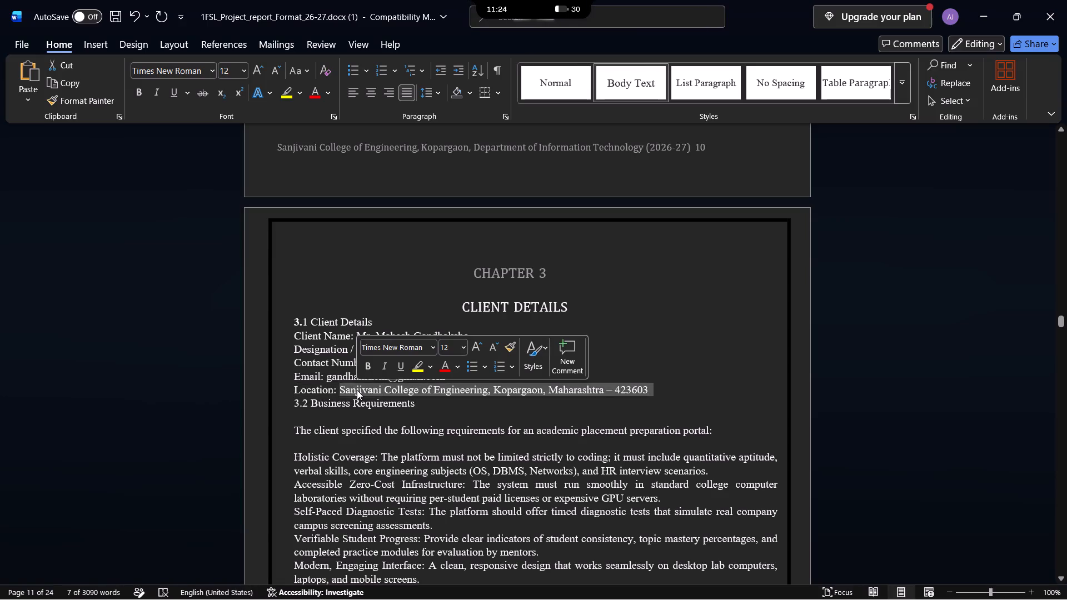
key("BackSpace")
type("pune")
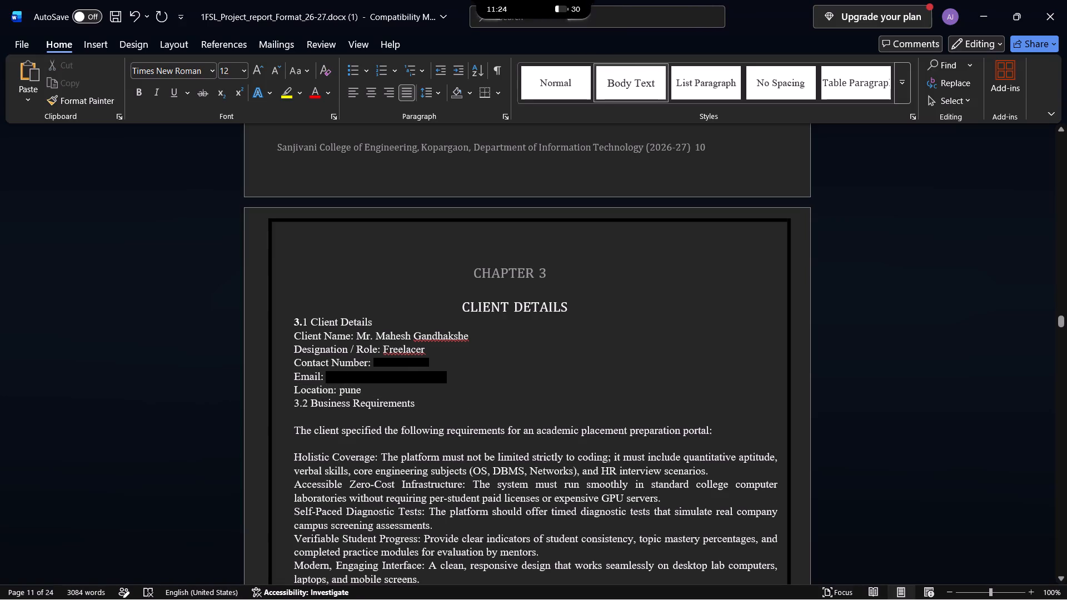
key("Return")
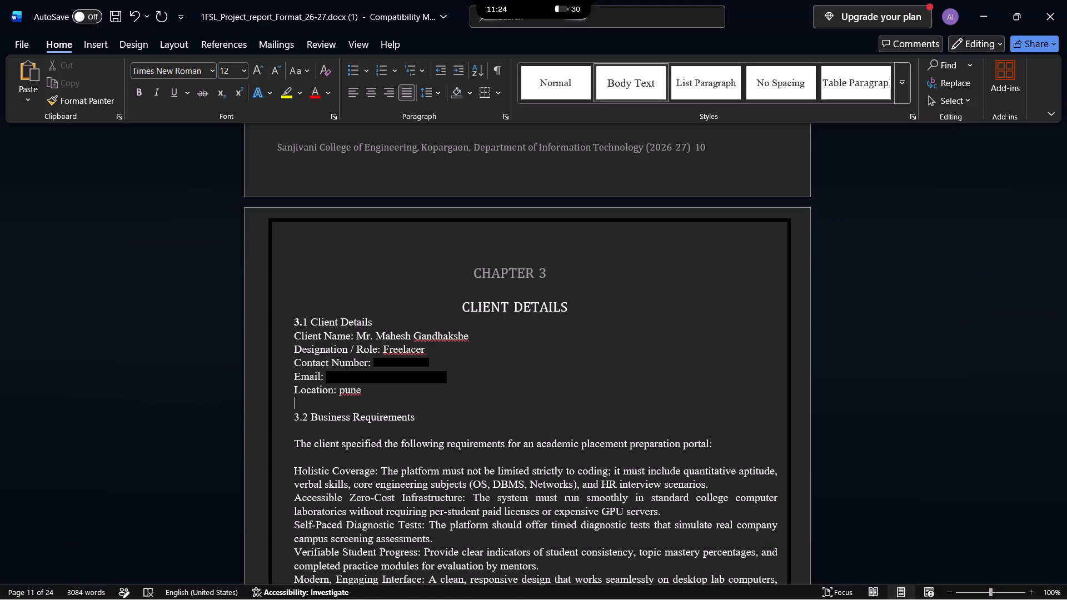
Indent the introductory sentence under 3.2 Business Requirements by two spaces.
left_click(293, 445)
key("space")
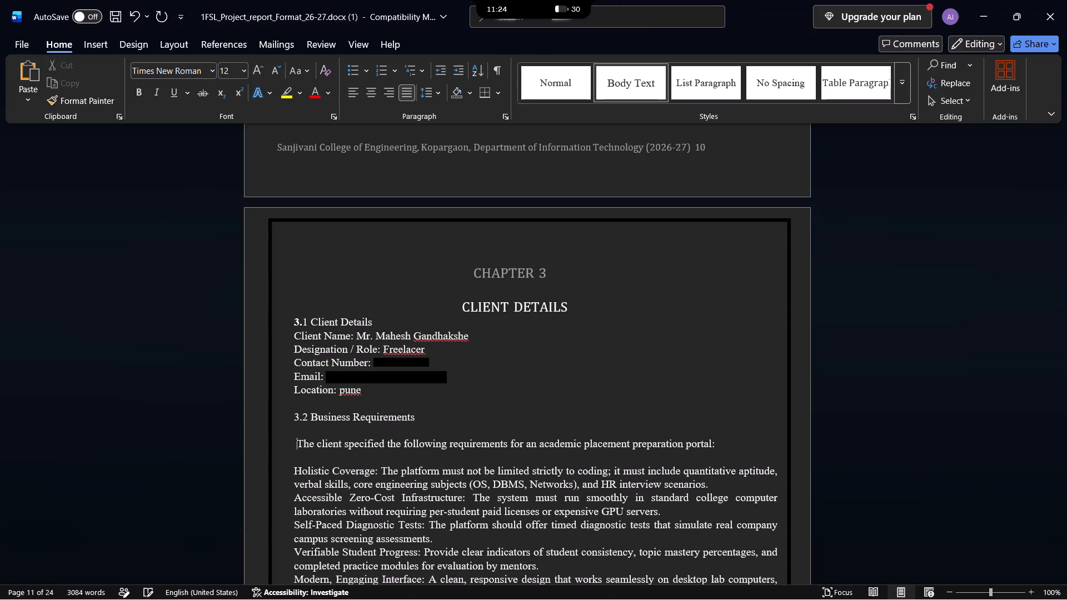
key("space")
Delete "Second-Year (S.Y.)," from the Primary Audience line in 3.3, along with the spaces before "Third-Year".
scroll(440, 454, "down", 1)
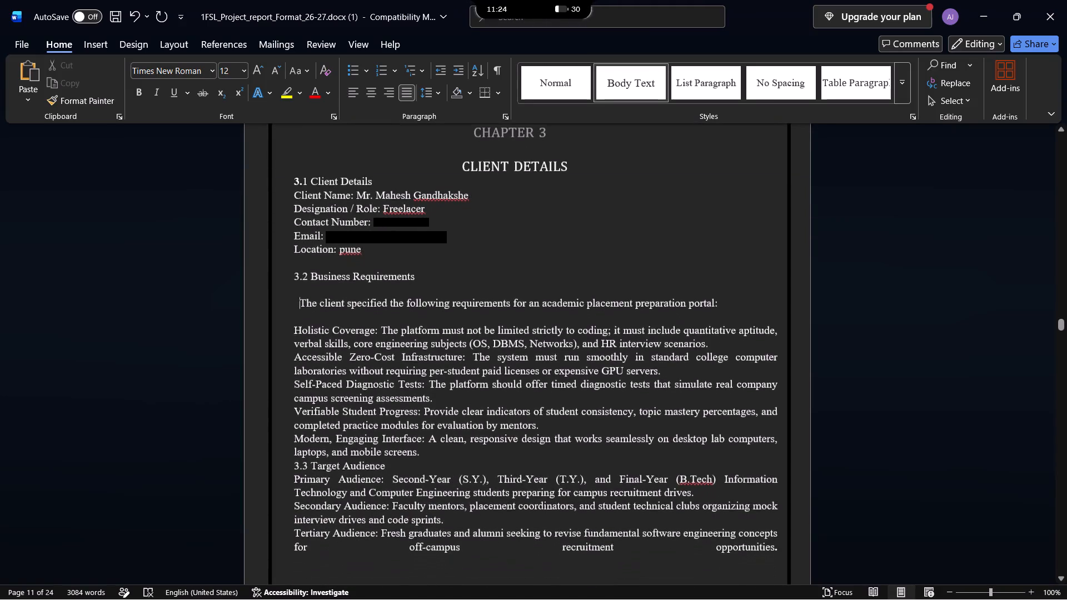
scroll(440, 454, "down", 2)
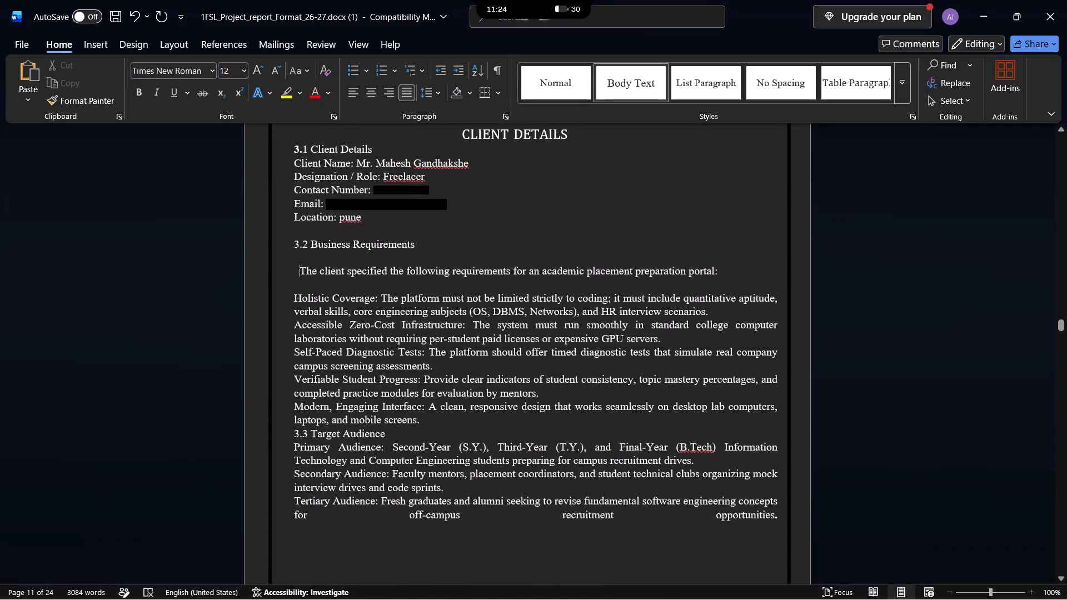
left_click(485, 447)
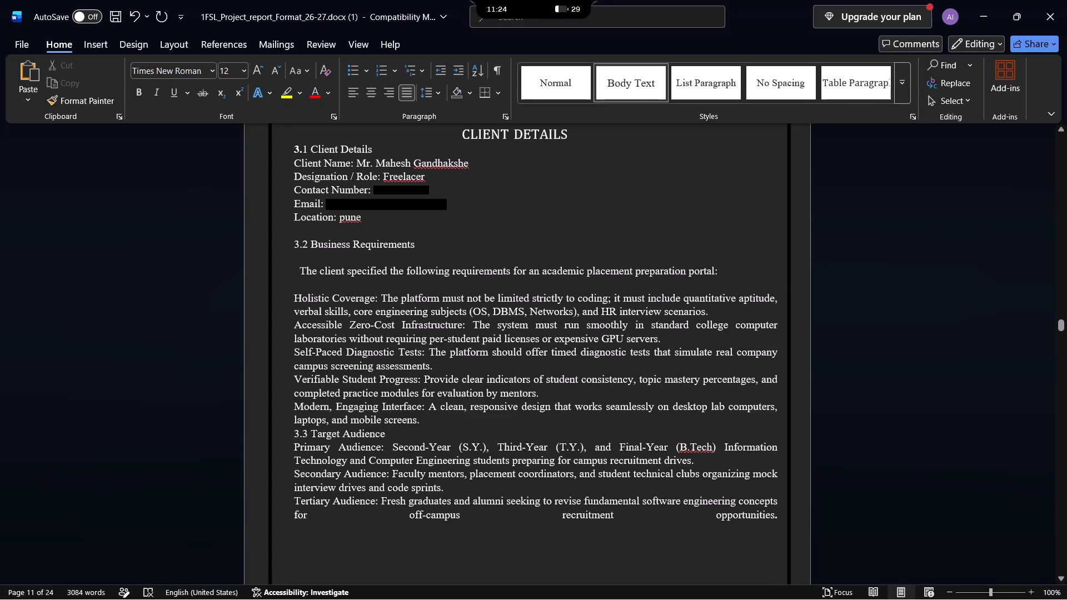
key("BackSpace")
key("BackSpace")
key("BackSpace")
key("BackSpace")
key("BackSpace")
key("BackSpace")
key("BackSpace")
key("BackSpace")
key("BackSpace")
key("BackSpace")
key("BackSpace")
key("BackSpace")
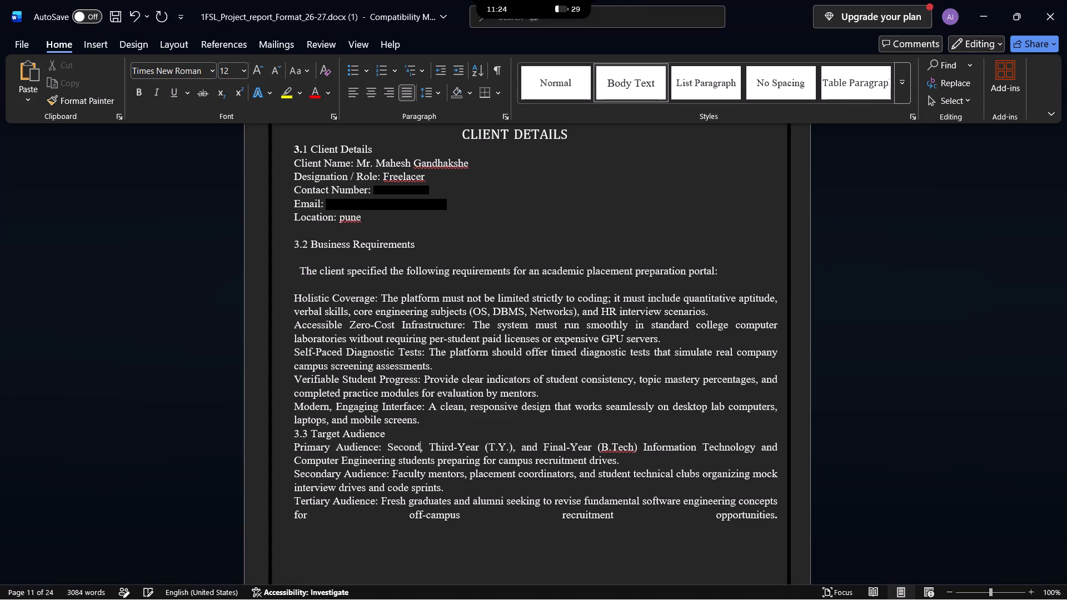
key("BackSpace")
key("BackSpace")
key("BackSpace")
key("BackSpace")
key("BackSpace")
key("Right")
key("BackSpace")
key("BackSpace")
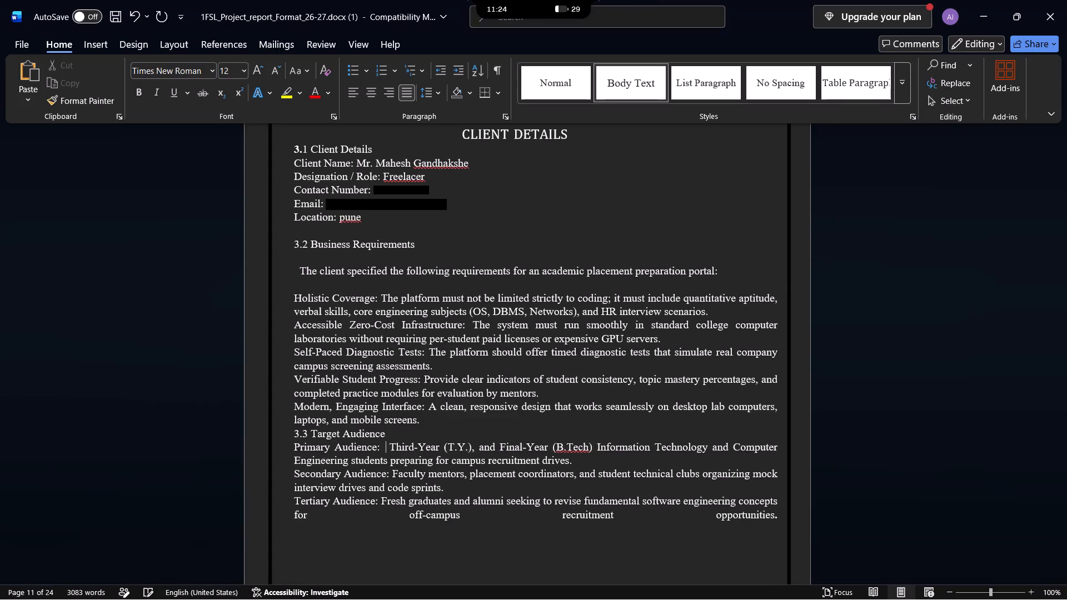
key("BackSpace")
key("Right")
key("BackSpace")
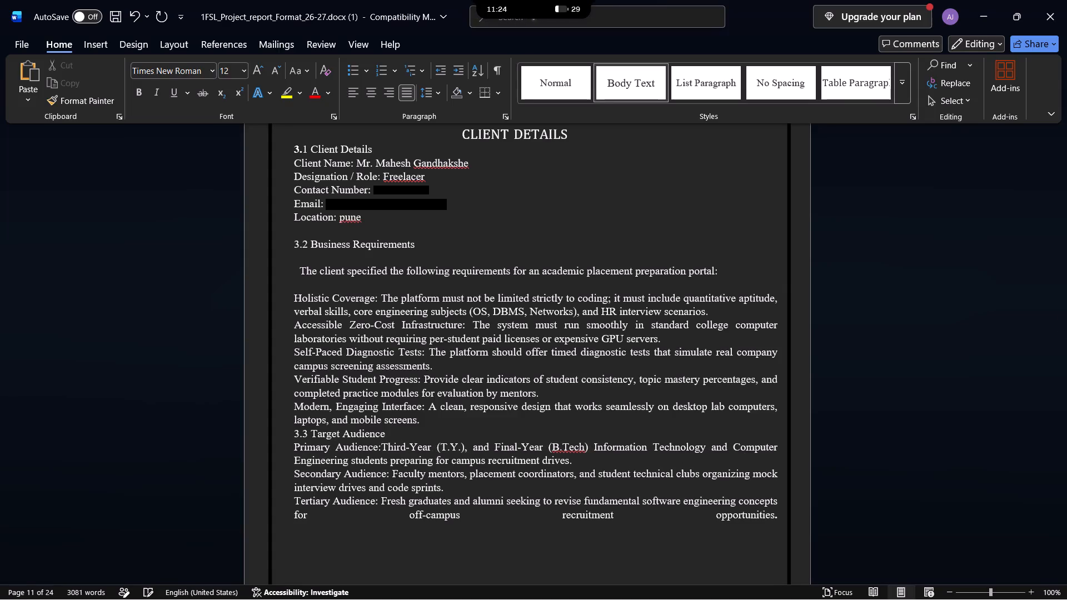
Add a blank line between the Modern, Engaging Interface paragraph and the 3.3 Target Audience heading.
left_click(422, 417)
key("Return")
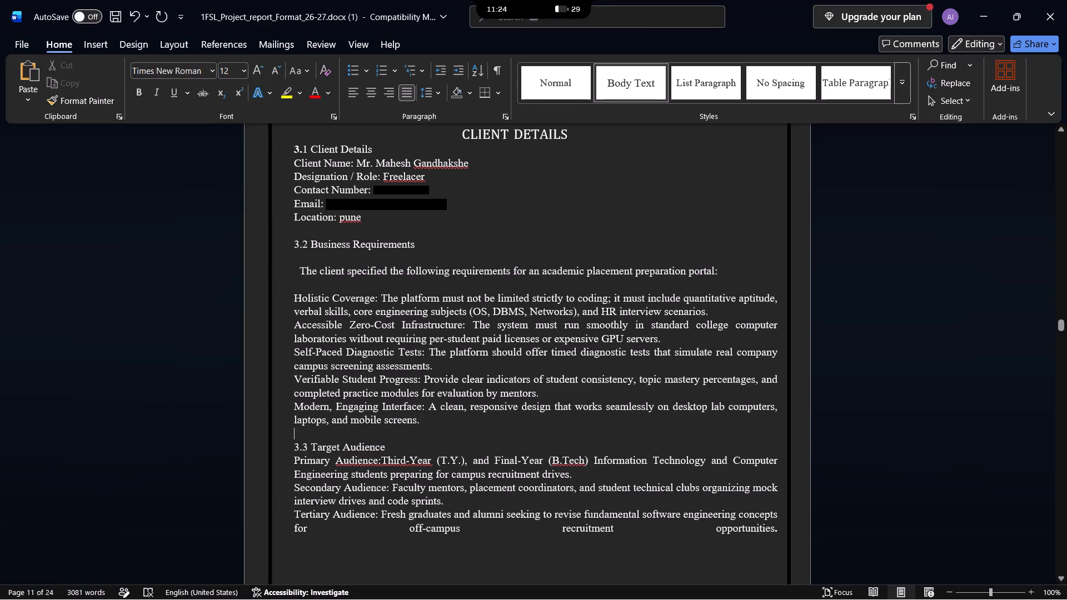
Left-align the Tertiary Audience paragraph at the end of Chapter 3.
scroll(491, 433, "down", 2)
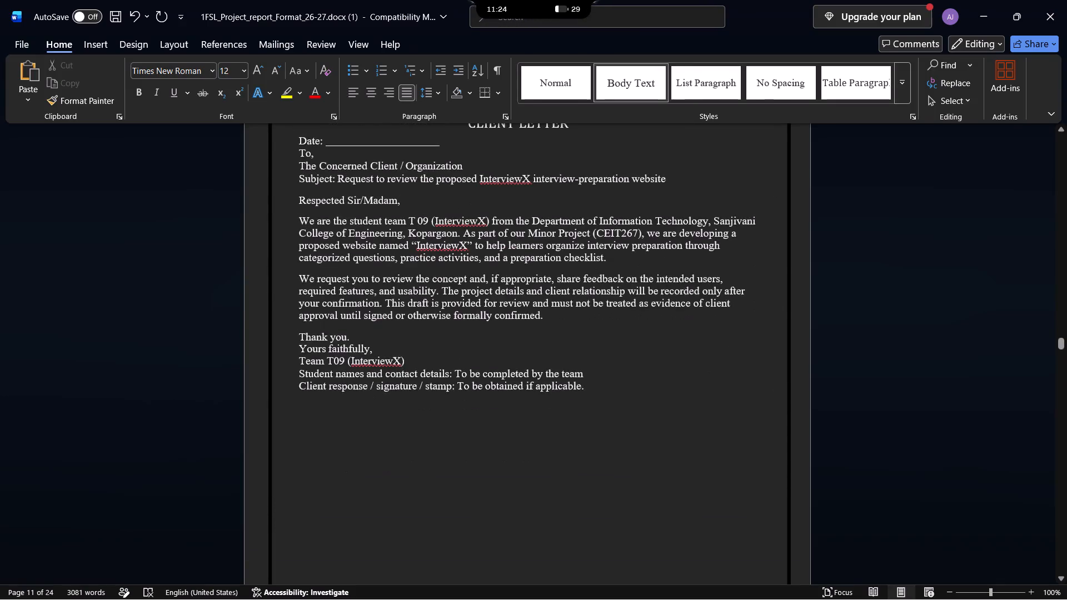
scroll(456, 389, "up", 1)
scroll(457, 502, "down", 1)
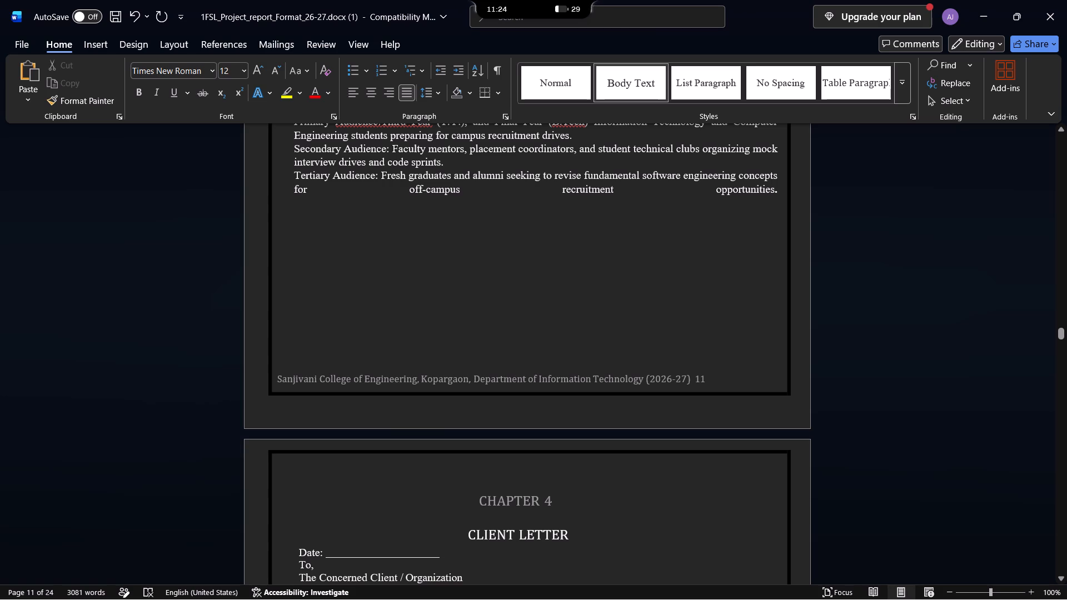
left_click_drag(293, 192, 584, 214)
left_click_drag(609, 215, 663, 213)
left_click_drag(663, 213, 730, 211)
scroll(710, 186, "left", 1)
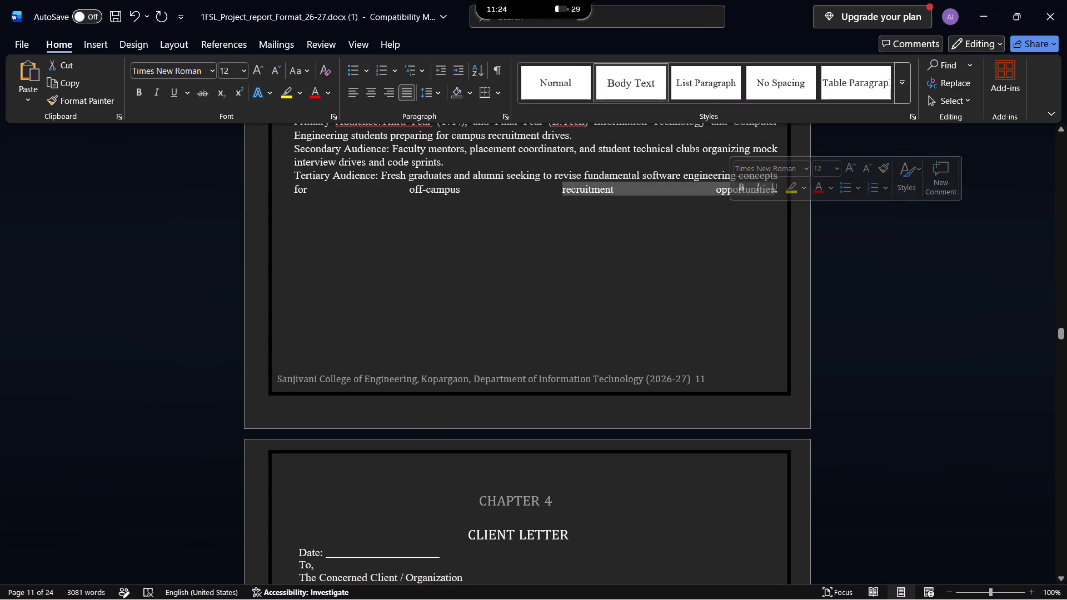
left_click(621, 194)
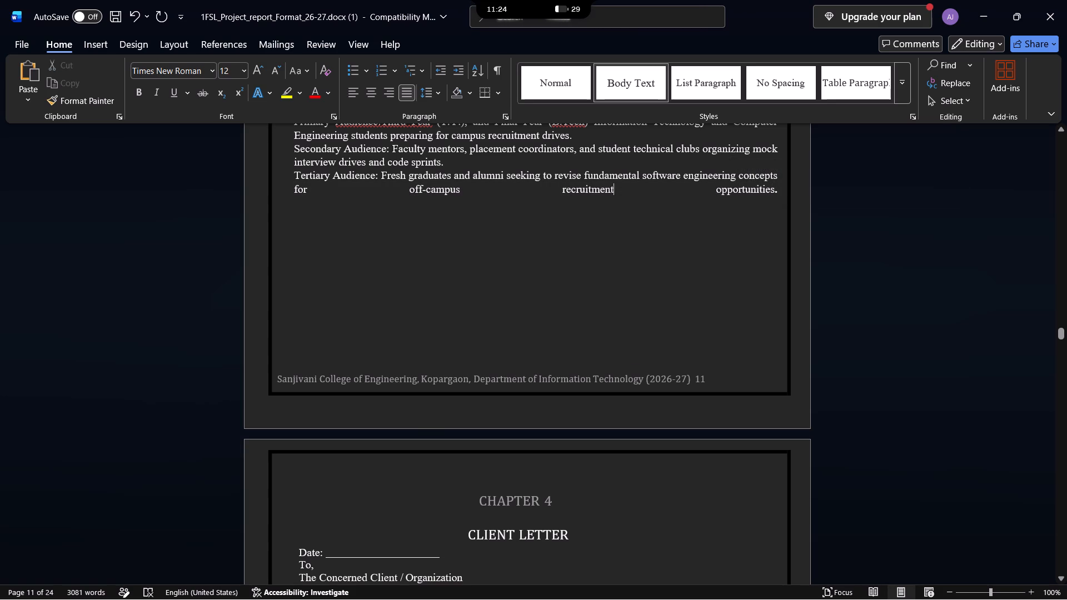
triple_click(292, 192)
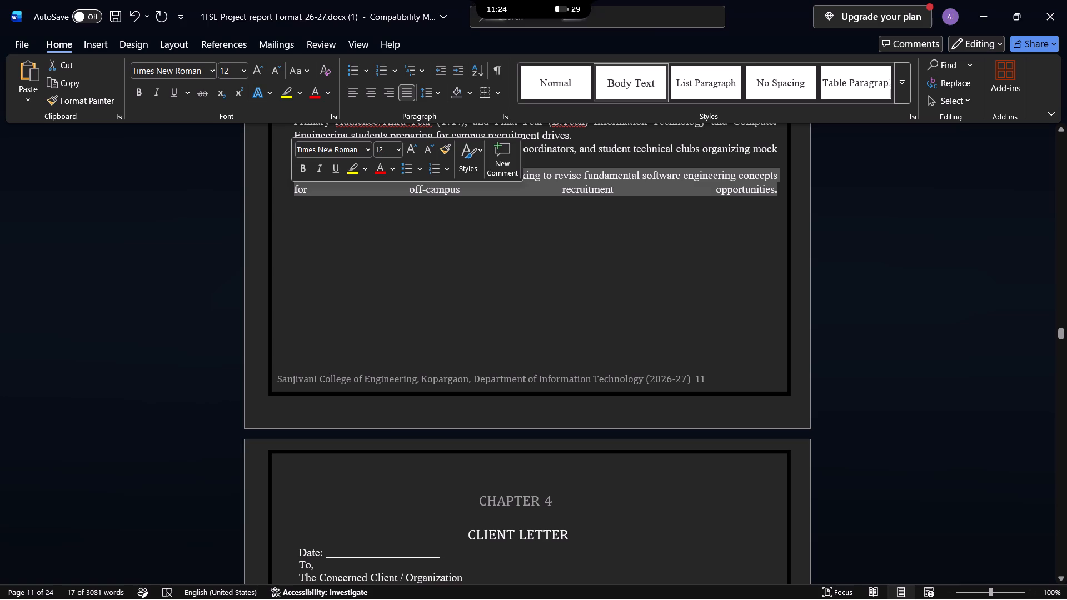
left_click(358, 92)
left_click(371, 202)
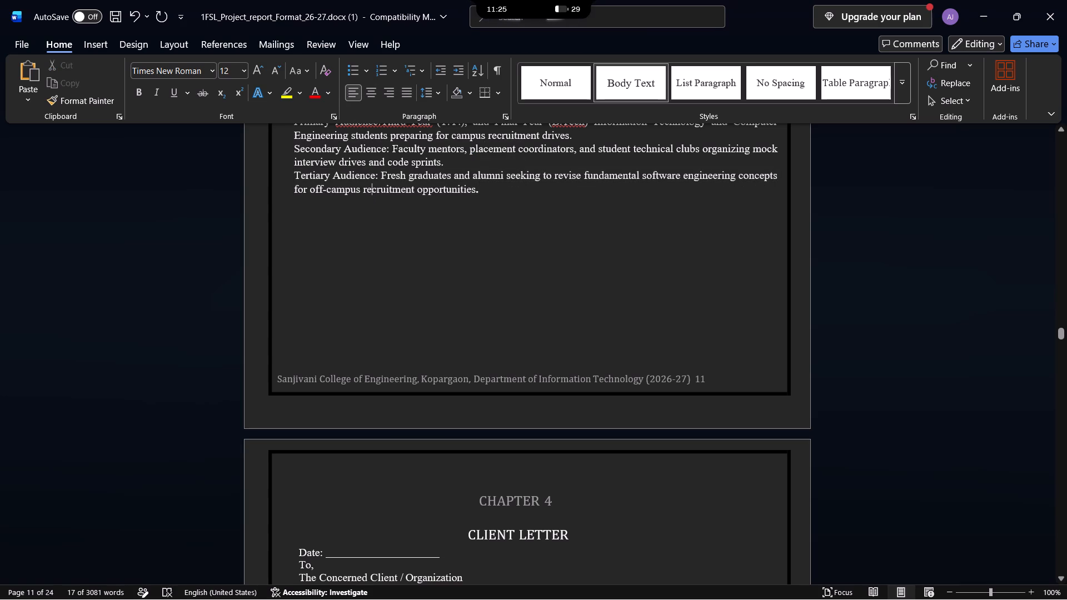
Examine the client letter in Chapter 4.
scroll(377, 275, "down", 1)
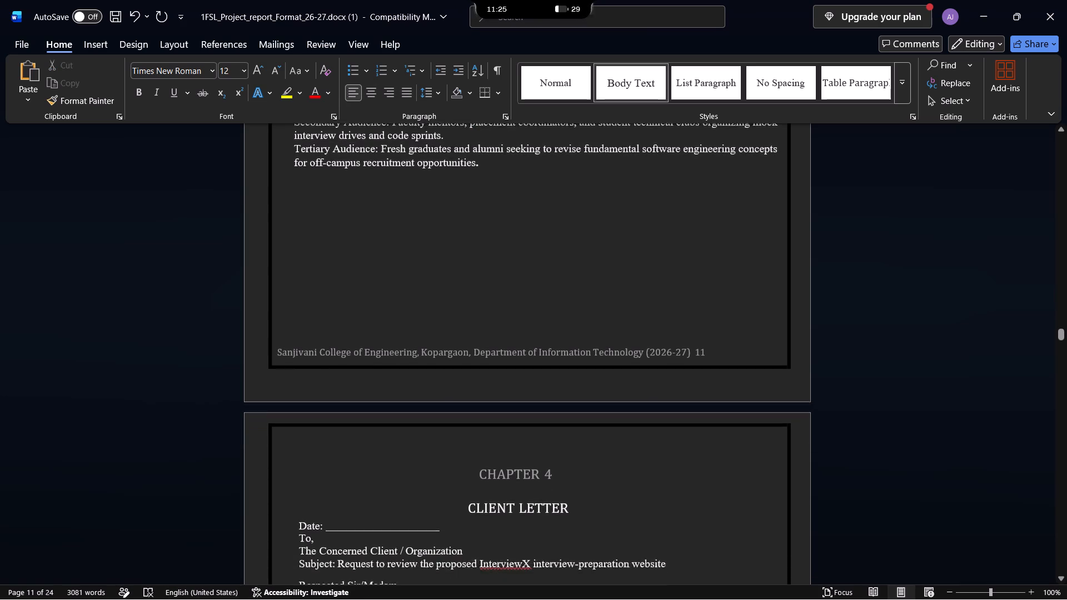
scroll(377, 275, "down", 2)
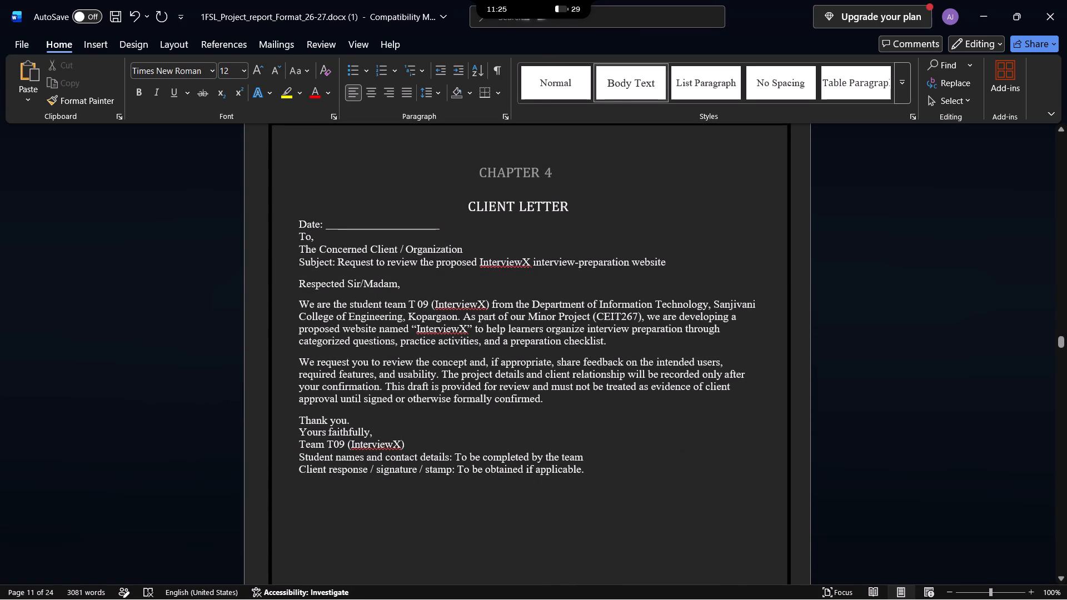
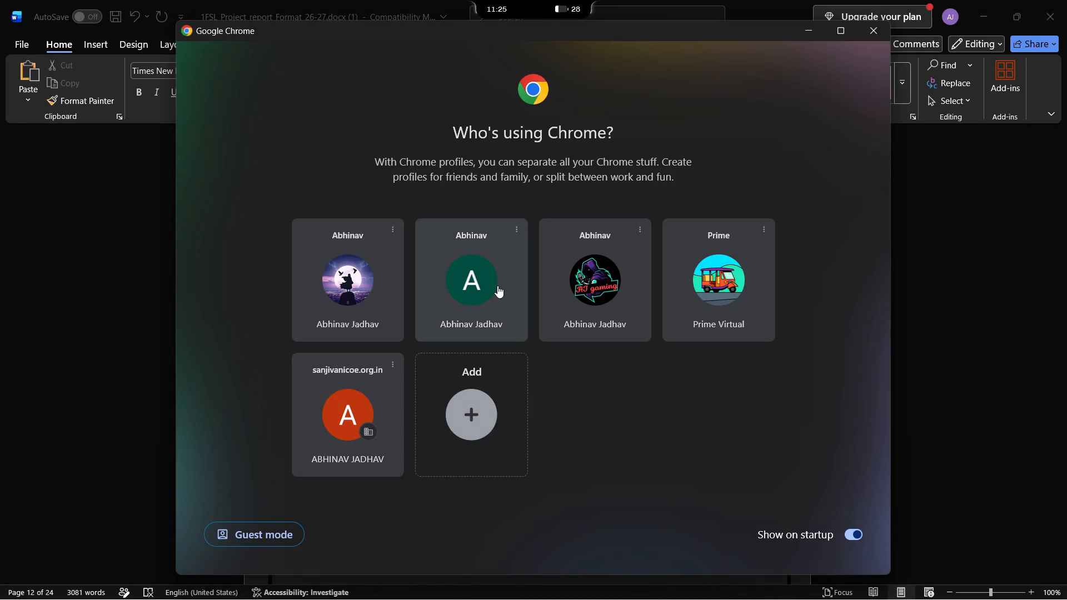
Switch to Chrome and open the Minor Project Report Doc from the recent designs on the Canva home page.
left_click(496, 286)
type("ca")
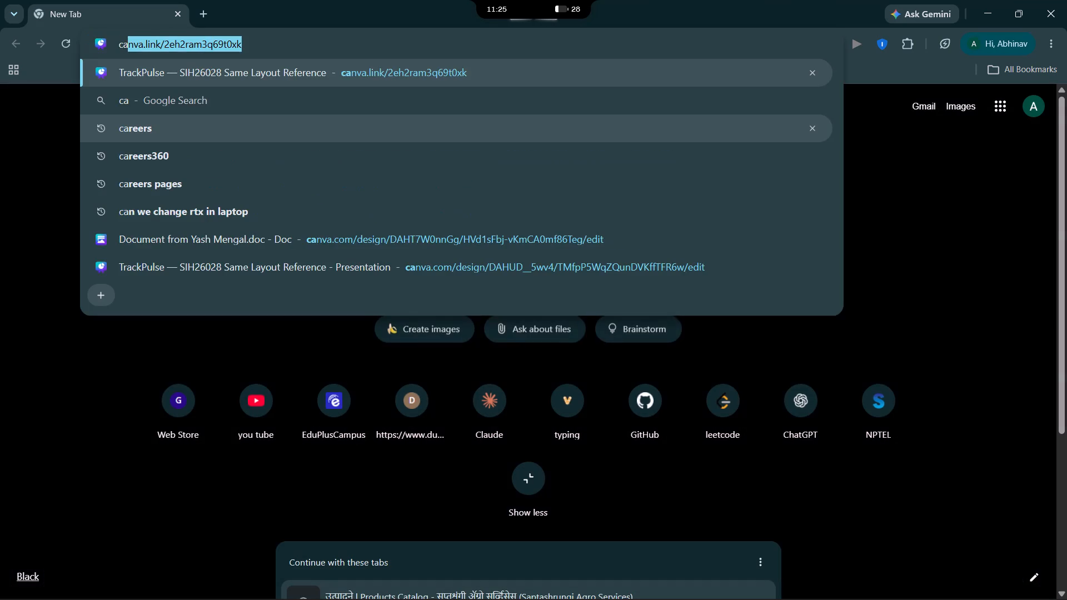
key("Return")
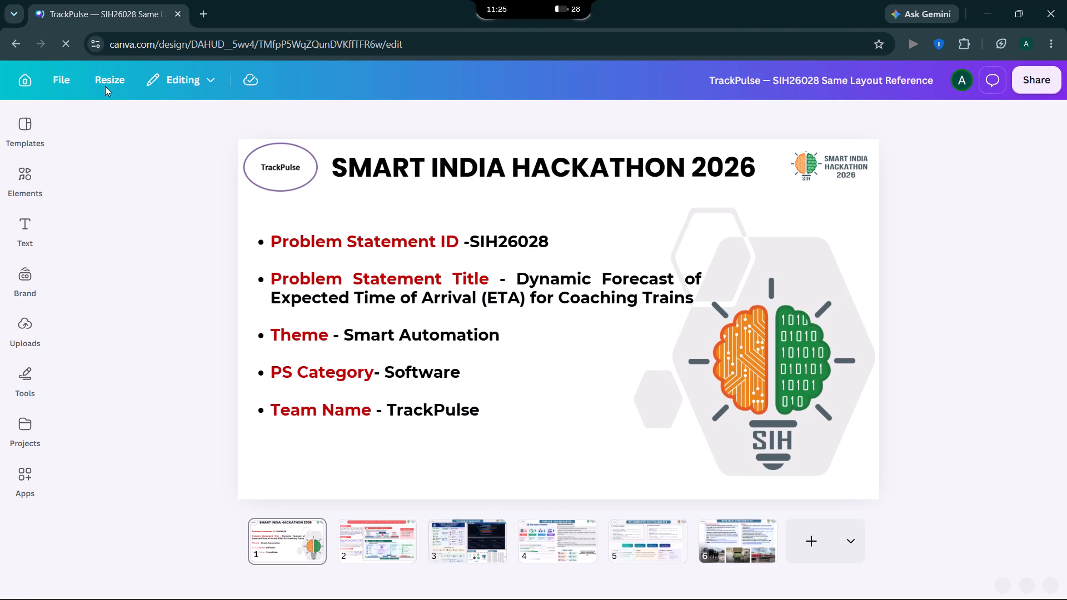
left_click(6, 71)
left_click(19, 78)
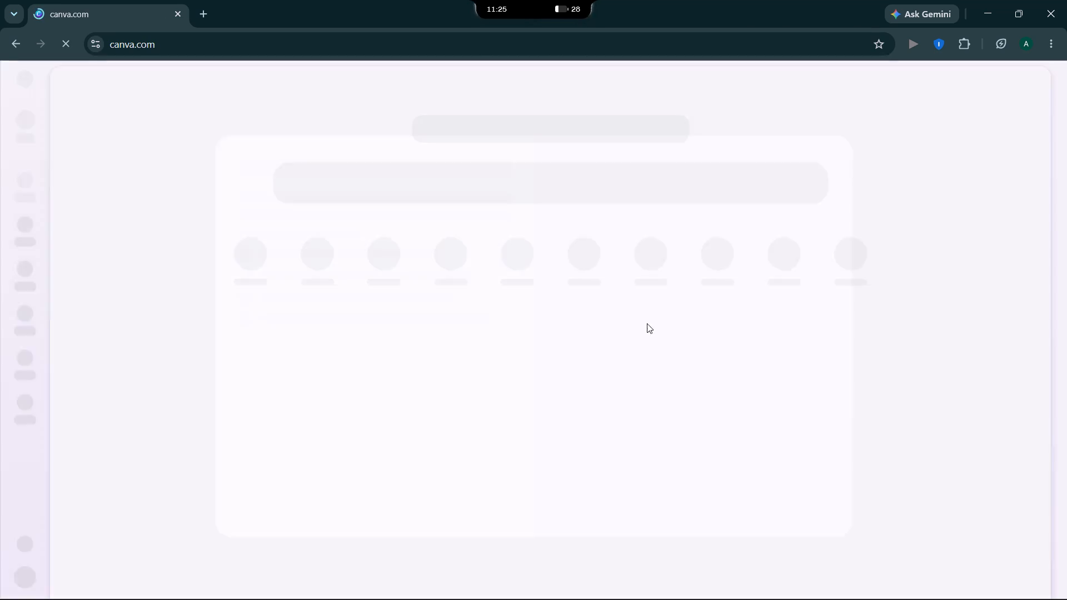
left_click(875, 139)
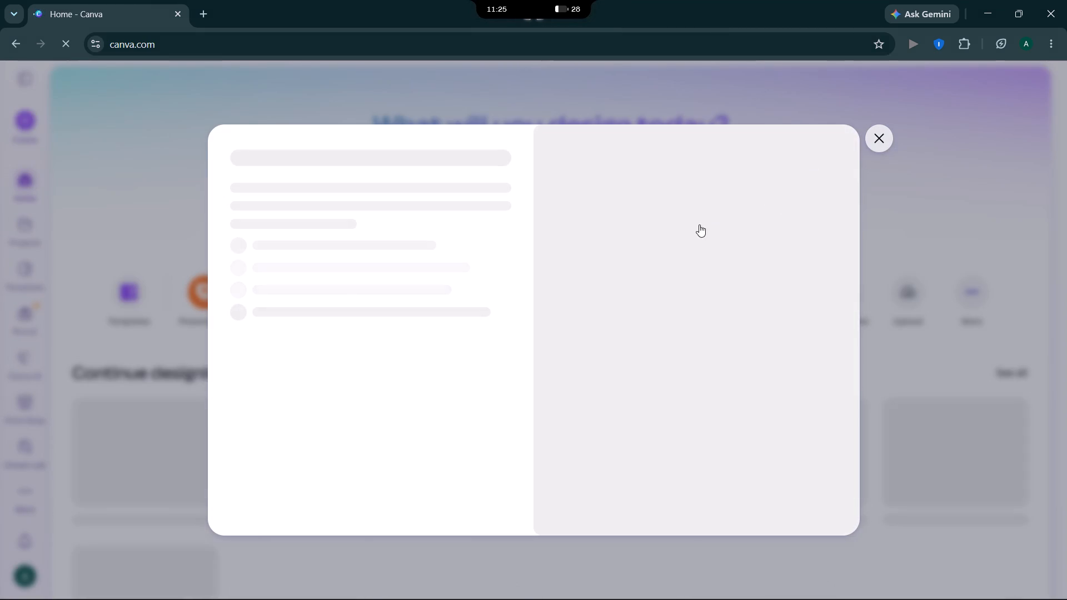
left_click(880, 148)
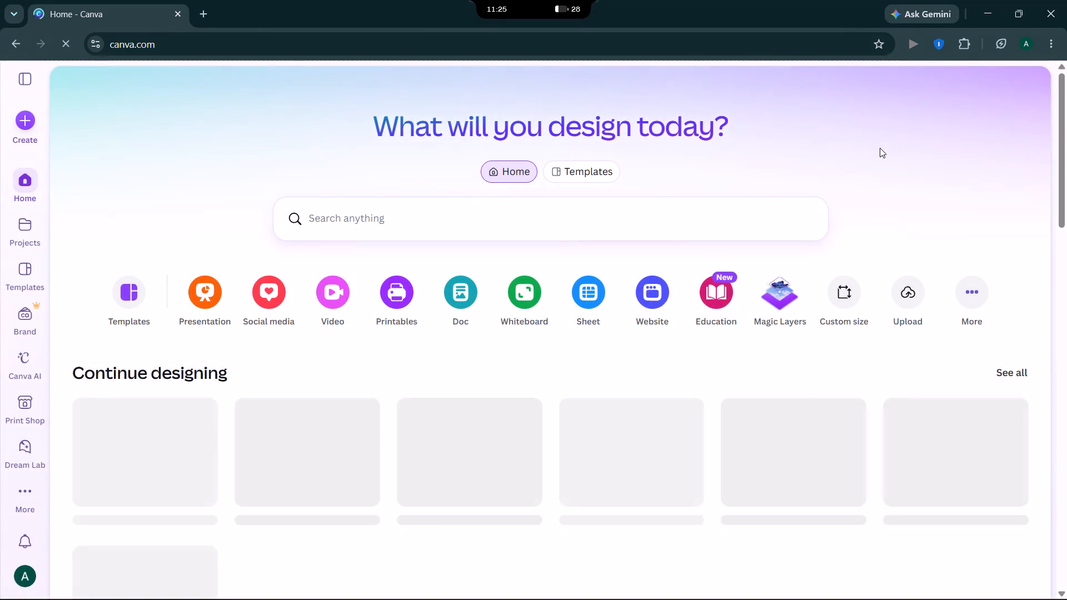
scroll(712, 351, "down", 3)
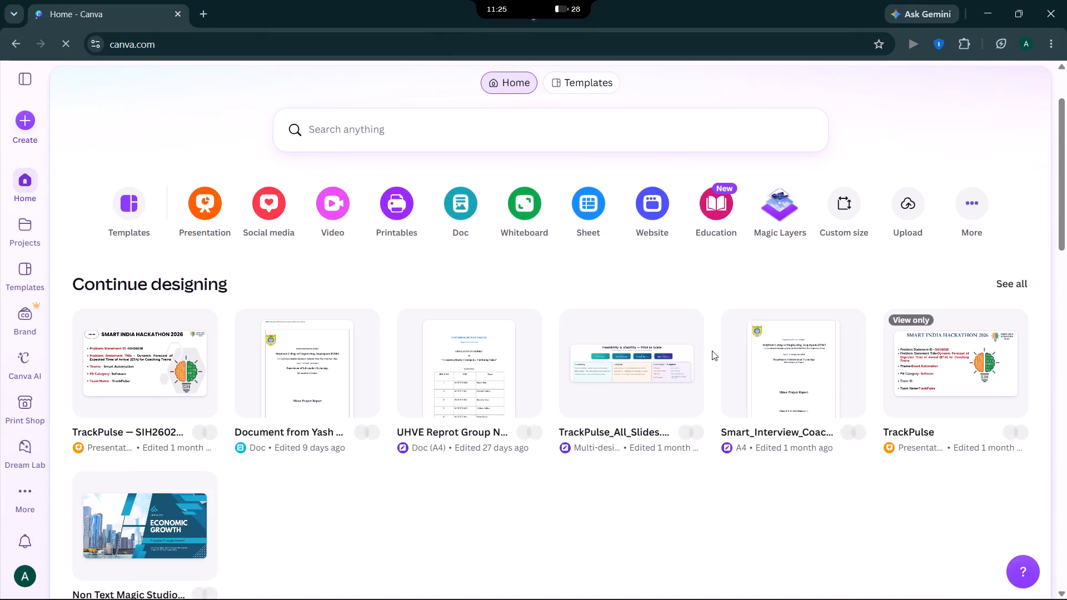
scroll(712, 351, "down", 1)
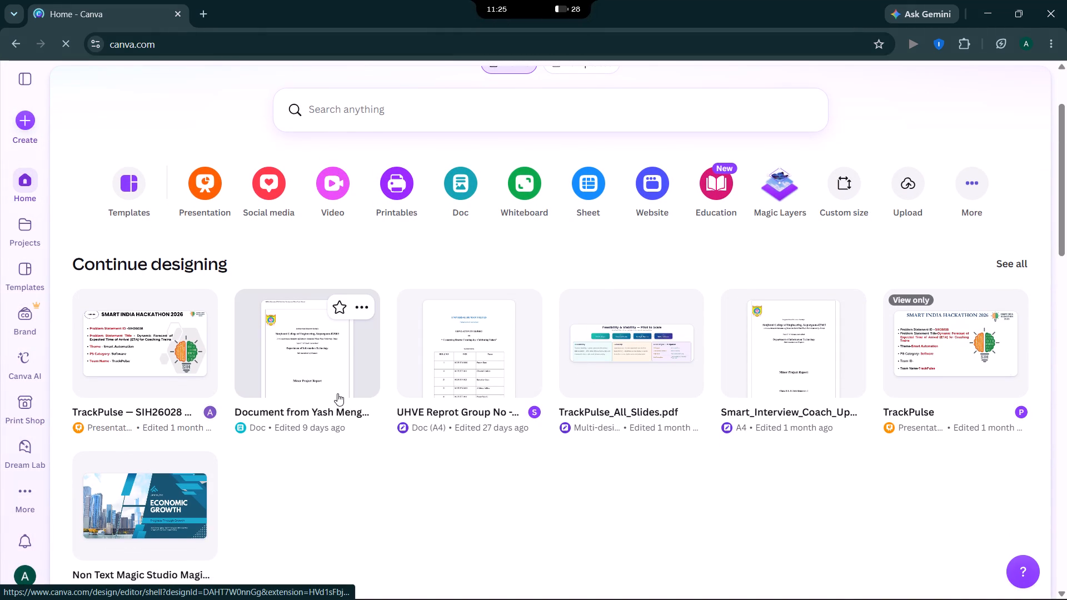
left_click(337, 393)
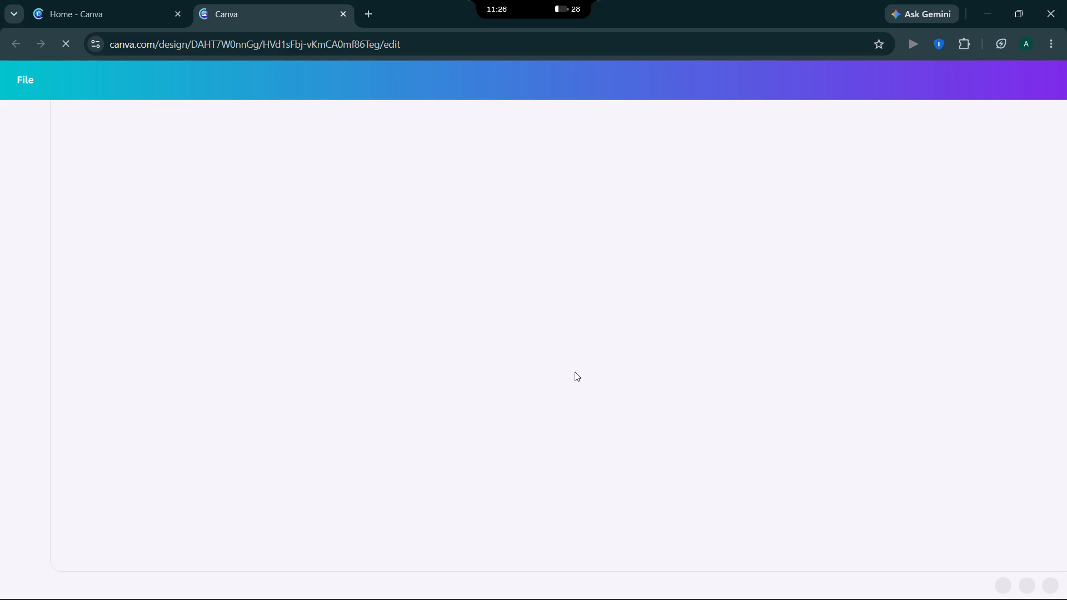
Copy the whole client letter from the Canva document, from the Client Letter heading through the closing Position and Organization line.
scroll(546, 339, "down", 11)
scroll(546, 339, "up", 2)
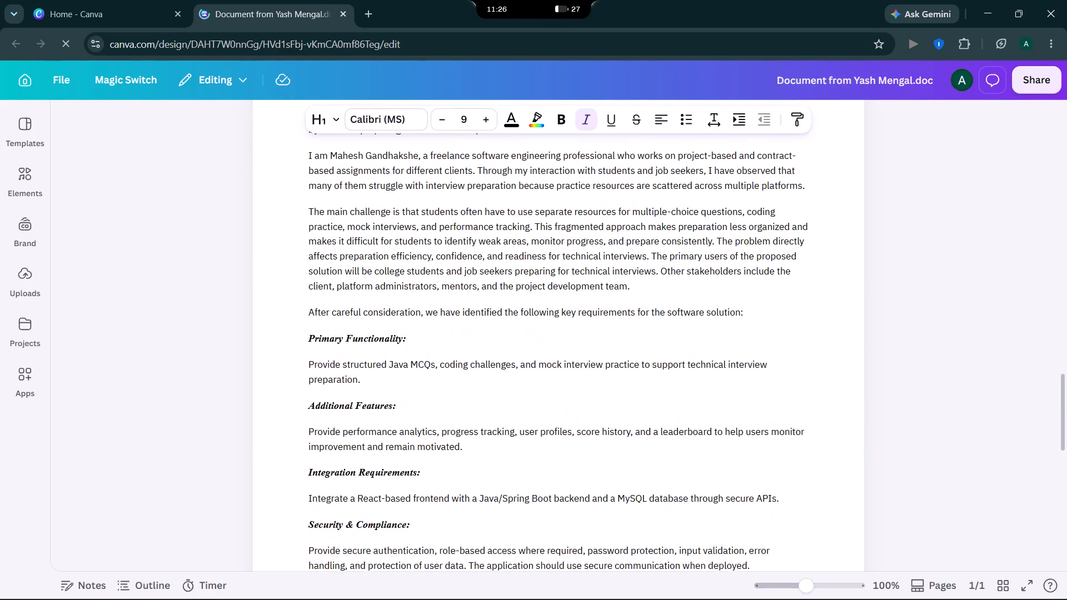
scroll(546, 339, "up", 4)
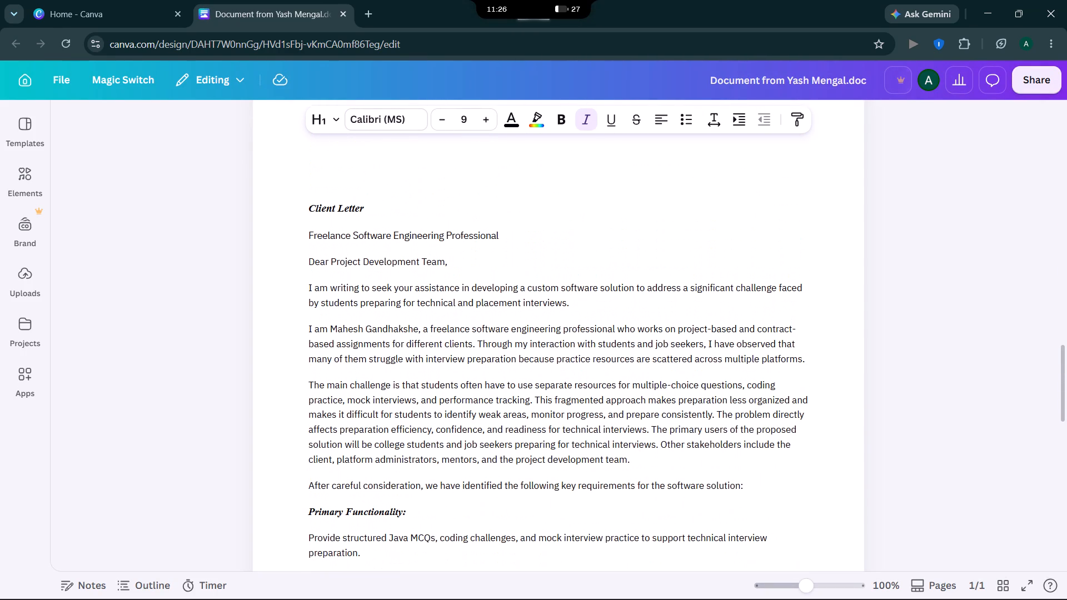
scroll(546, 339, "up", 1)
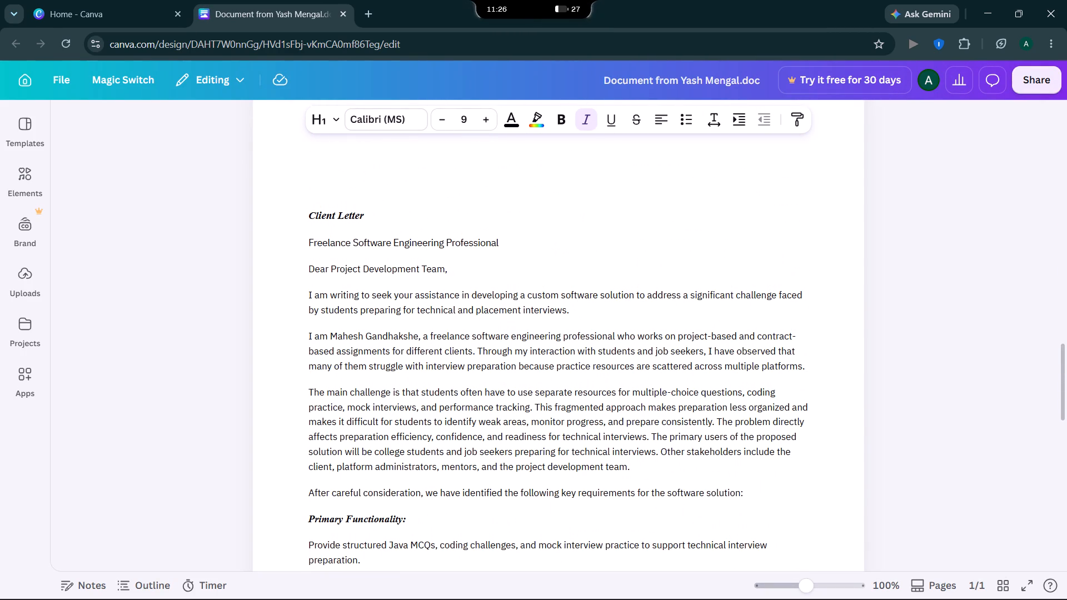
left_click_drag(307, 217, 547, 591)
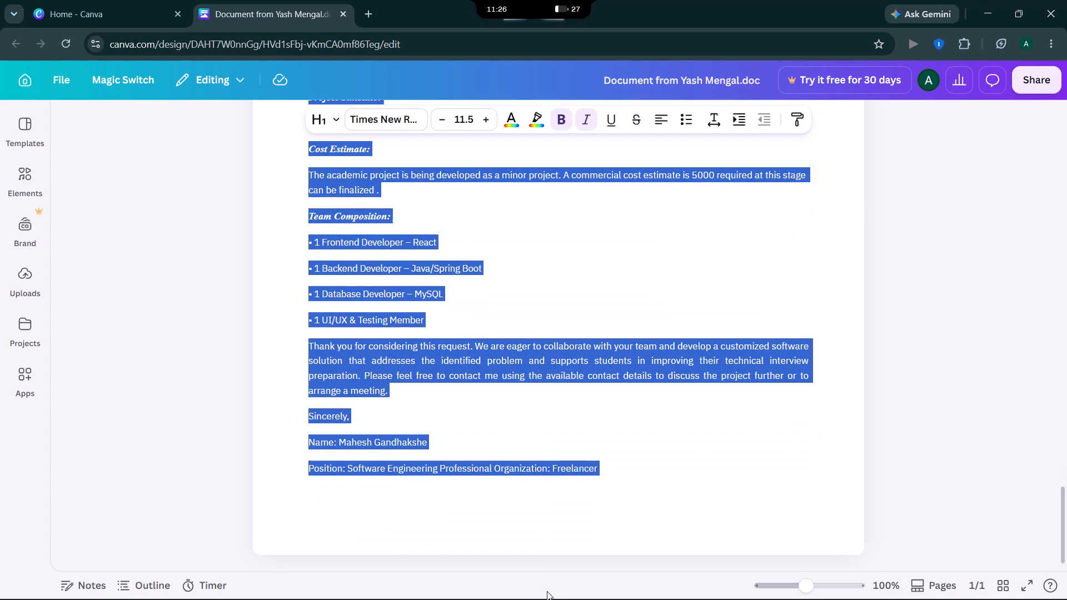
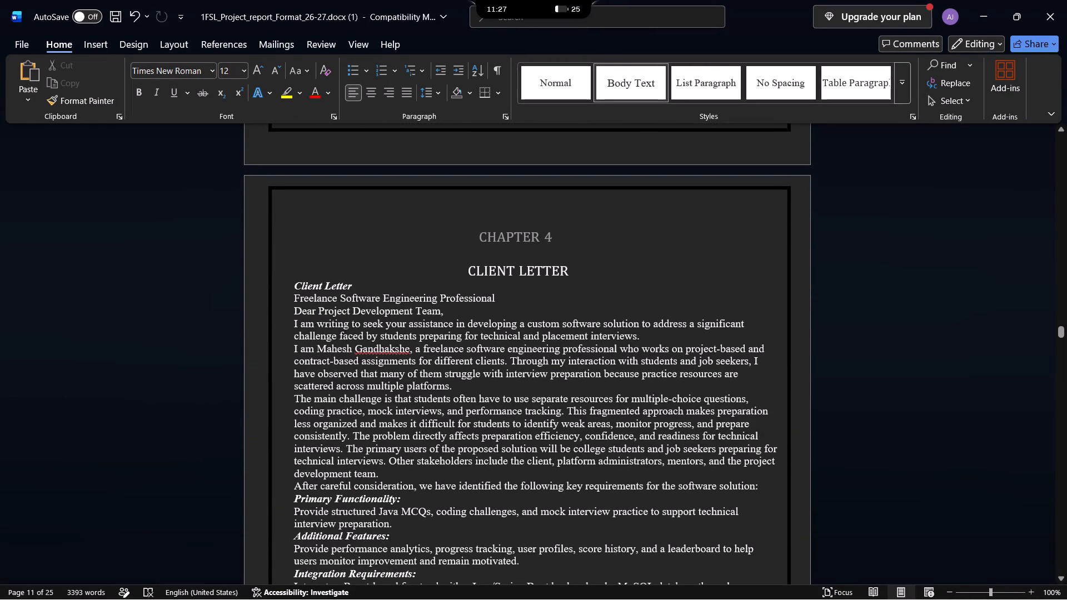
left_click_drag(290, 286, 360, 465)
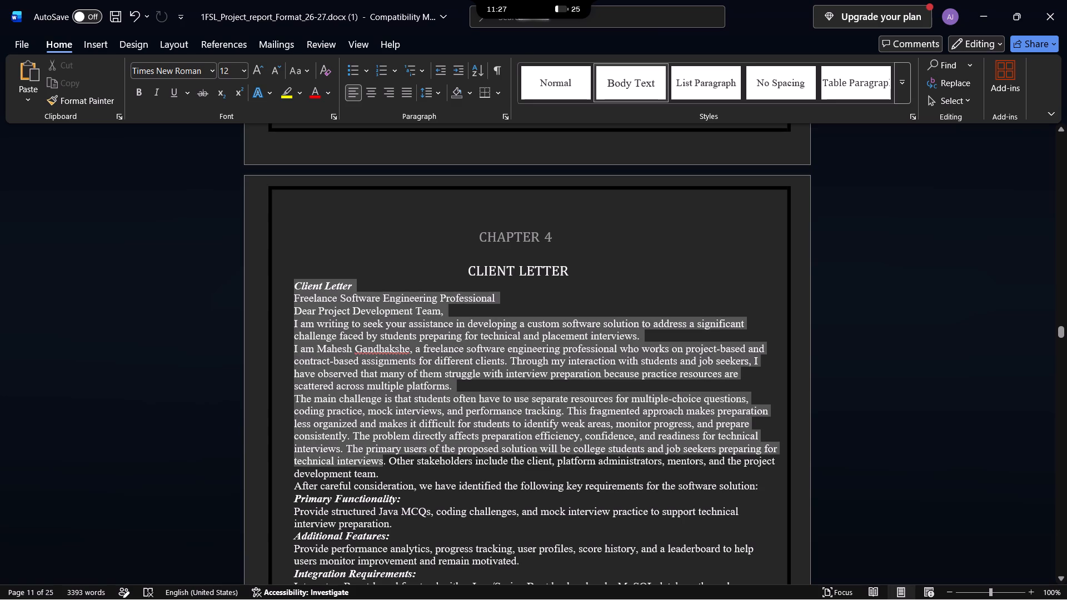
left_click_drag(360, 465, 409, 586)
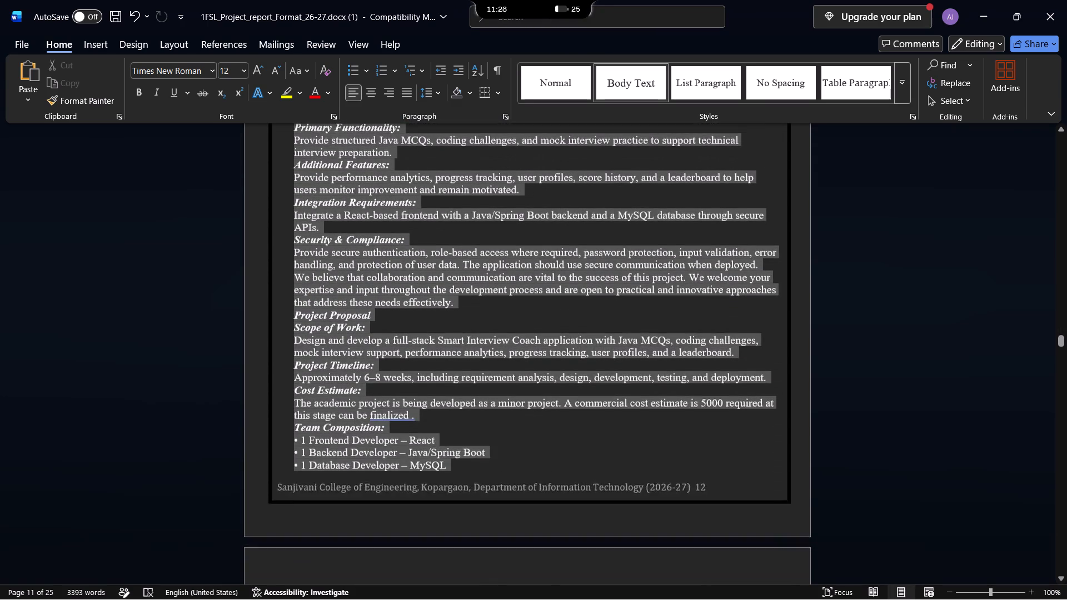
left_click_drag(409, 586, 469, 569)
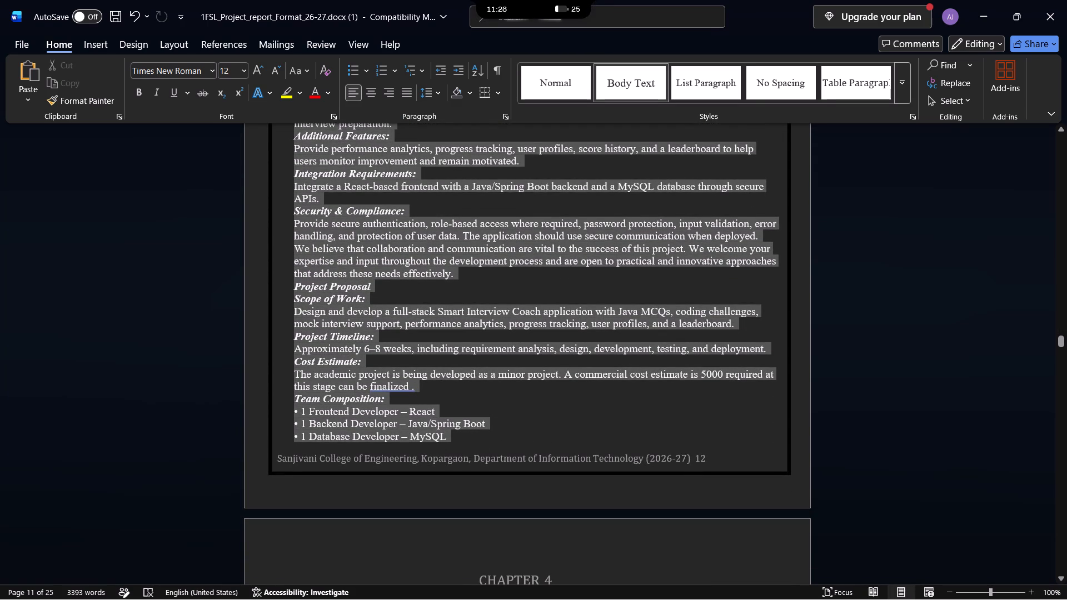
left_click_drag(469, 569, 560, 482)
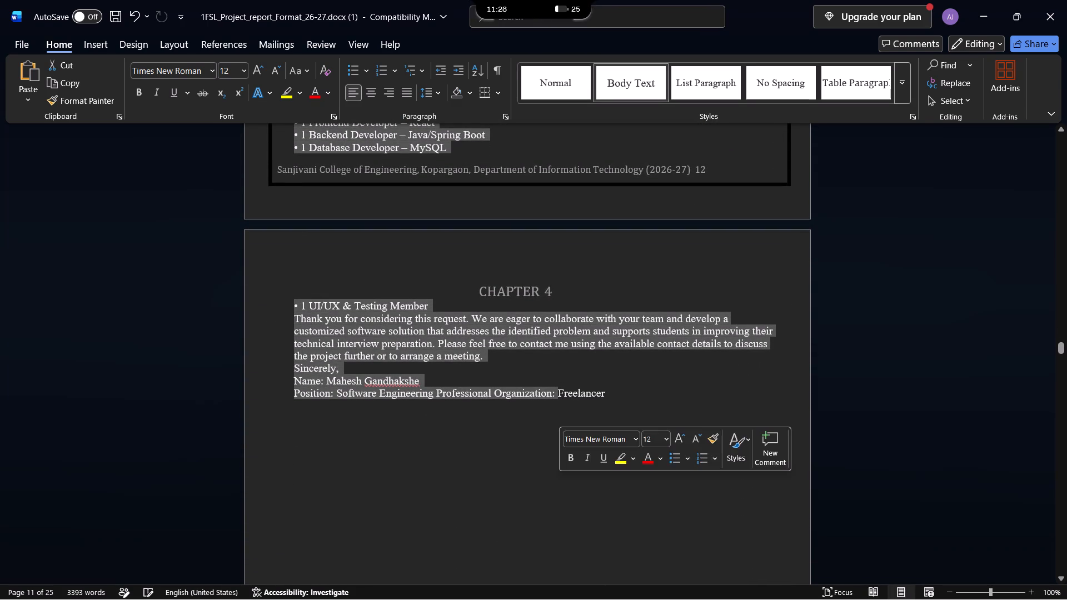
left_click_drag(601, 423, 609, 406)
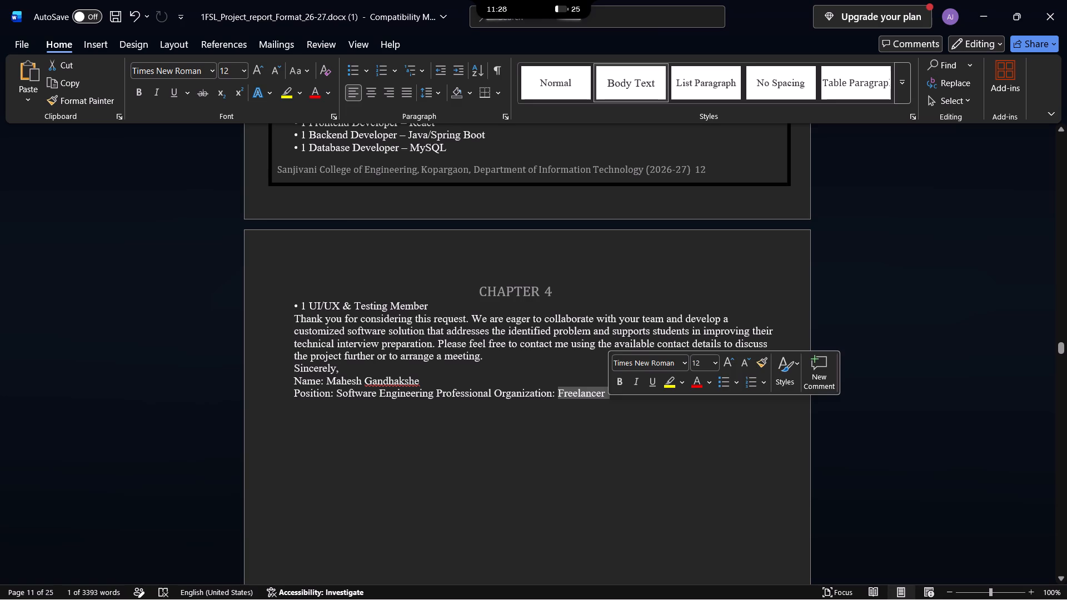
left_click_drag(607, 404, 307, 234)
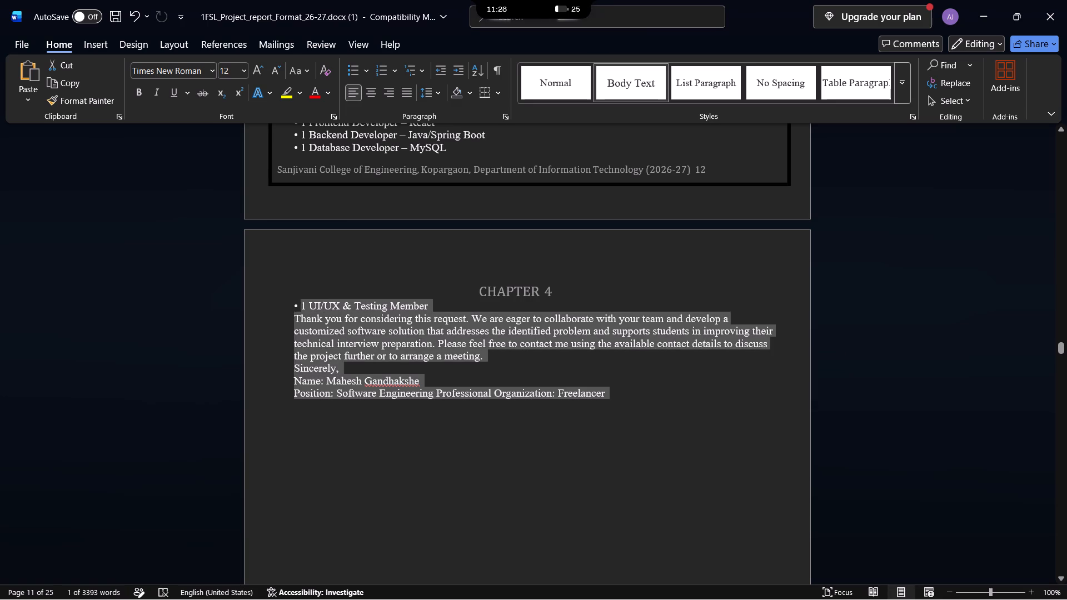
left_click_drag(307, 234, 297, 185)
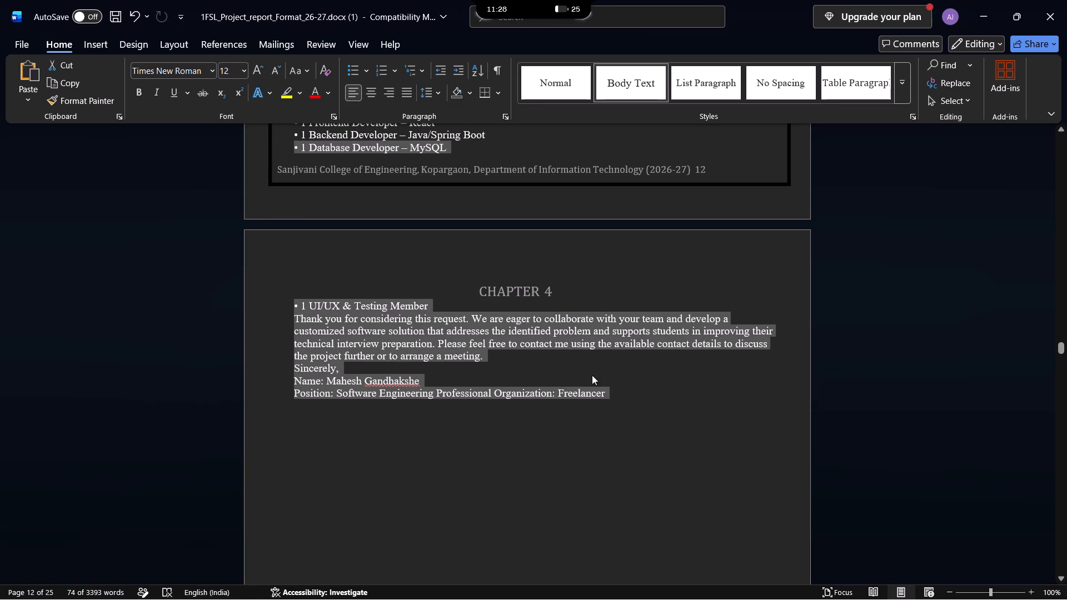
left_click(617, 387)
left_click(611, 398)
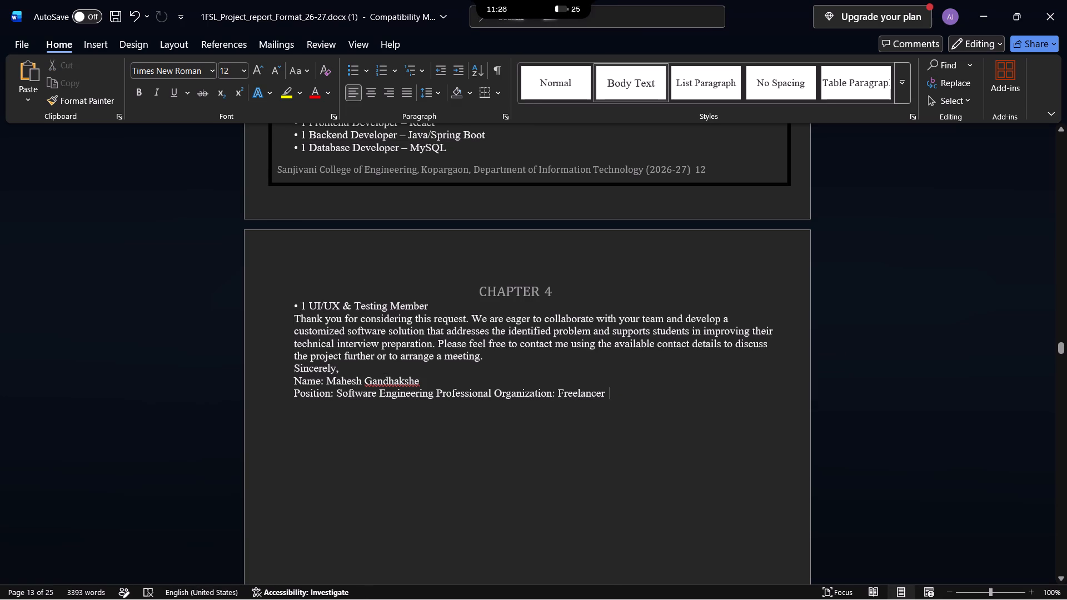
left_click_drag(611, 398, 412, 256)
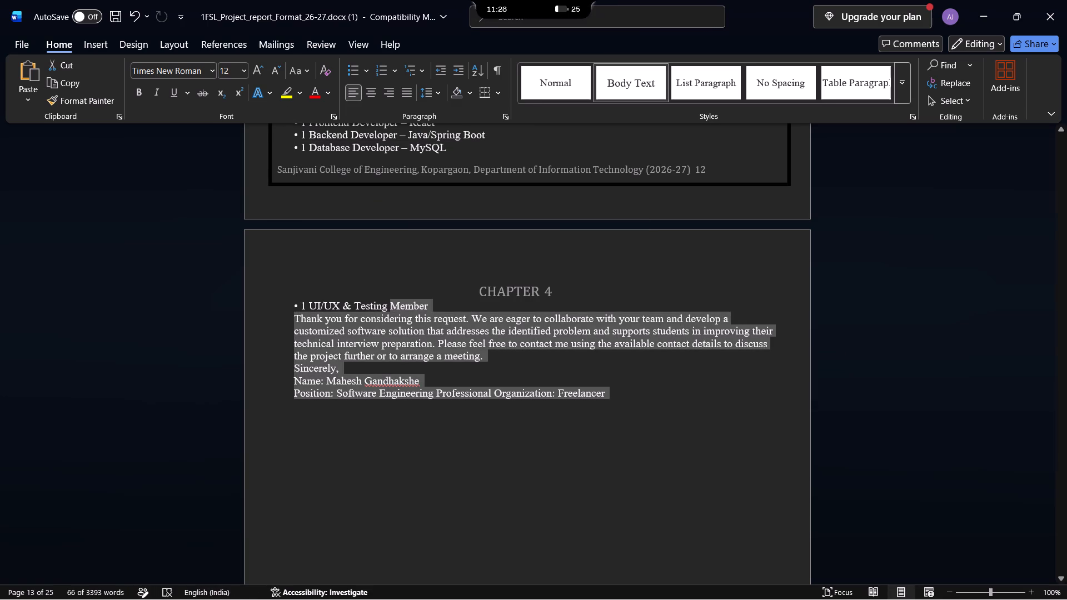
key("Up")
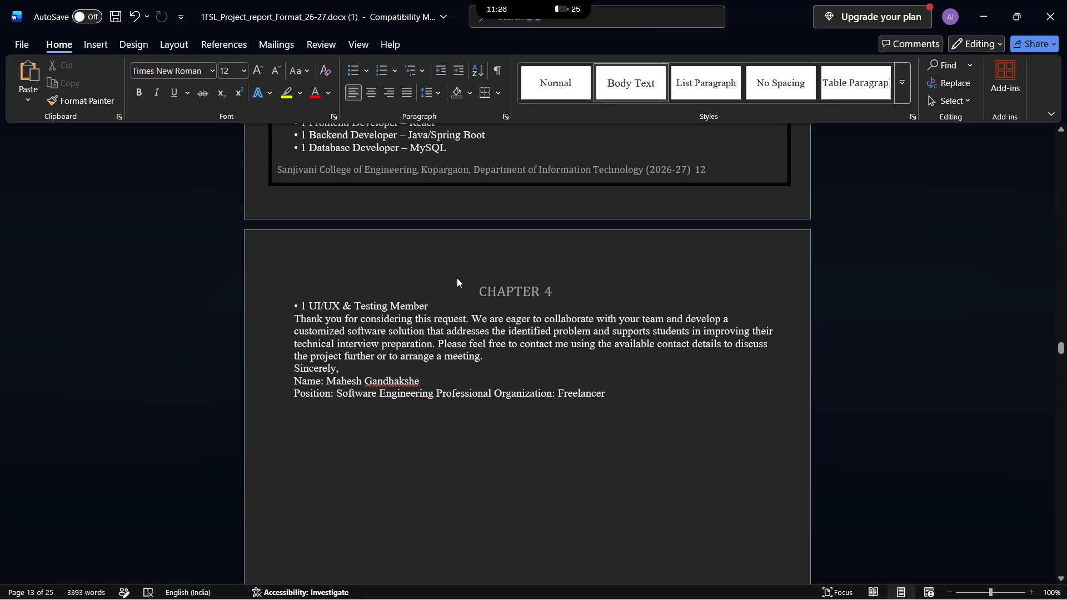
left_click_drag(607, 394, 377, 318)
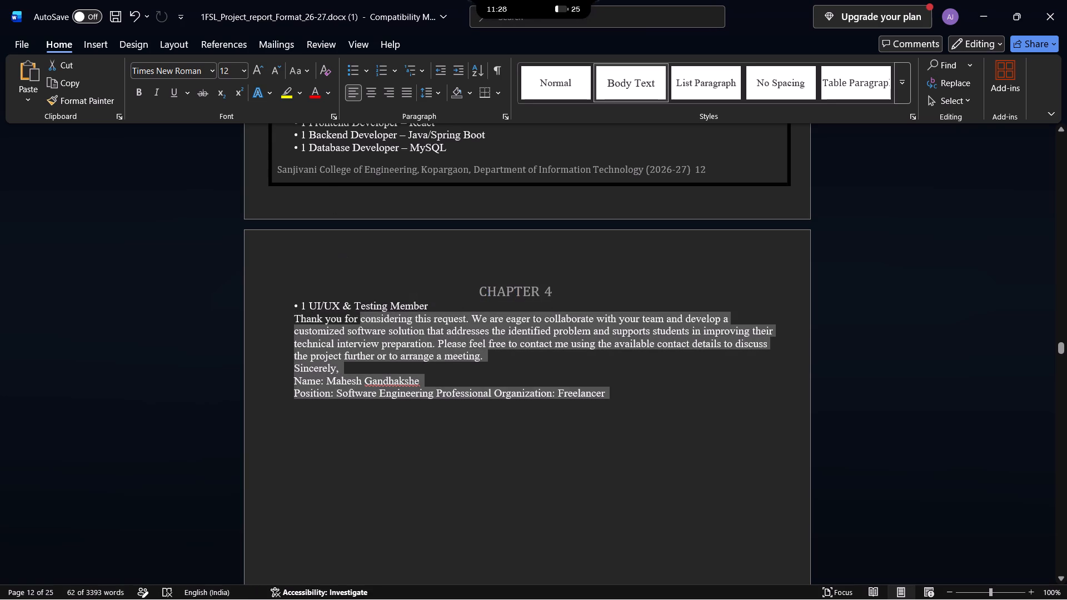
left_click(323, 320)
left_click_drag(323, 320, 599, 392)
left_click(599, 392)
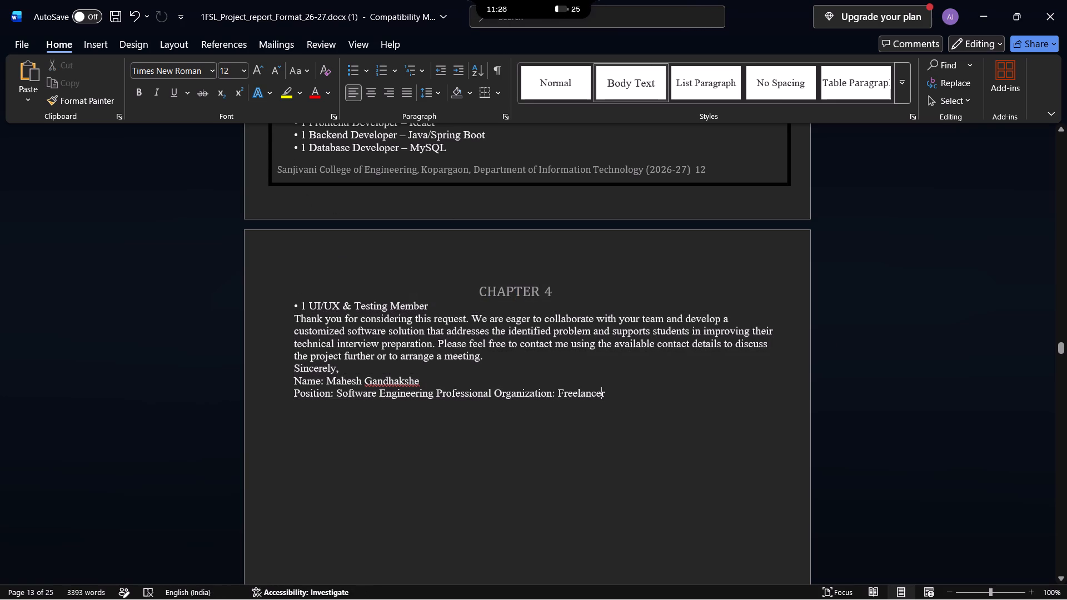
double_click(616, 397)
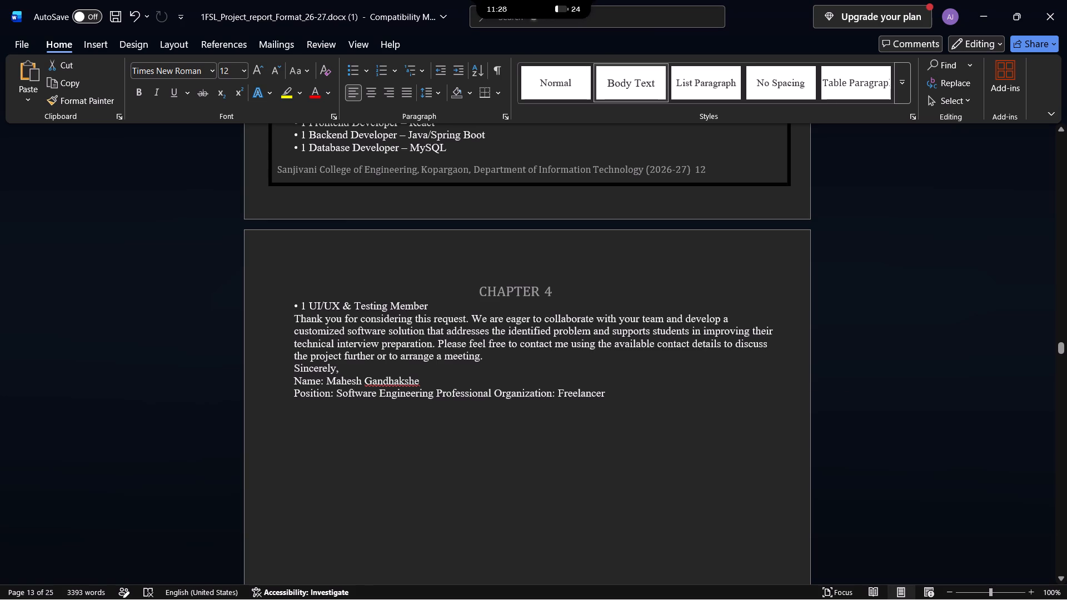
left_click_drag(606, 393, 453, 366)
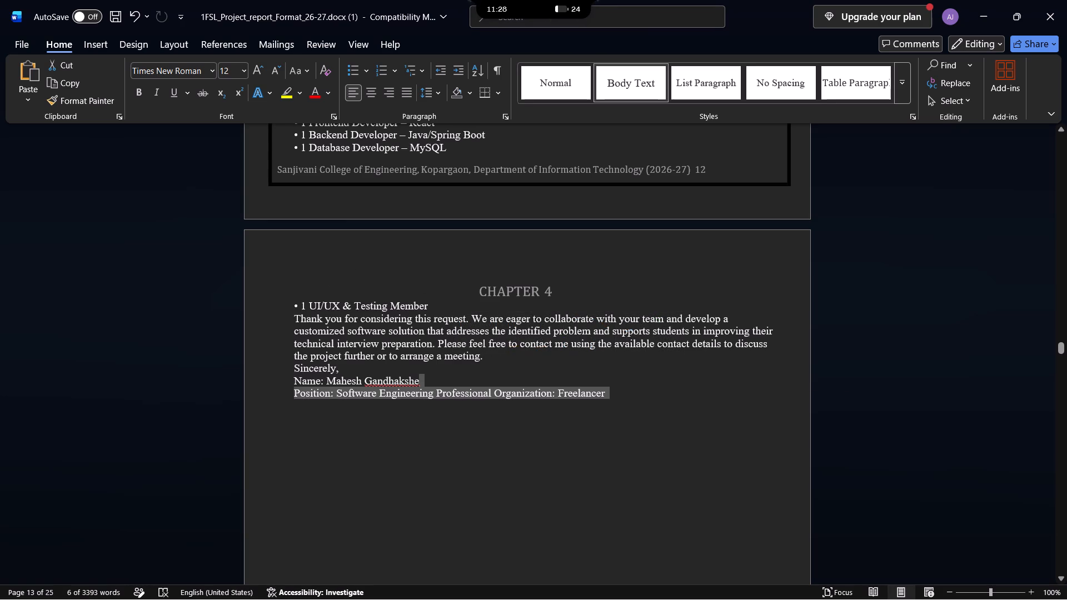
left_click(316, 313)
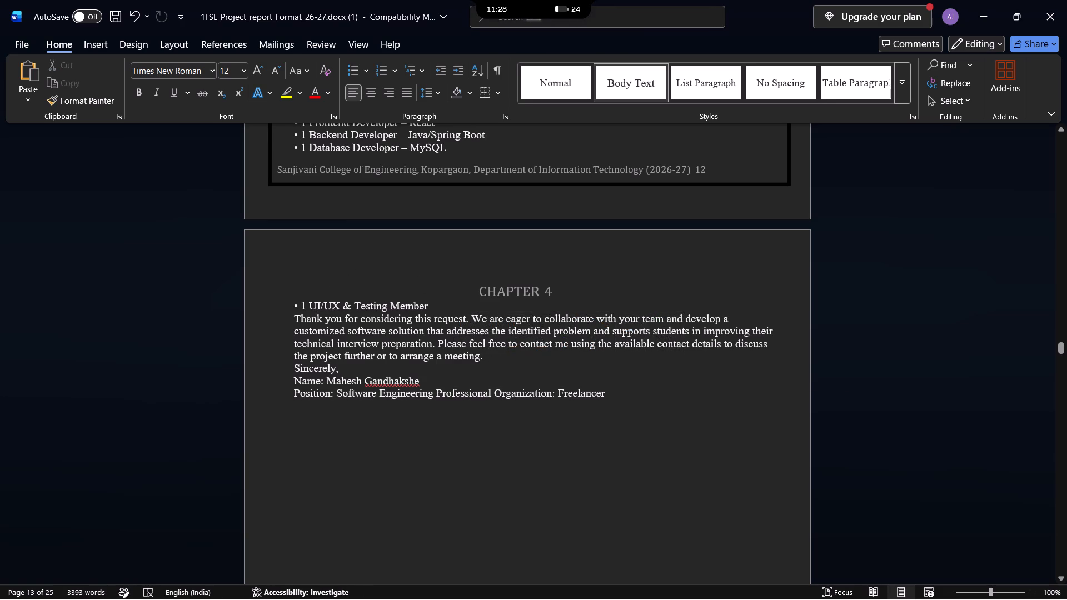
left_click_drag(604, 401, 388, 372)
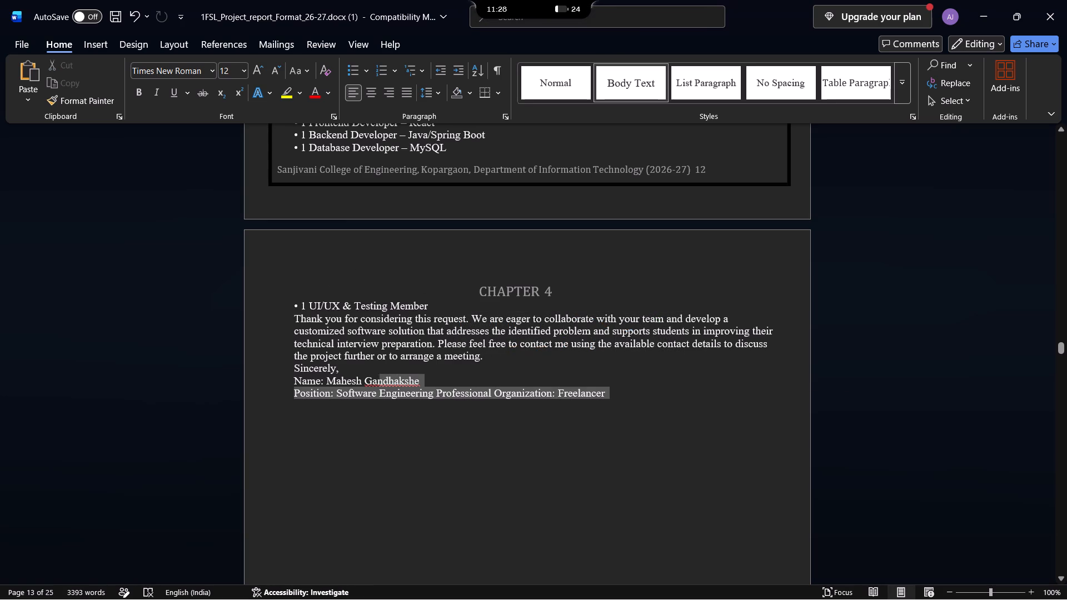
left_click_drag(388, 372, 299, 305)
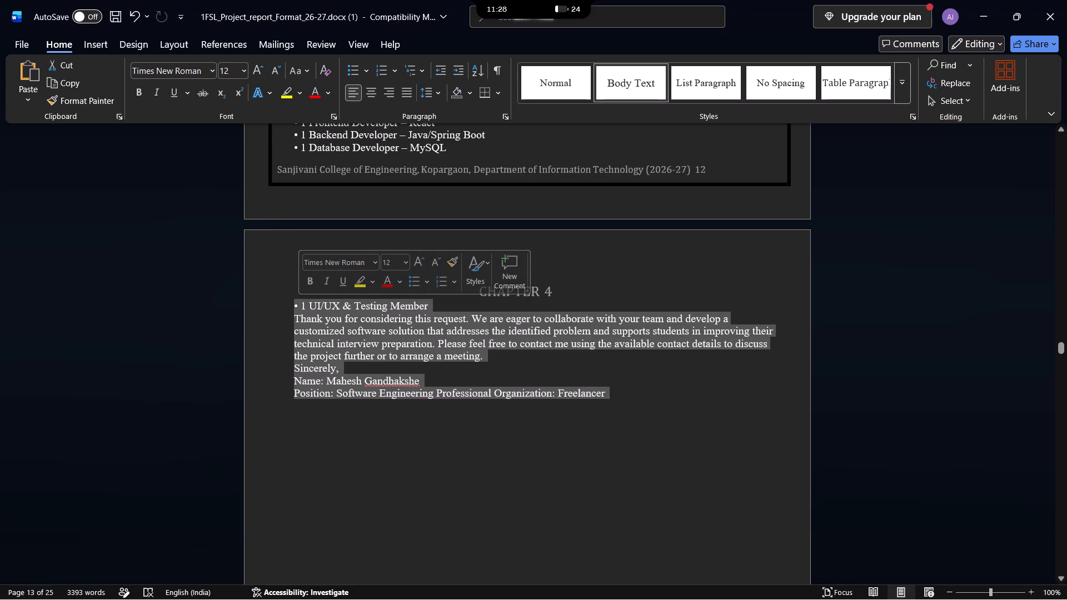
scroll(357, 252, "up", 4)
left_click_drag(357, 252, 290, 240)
Delete the bold italic "Client Letter" line directly beneath the CLIENT LETTER title in Chapter 4.
left_click(290, 240)
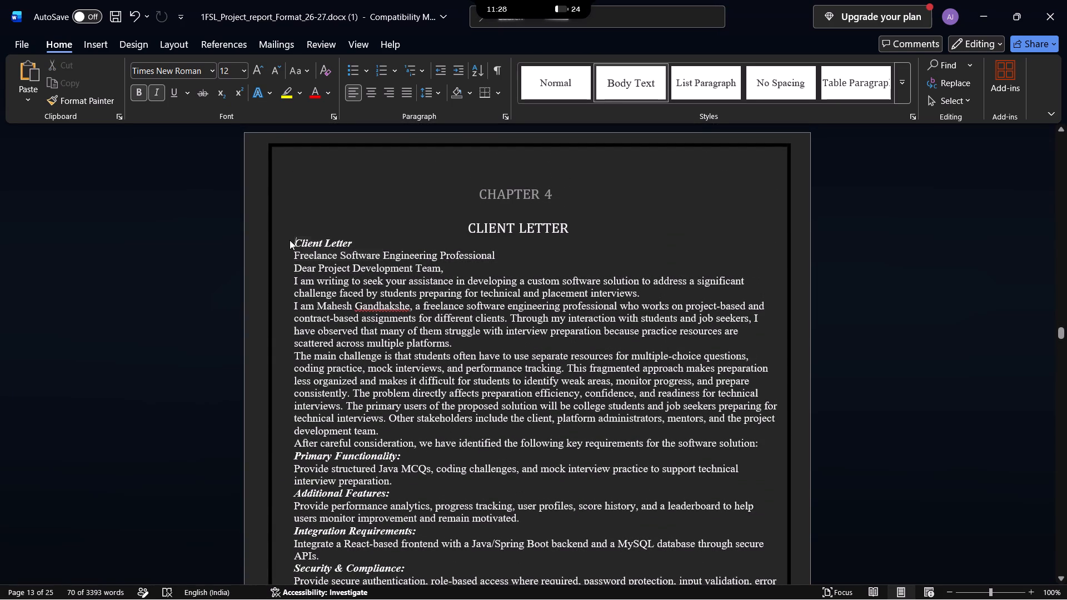
double_click(296, 243)
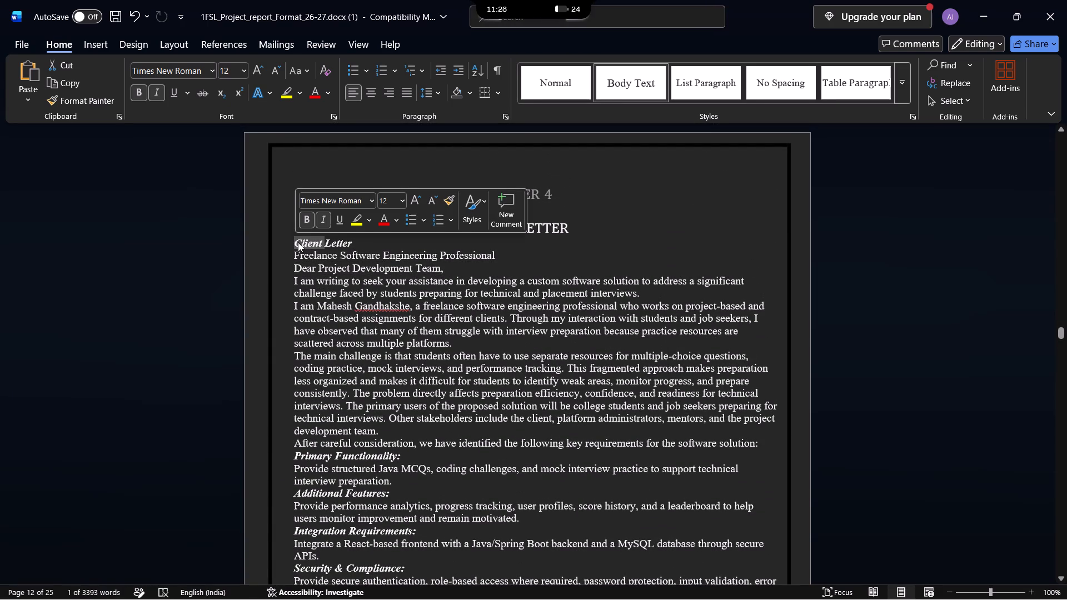
key("BackSpace")
left_click(326, 246)
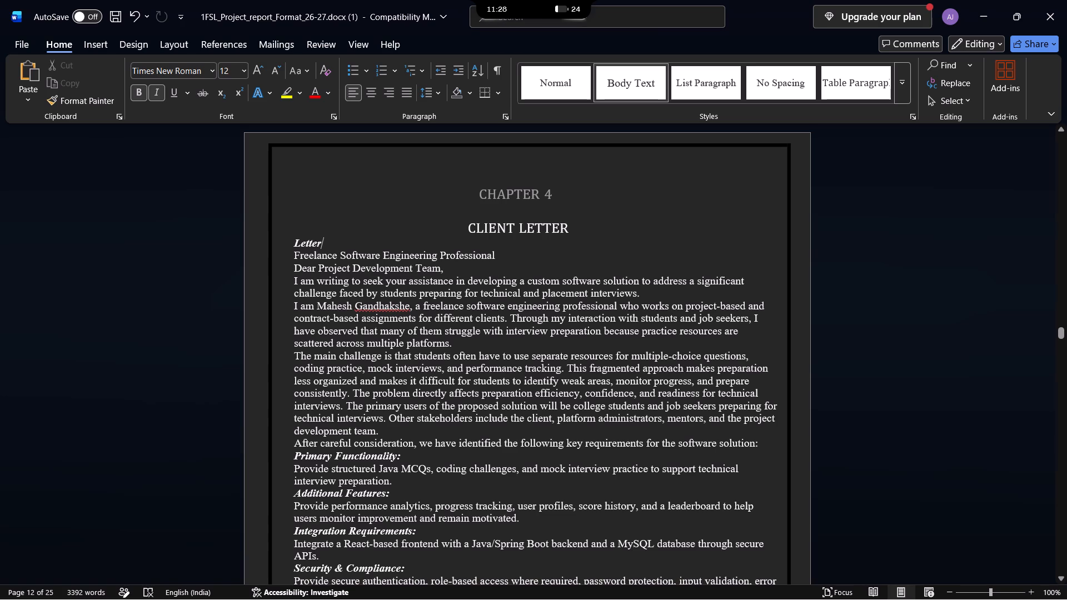
key("BackSpace")
key("BackSpace")
key("BackSpace")
key("BackSpace")
key("BackSpace")
key("BackSpace")
key("BackSpace")
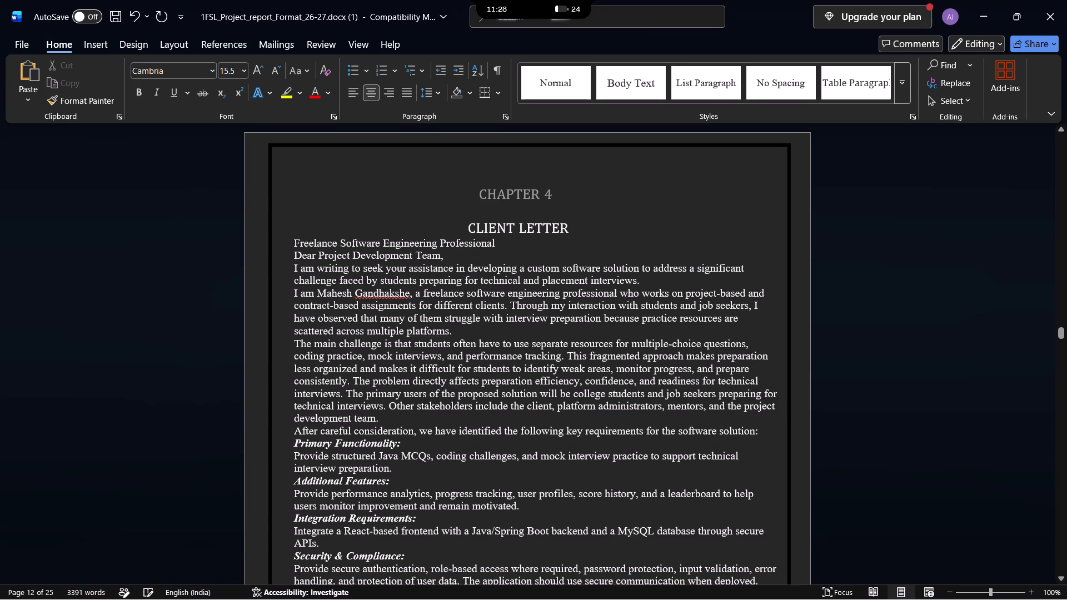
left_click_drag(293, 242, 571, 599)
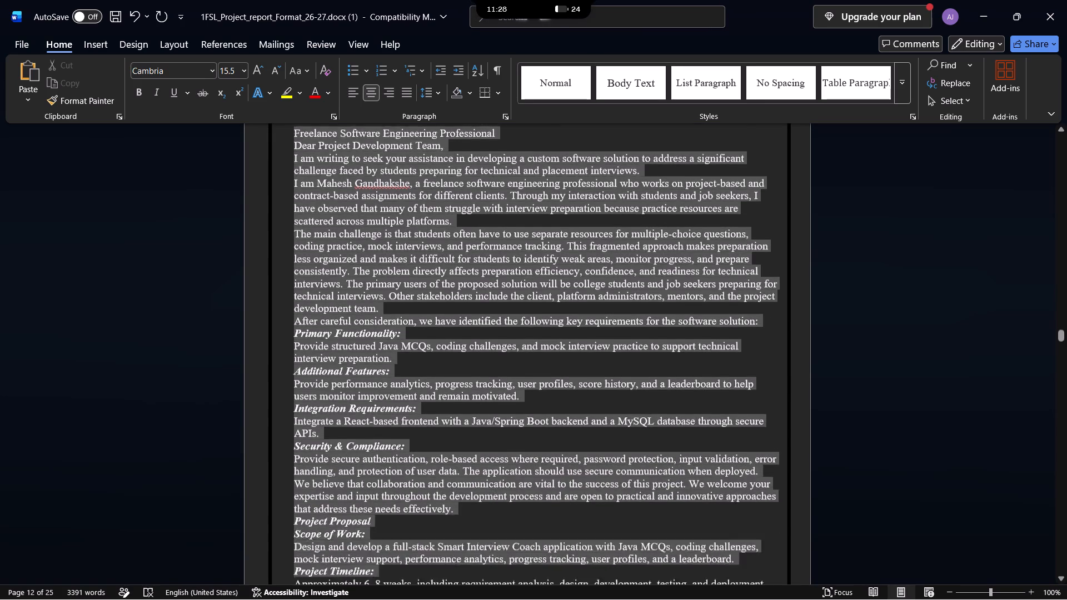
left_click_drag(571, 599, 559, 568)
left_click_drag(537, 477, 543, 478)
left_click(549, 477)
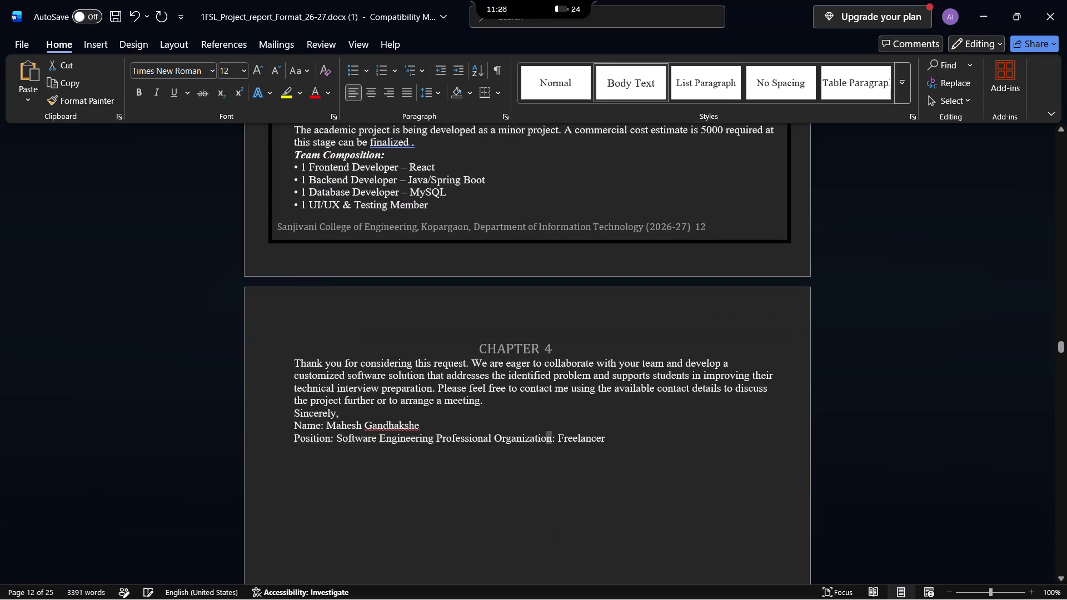
Look back over the formatting and content of Chapters 1 to 3, ending at the Chapter 4 client letter.
scroll(550, 474, "up", 4)
scroll(542, 416, "down", 2)
scroll(542, 416, "up", 1)
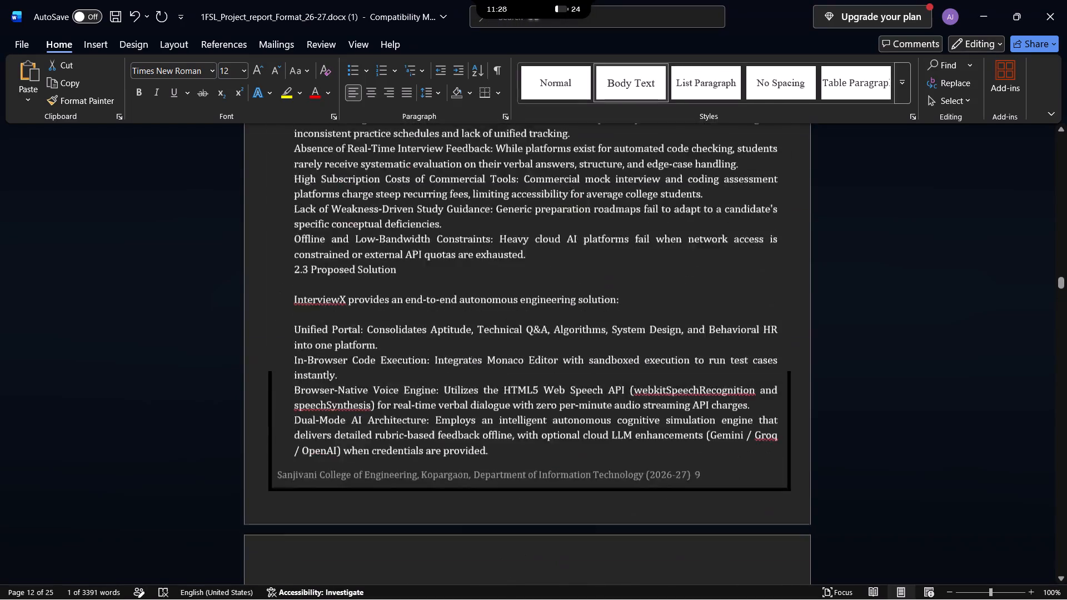
scroll(542, 416, "down", 1)
scroll(542, 416, "up", 4)
scroll(542, 416, "down", 1)
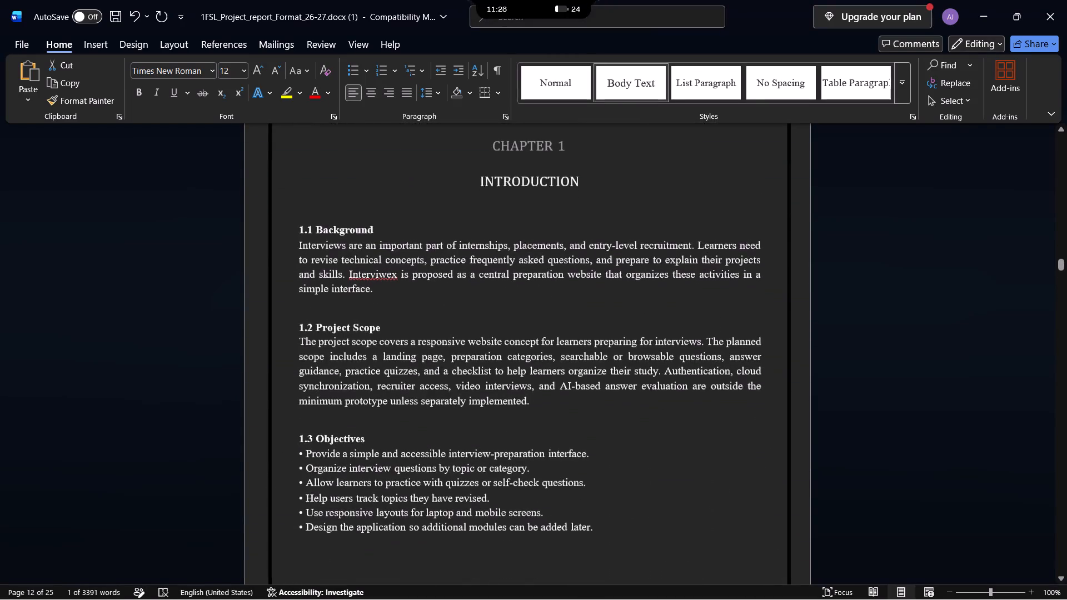
scroll(542, 416, "down", 3)
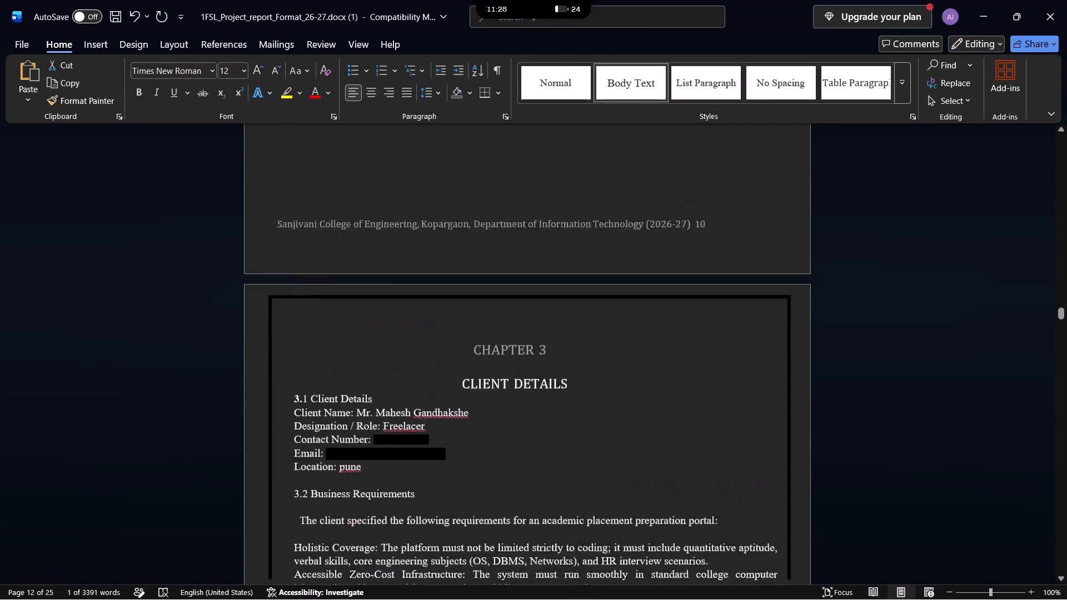
scroll(418, 374, "down", 1)
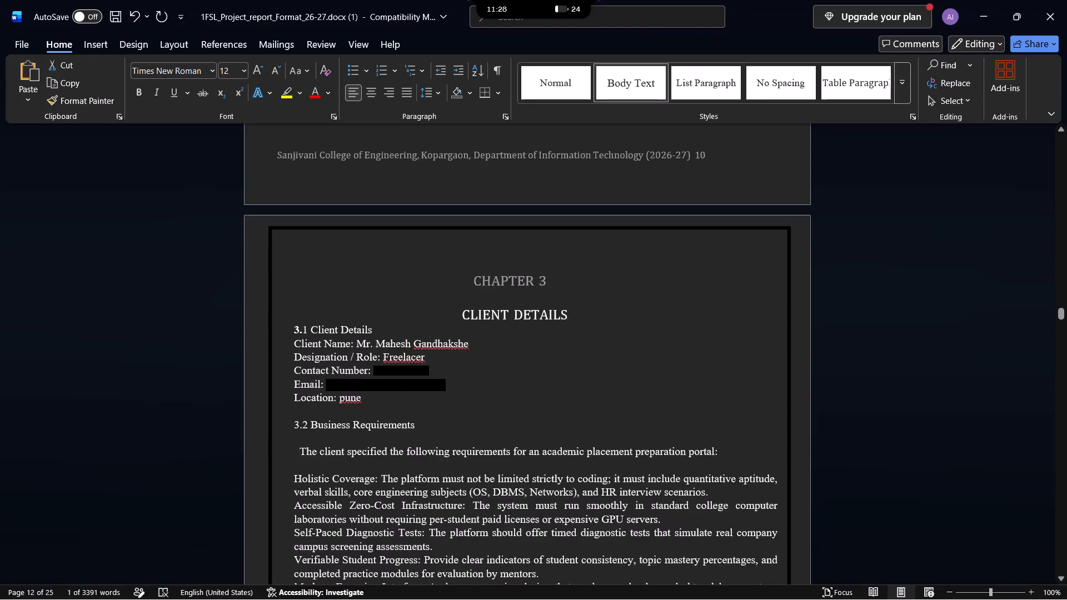
scroll(418, 374, "down", 3)
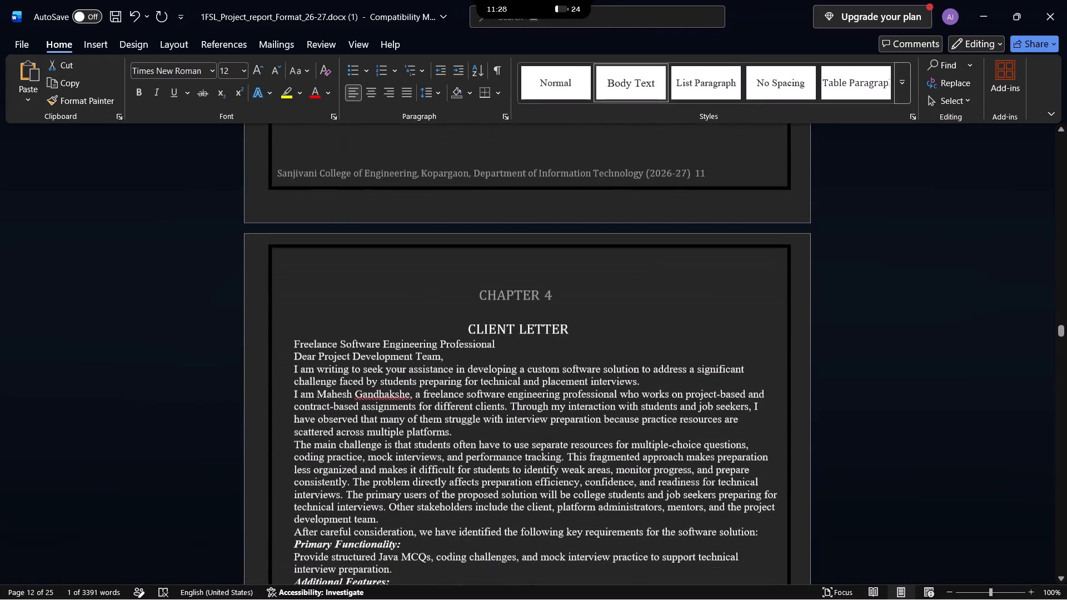
Set the font of the whole Chapter 4 client letter, from its first line through the closing Position and Organization line, to Arial Black.
left_click_drag(292, 337, 457, 599)
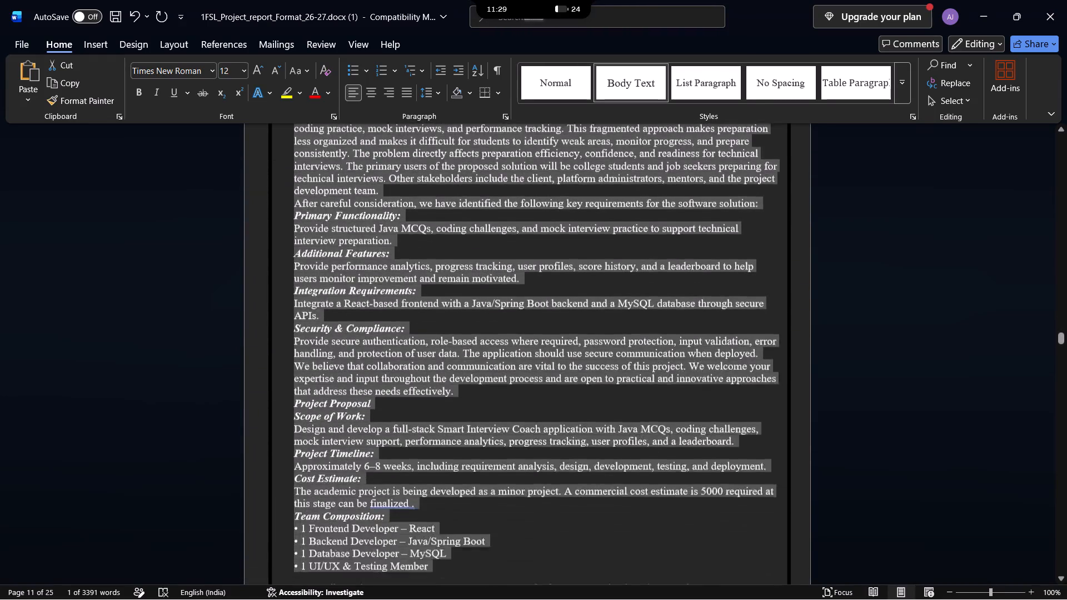
left_click_drag(457, 599, 604, 507)
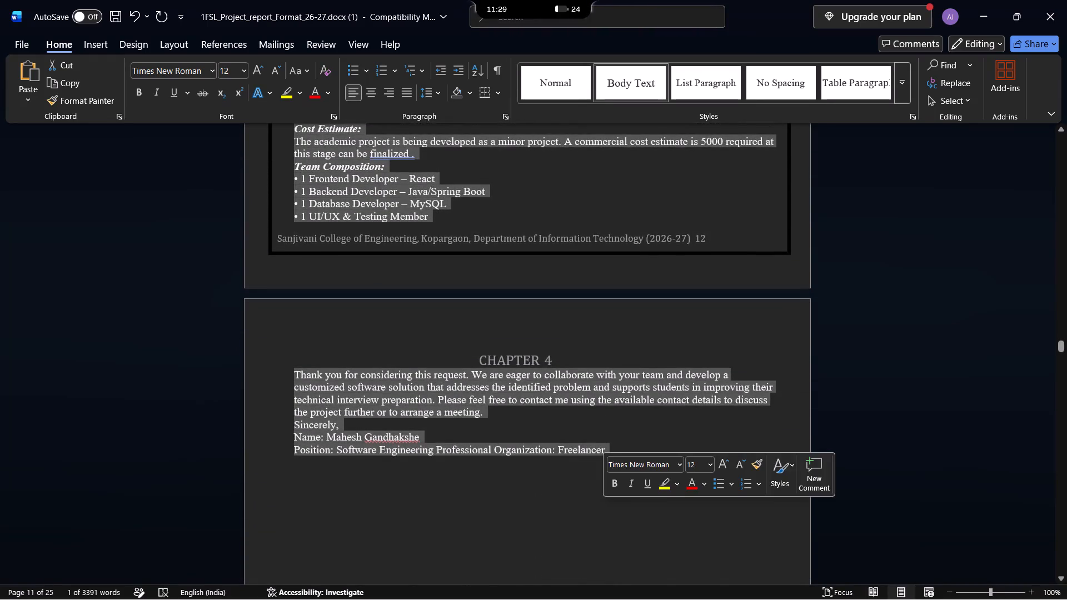
left_click_drag(680, 464, 675, 453)
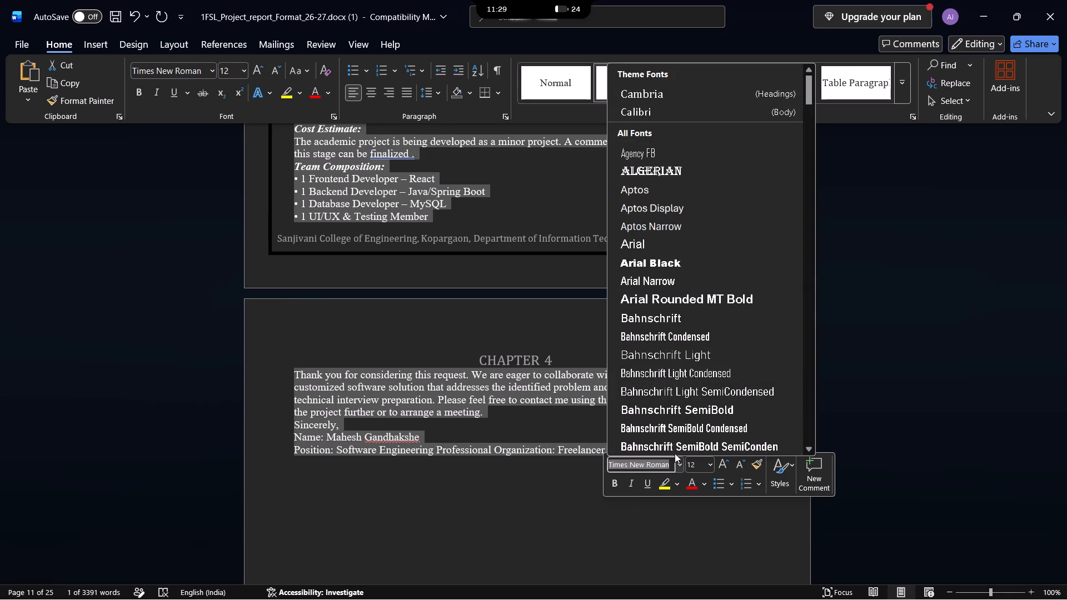
left_click_drag(675, 453, 650, 267)
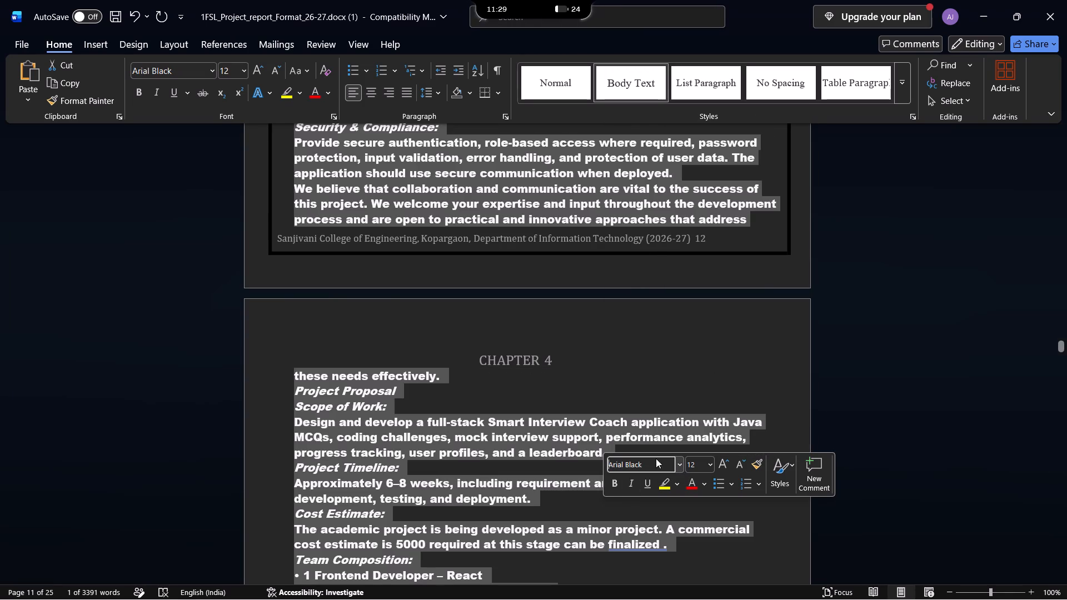
Change the font of the whole Chapter 4 client letter, through the closing Position and Organization line, to Times New Roman.
left_click(680, 464)
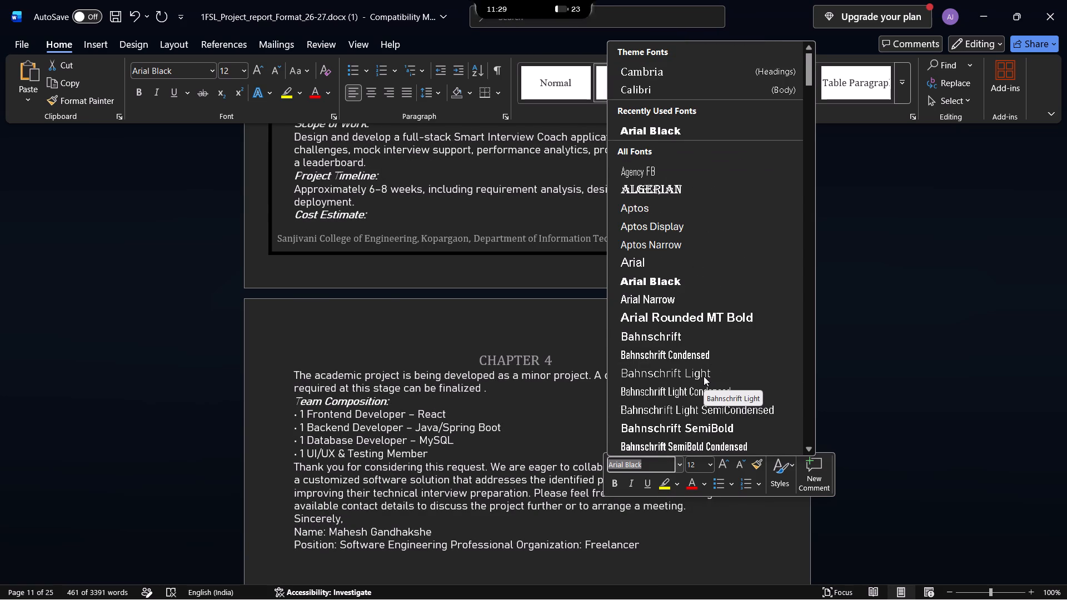
scroll(704, 376, "down", 3)
scroll(704, 376, "down", 20)
scroll(704, 376, "down", 4)
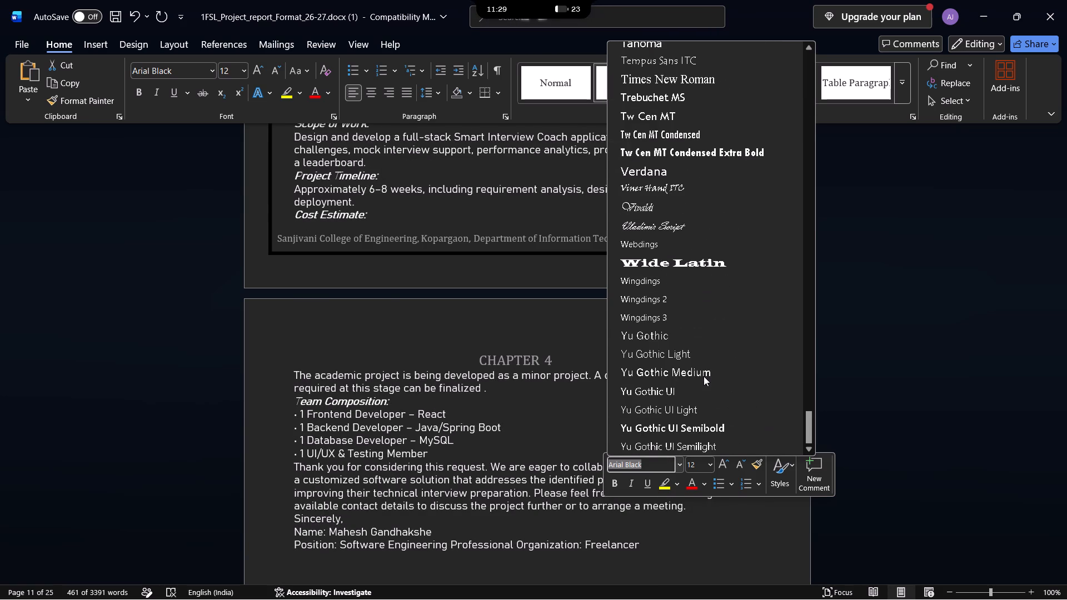
scroll(704, 376, "up", 1)
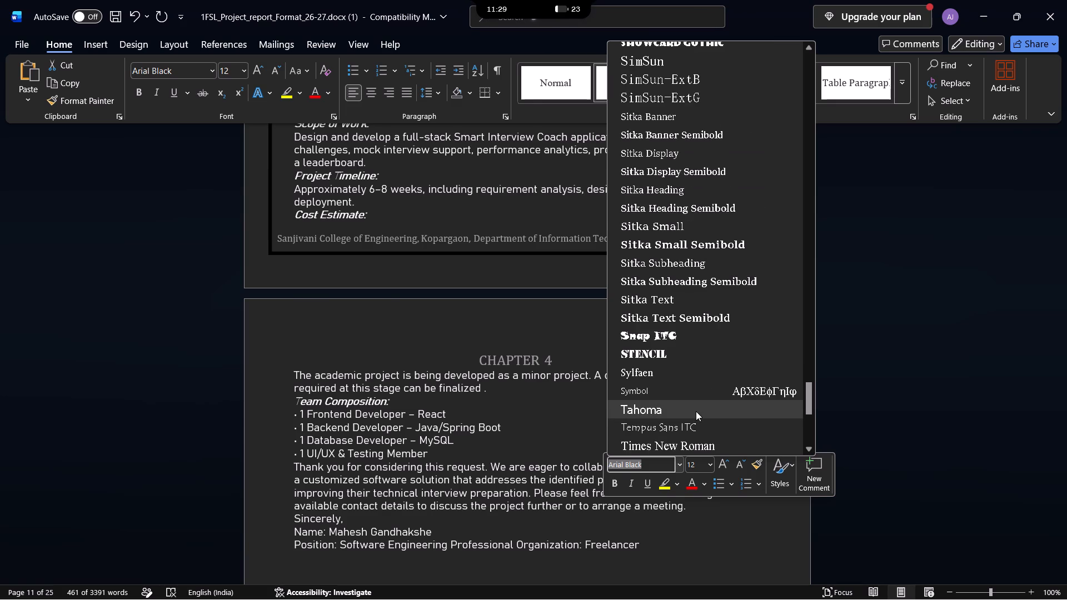
left_click(704, 446)
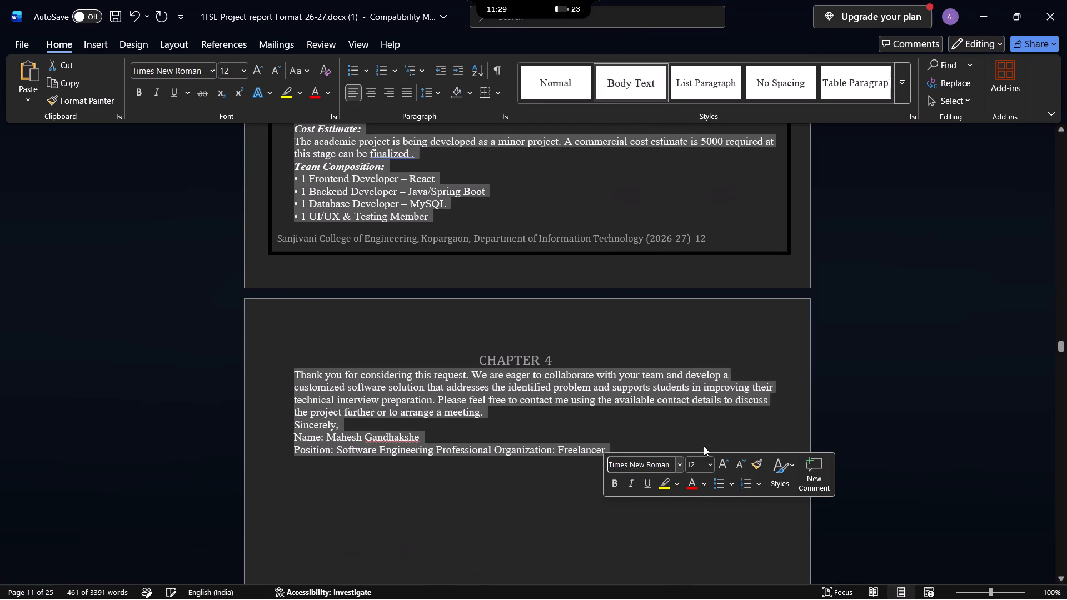
left_click(572, 419)
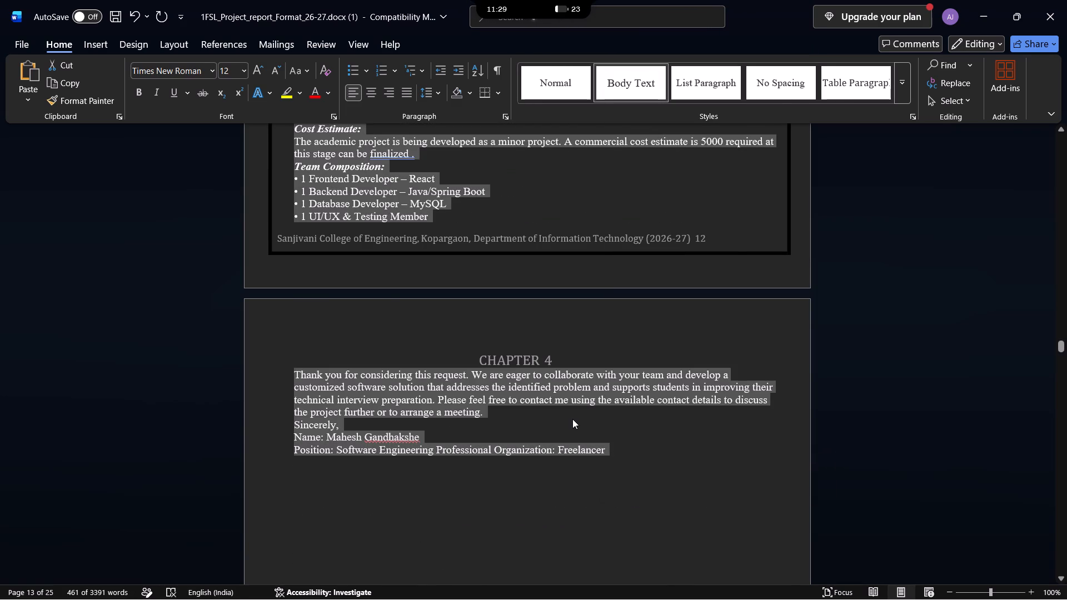
scroll(572, 419, "up", 3)
scroll(572, 419, "down", 3)
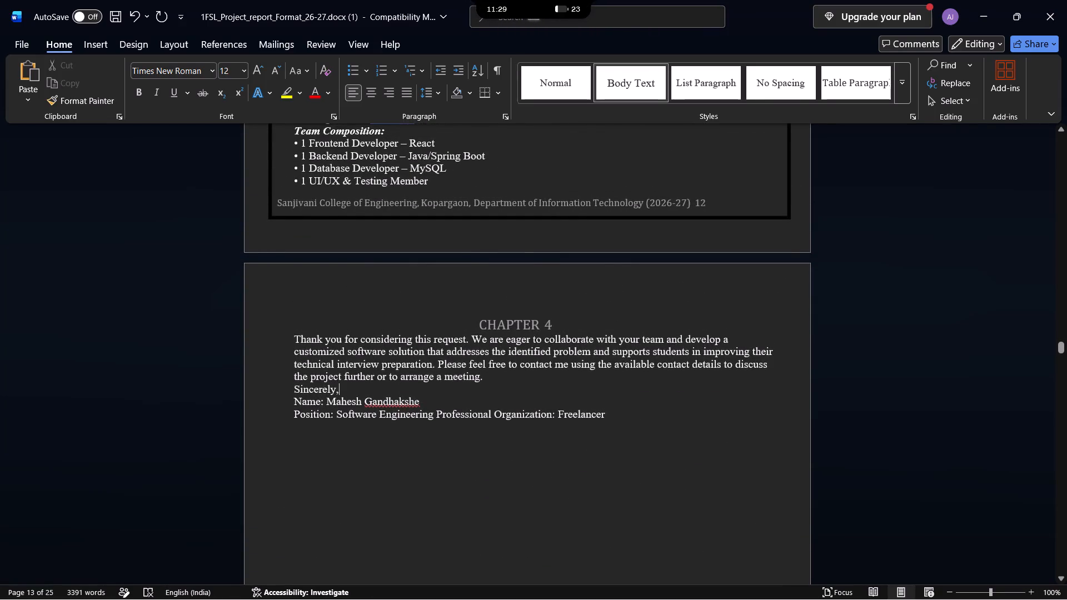
scroll(572, 419, "down", 1)
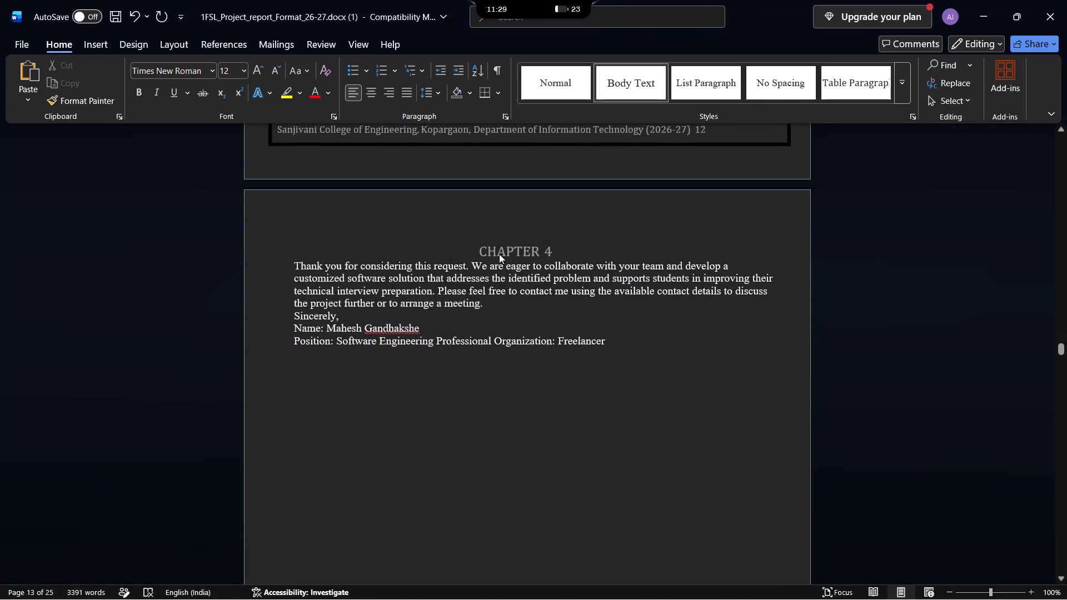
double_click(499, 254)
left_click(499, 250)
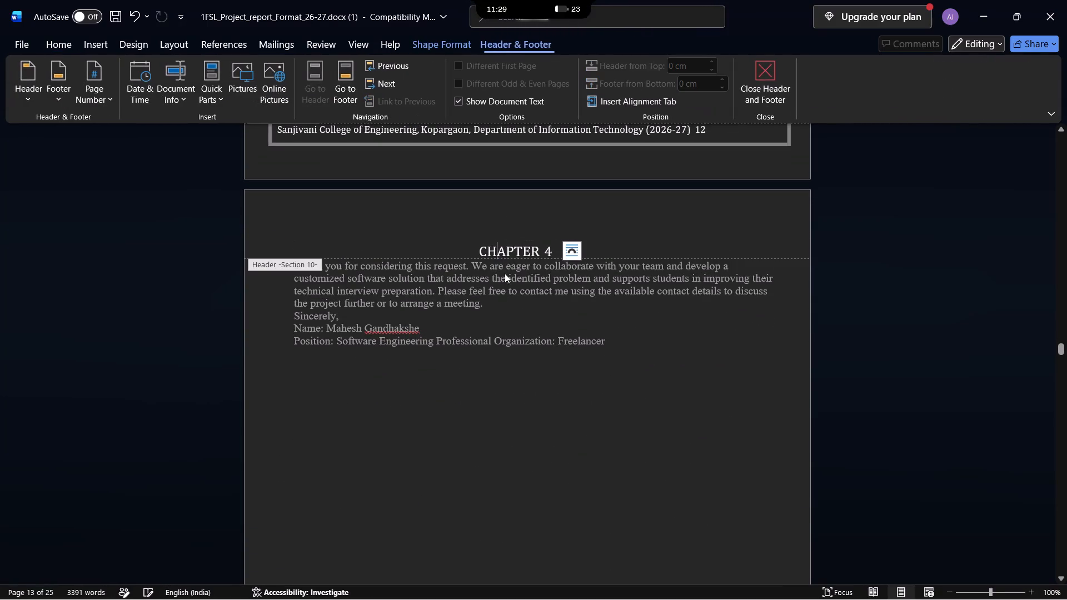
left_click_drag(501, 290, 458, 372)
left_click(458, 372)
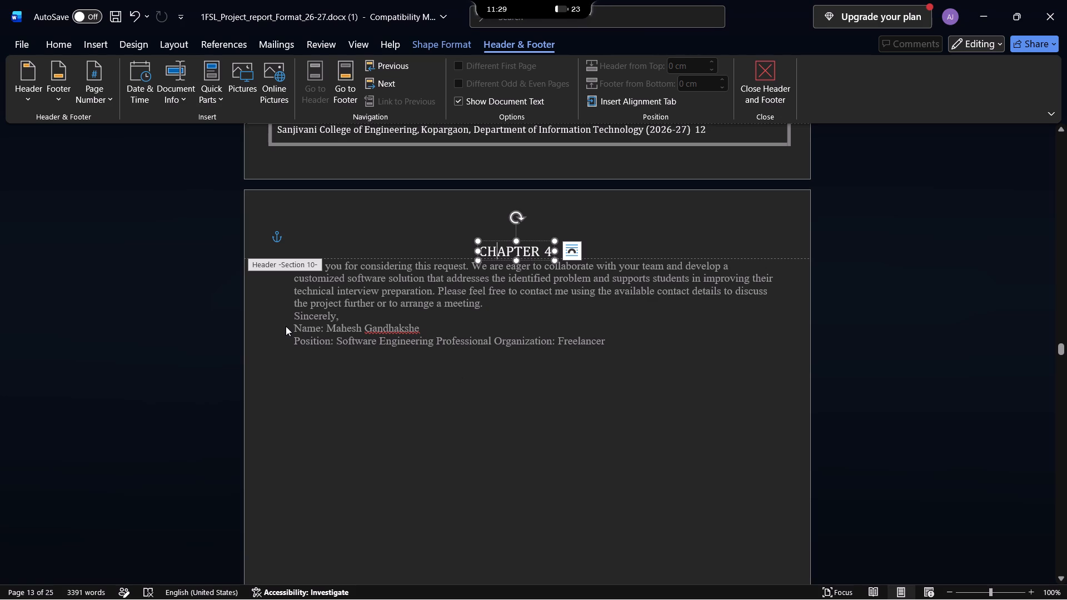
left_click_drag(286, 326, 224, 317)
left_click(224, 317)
Leave header editing and look over the later chapters, from Chapter 9 Implementation back to Chapter 6 System Design / Architecture.
scroll(269, 359, "down", 6)
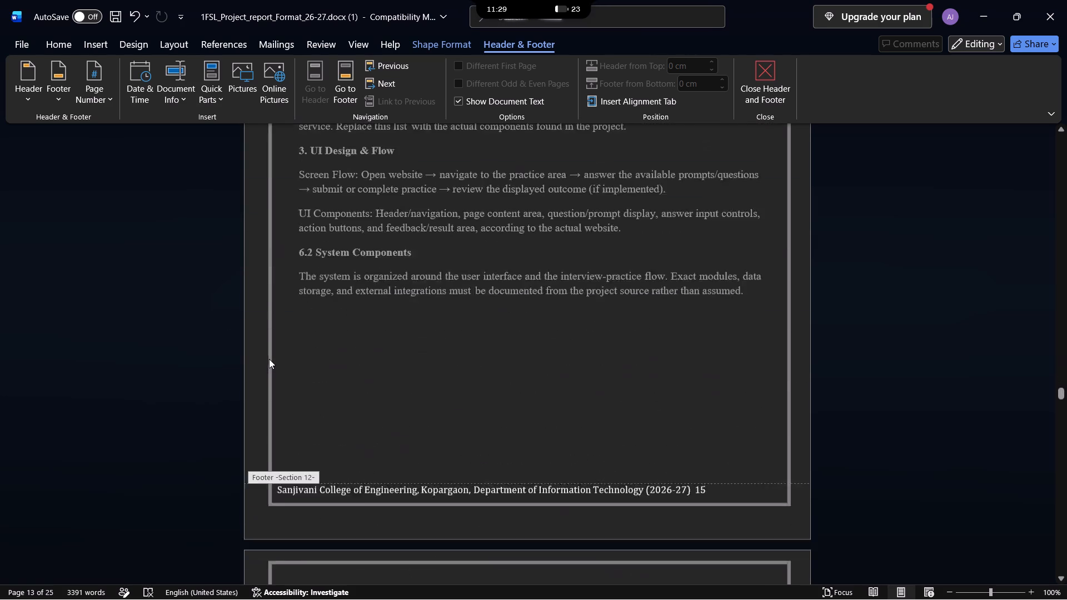
scroll(269, 359, "up", 2)
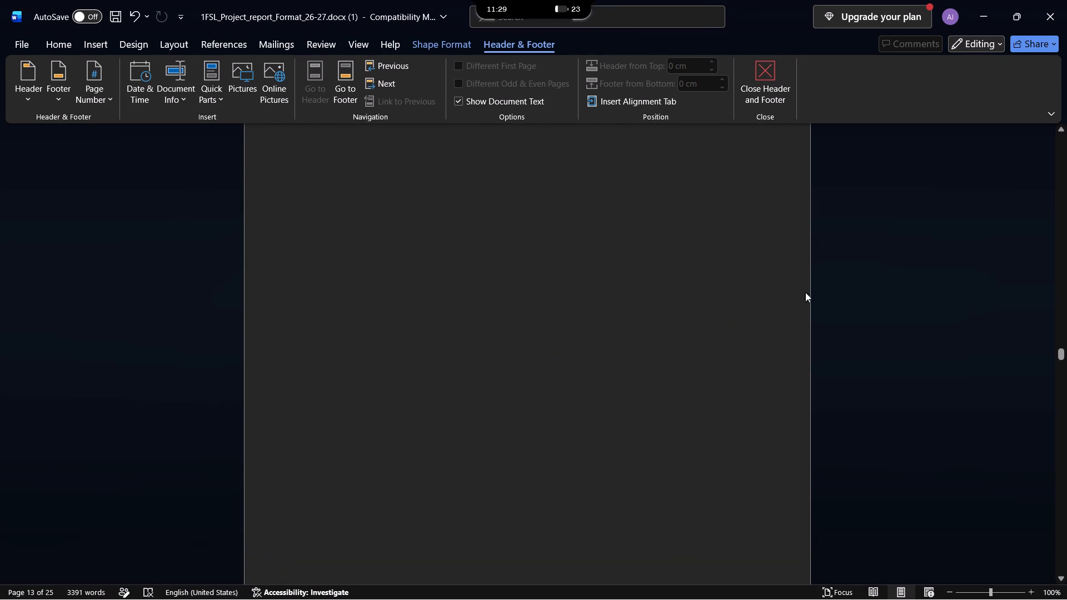
left_click(837, 287)
scroll(837, 287, "down", 5)
scroll(837, 287, "up", 1)
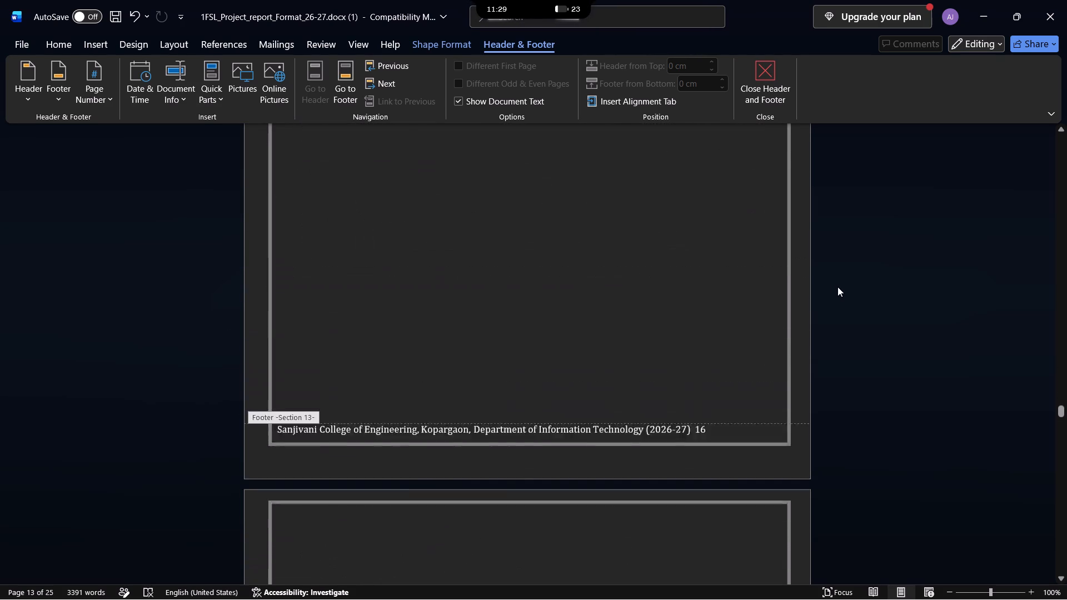
scroll(837, 287, "up", 1)
scroll(837, 287, "down", 2)
scroll(837, 287, "up", 1)
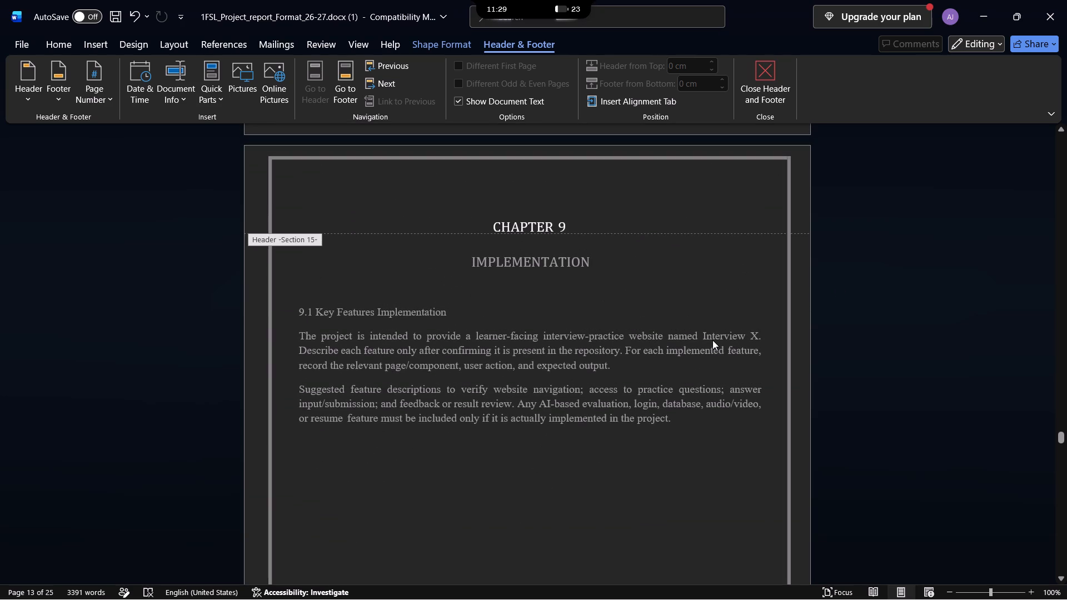
left_click(712, 340)
left_click(712, 340)
scroll(570, 330, "up", 1)
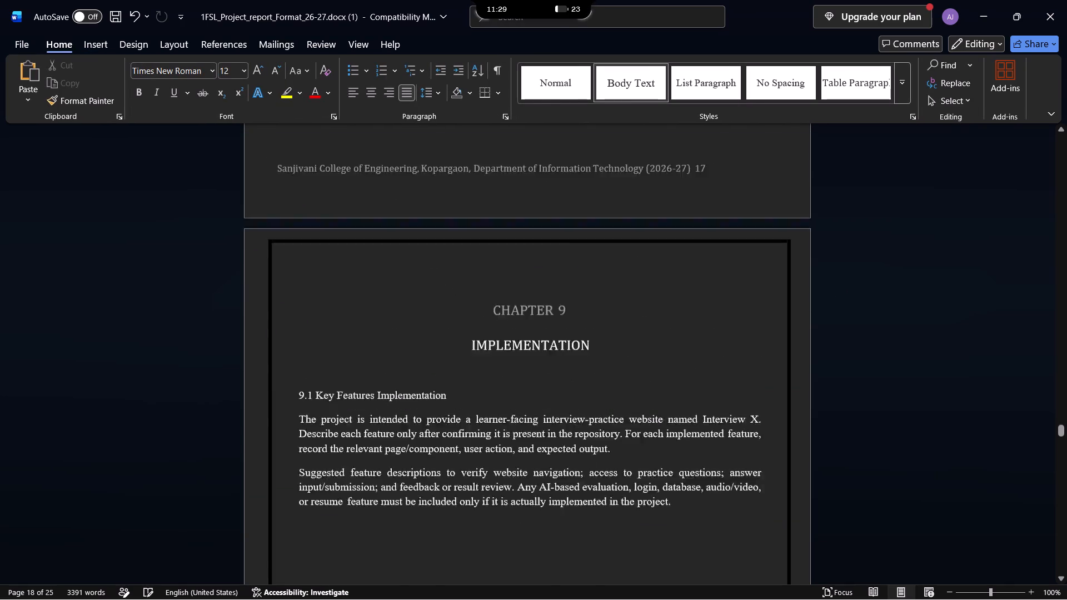
scroll(570, 330, "up", 3)
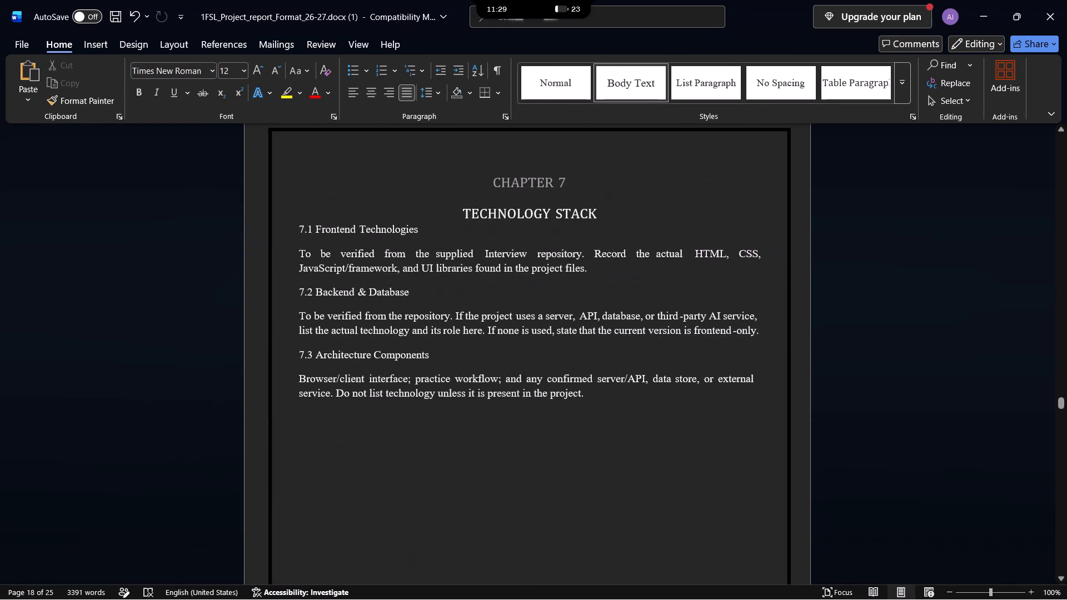
scroll(570, 330, "up", 3)
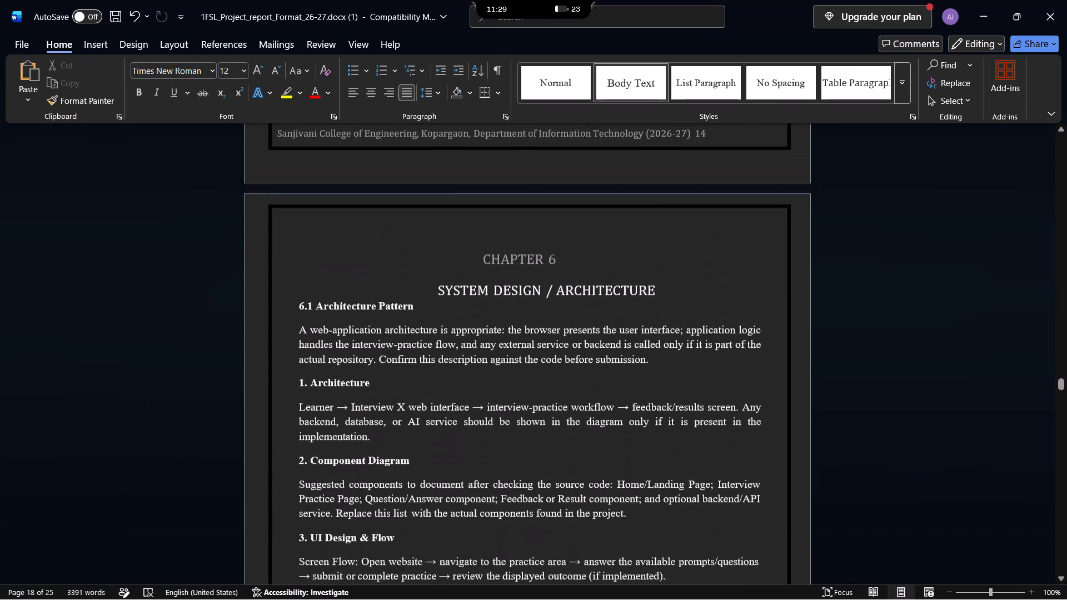
scroll(570, 330, "up", 1)
scroll(570, 330, "down", 1)
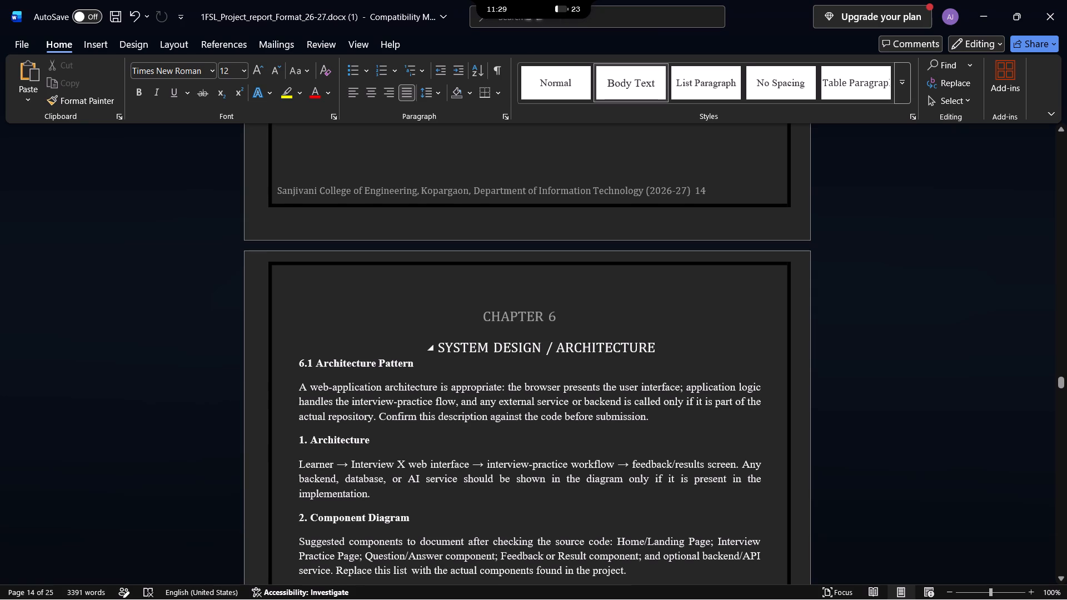
scroll(570, 330, "down", 1)
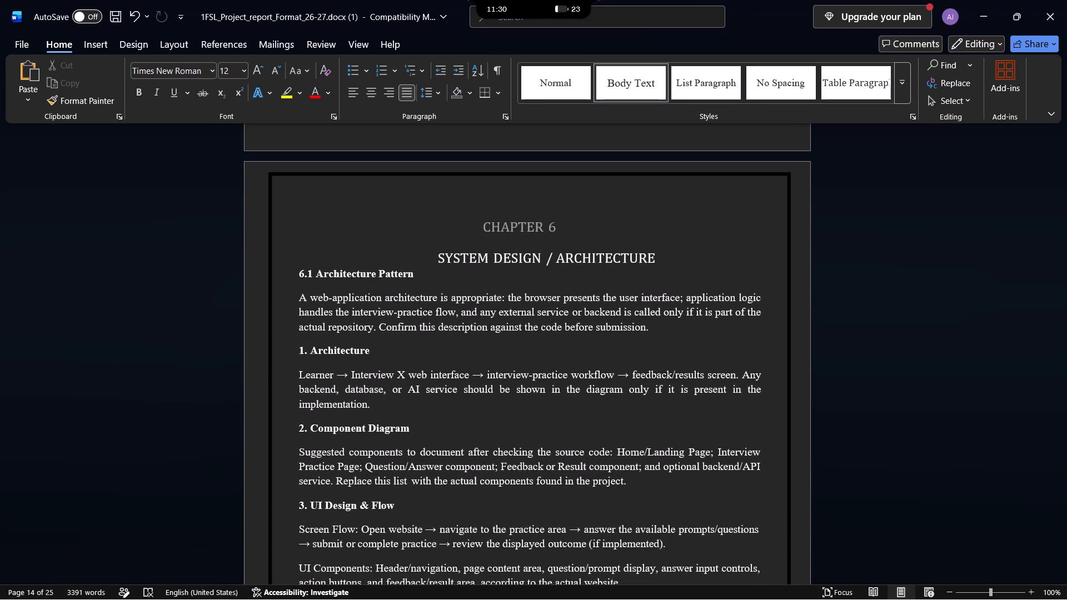
scroll(570, 330, "down", 1)
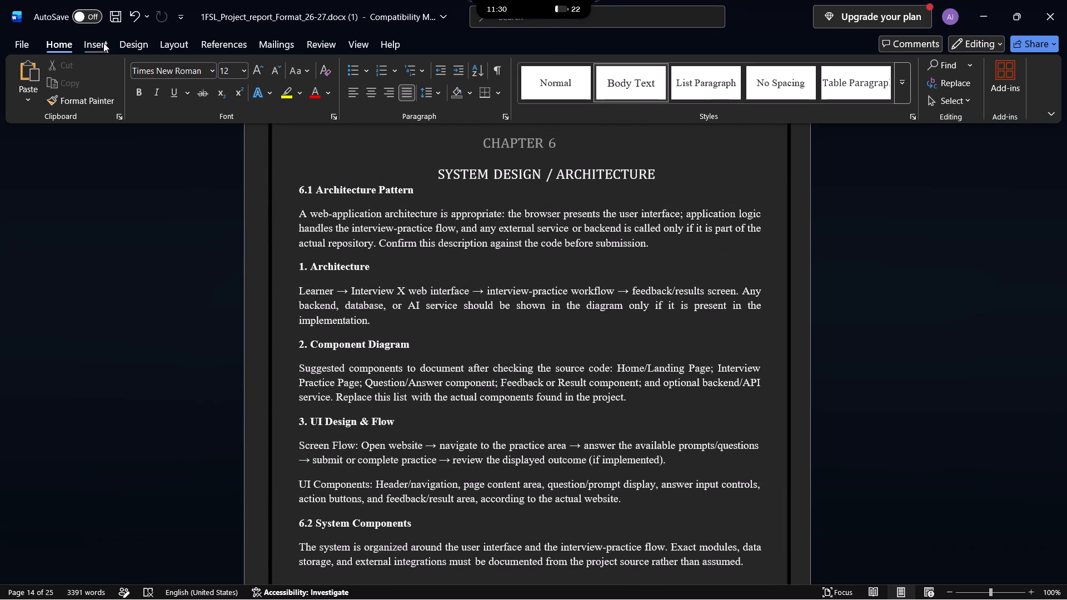
Start inserting a picture from this device and look through the Screenshots folder in Pictures for a suitable image.
left_click_drag(102, 42, 147, 97)
left_click_drag(147, 97, 156, 119)
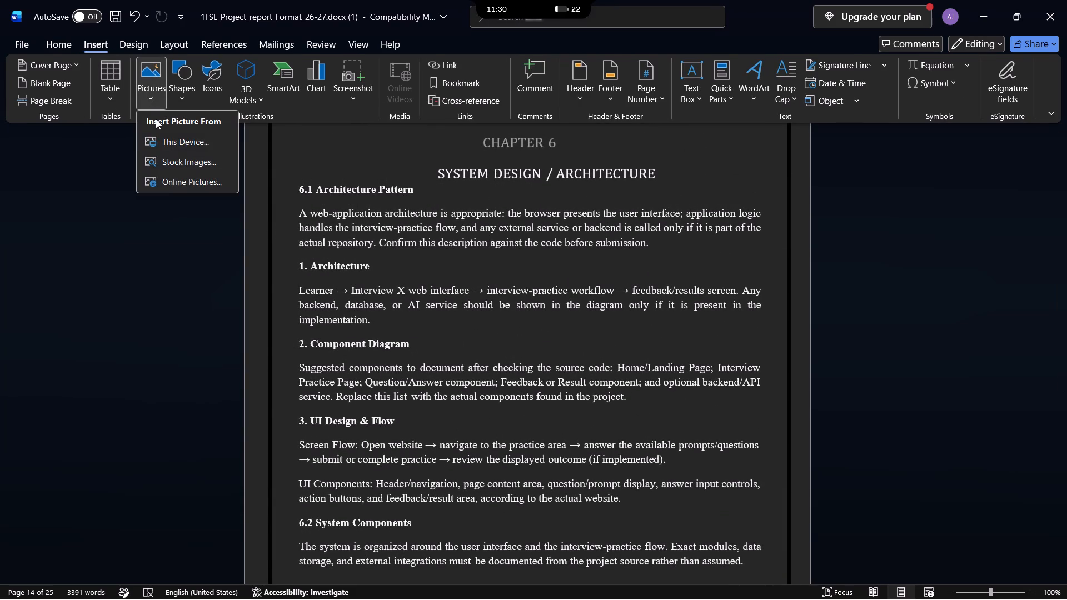
left_click_drag(156, 119, 161, 142)
left_click(161, 142)
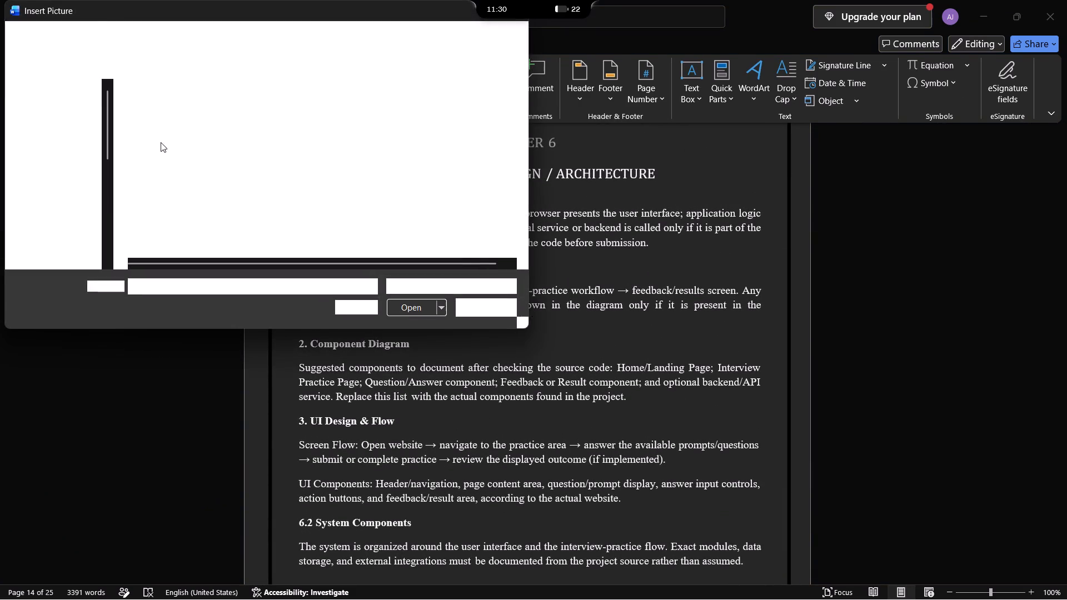
left_click(236, 144)
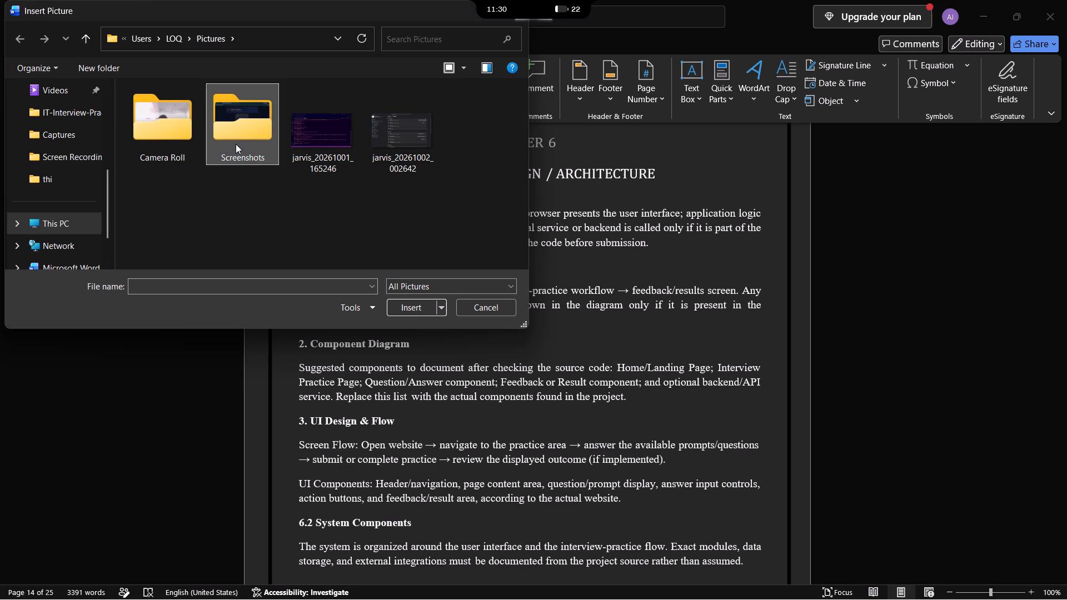
double_click(236, 144)
scroll(329, 181, "down", 1)
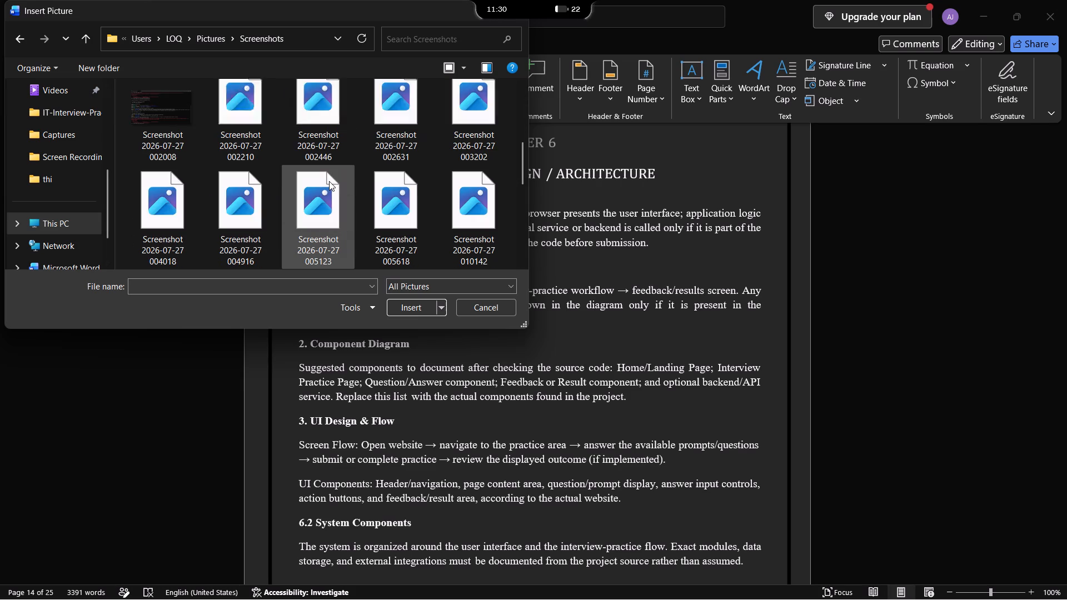
scroll(329, 181, "down", 2)
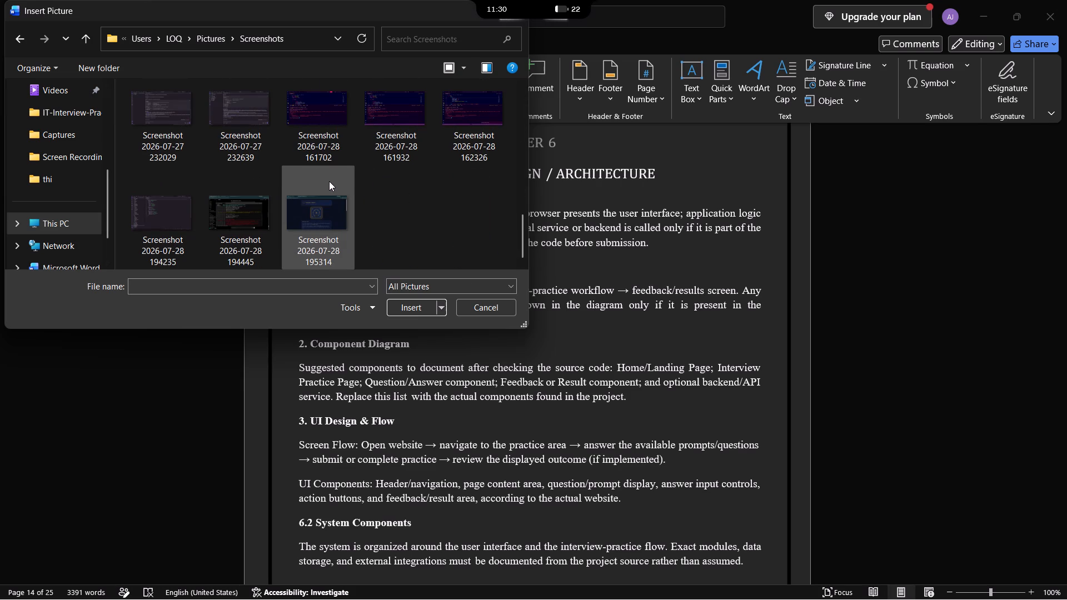
scroll(329, 181, "up", 3)
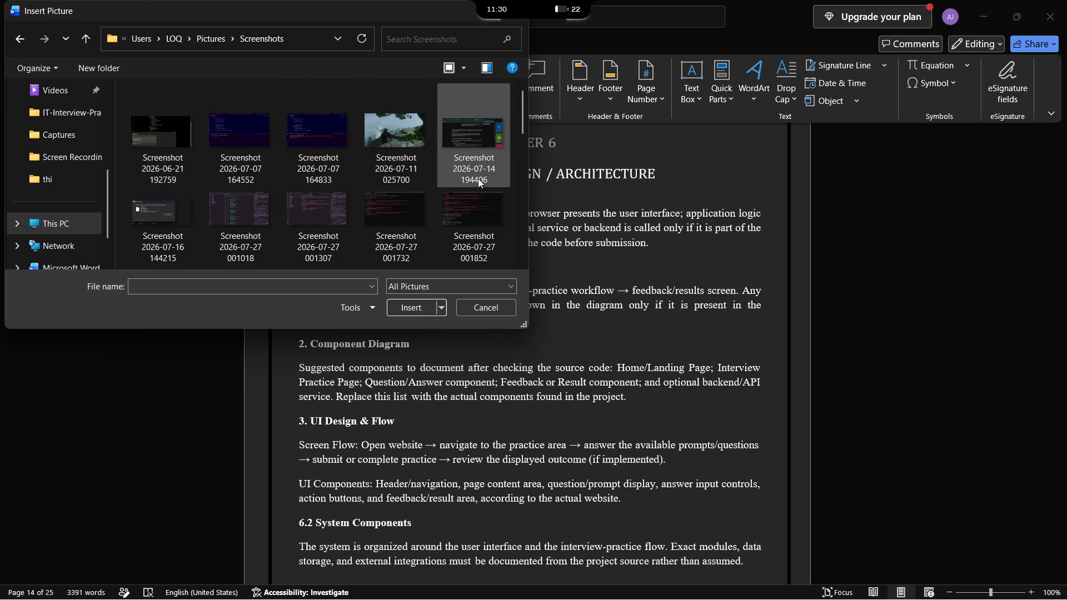
left_click(525, 263)
left_click(525, 263)
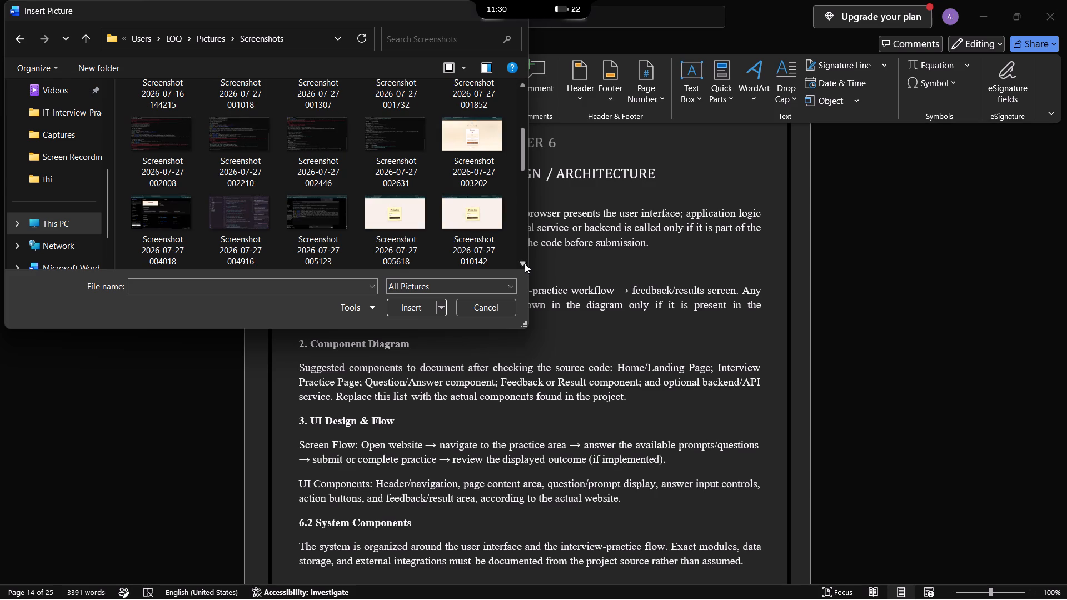
left_click(525, 263)
left_click(525, 263)
left_click(525, 263)
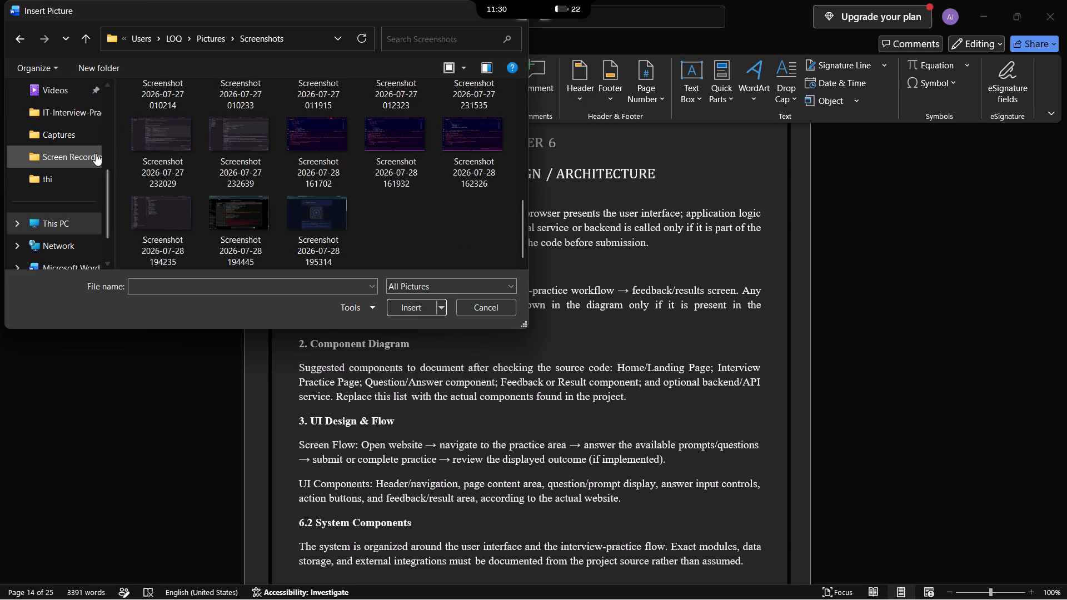
Look through the Captures folder in Videos for a suitable image to insert.
left_click(52, 141)
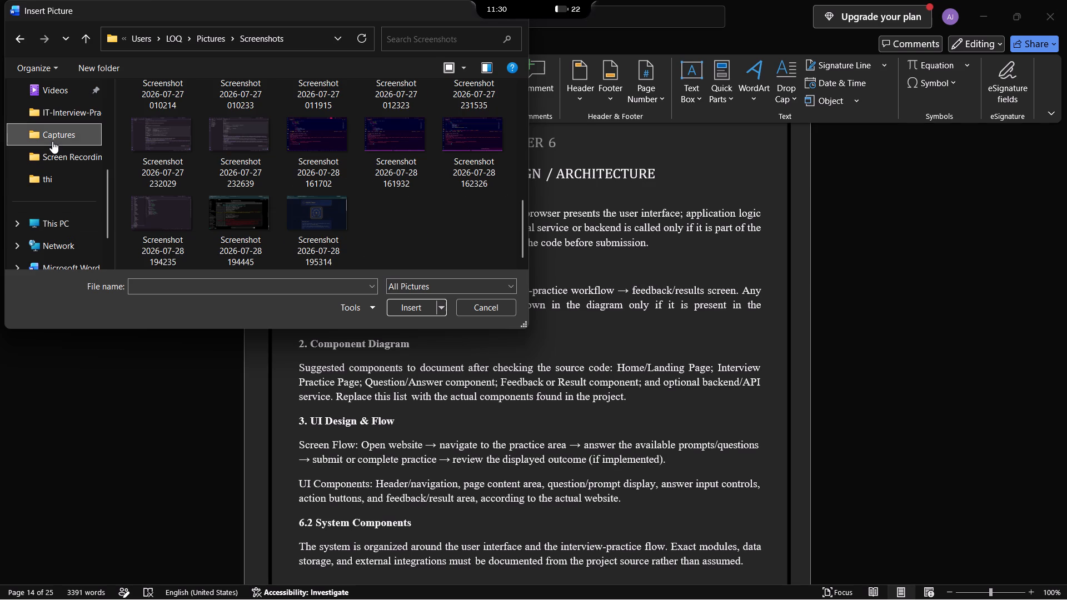
scroll(306, 192, "down", 1)
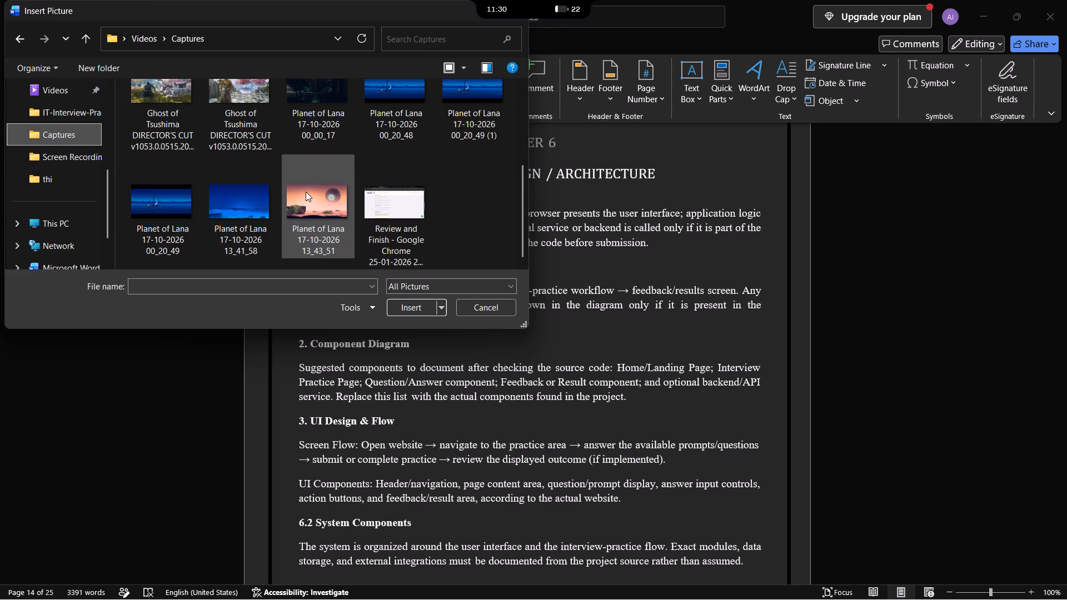
scroll(306, 192, "down", 1)
scroll(306, 192, "up", 1)
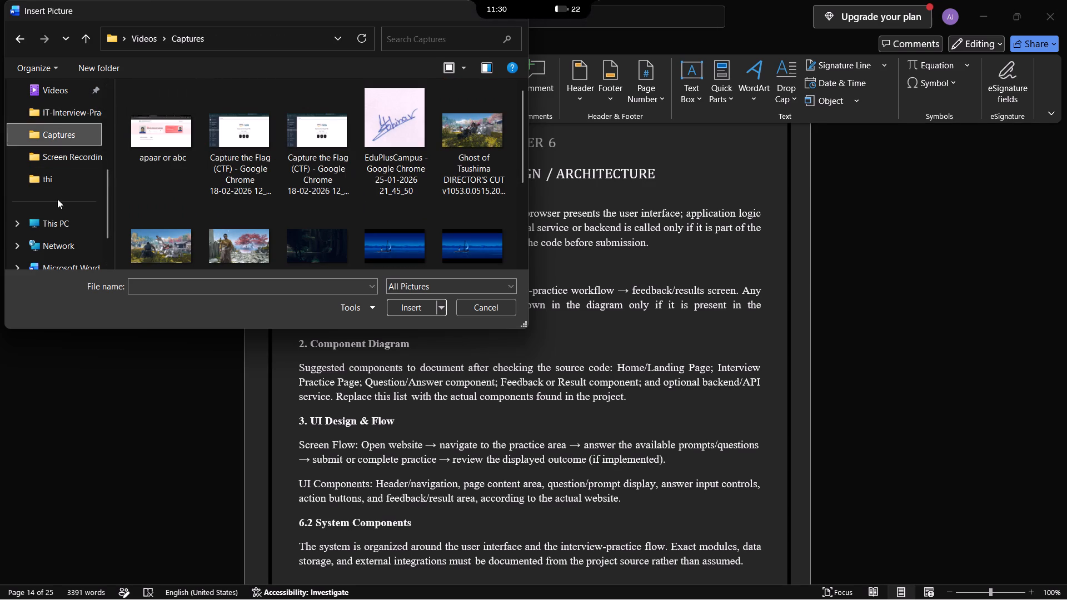
left_click_drag(51, 58, 133, 45)
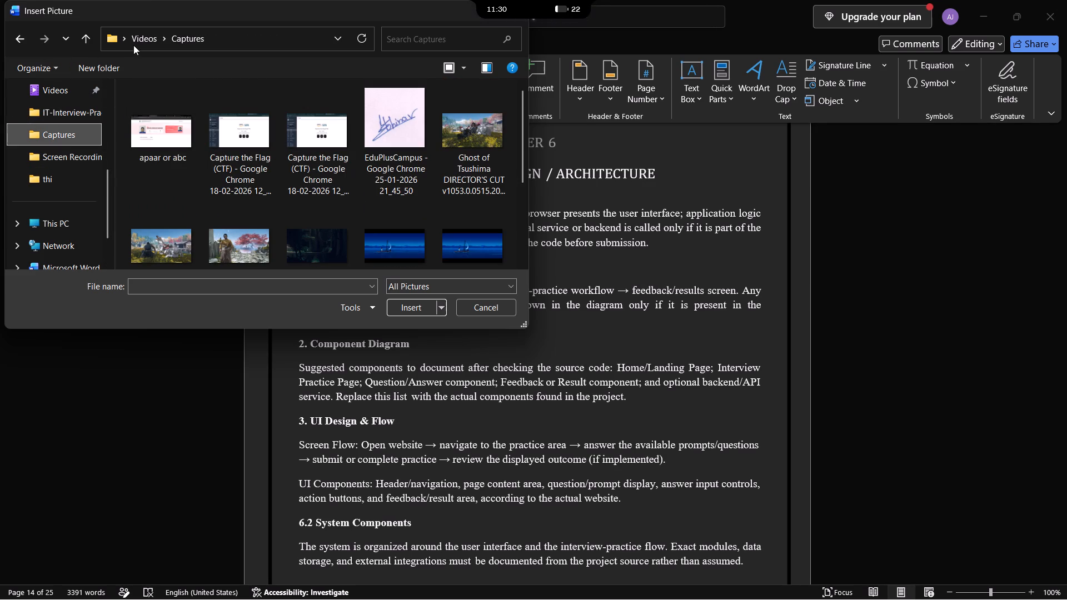
left_click_drag(133, 45, 136, 38)
left_click_drag(136, 38, 112, 35)
left_click_drag(117, 38, 124, 41)
left_click(124, 41)
left_click_drag(136, 66, 69, 22)
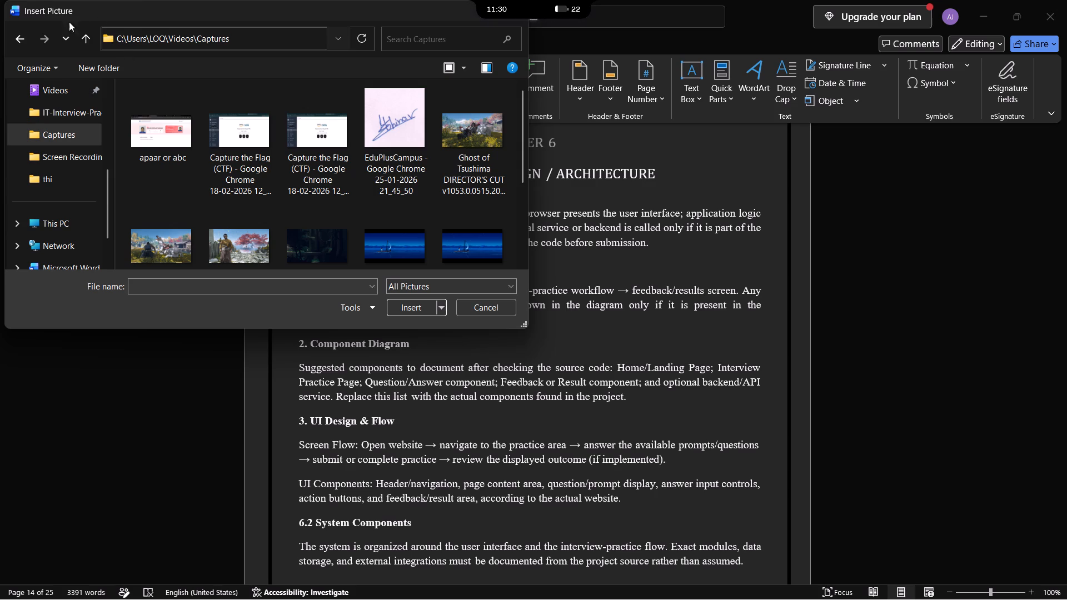
left_click_drag(69, 22, 14, 36)
left_click(14, 36)
left_click(14, 36)
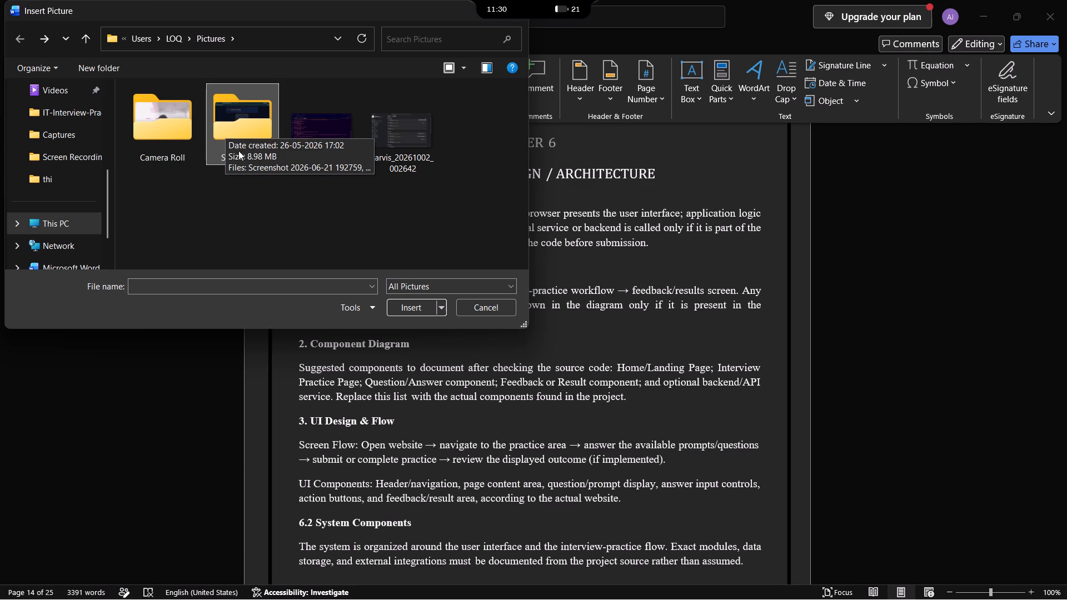
left_click(68, 140)
scroll(224, 154, "down", 1)
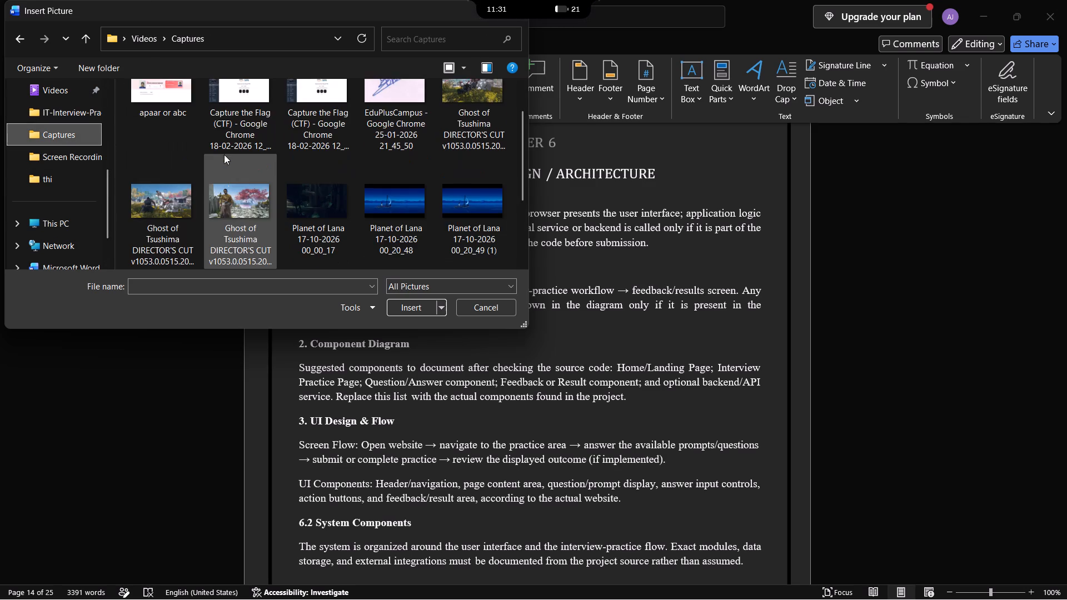
scroll(224, 154, "down", 1)
scroll(224, 154, "up", 2)
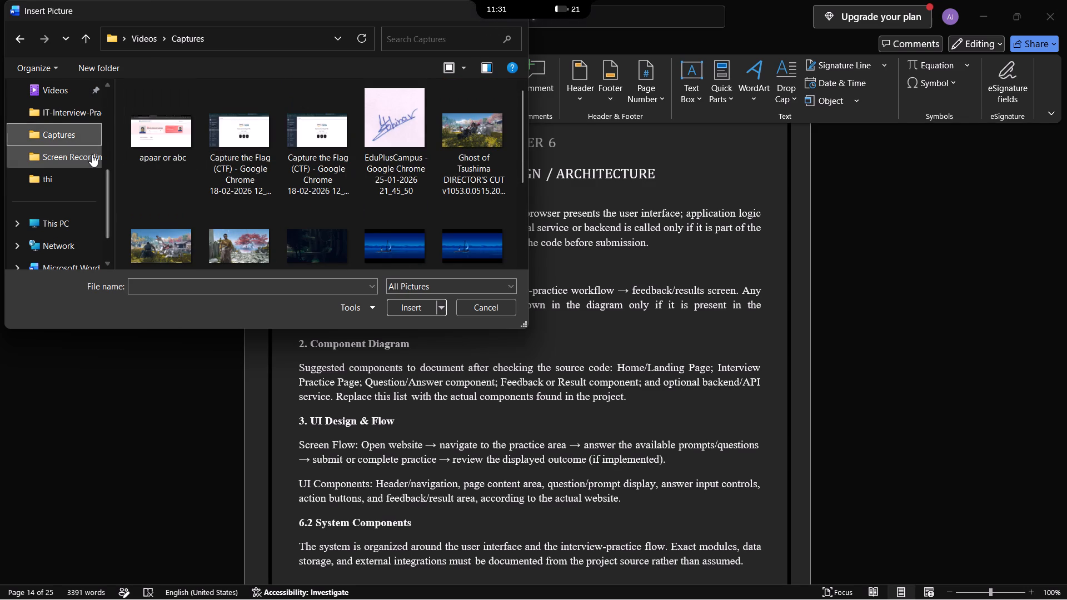
Look through the Gallery screenshots for a suitable image, and leave picture insertion without adding one.
scroll(92, 154, "up", 1)
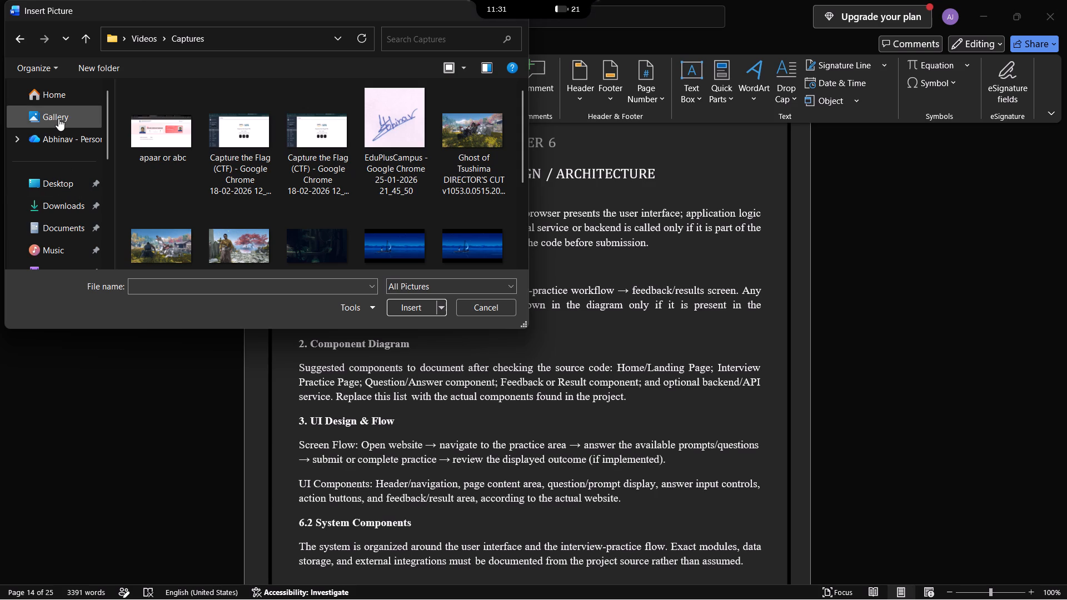
left_click(58, 118)
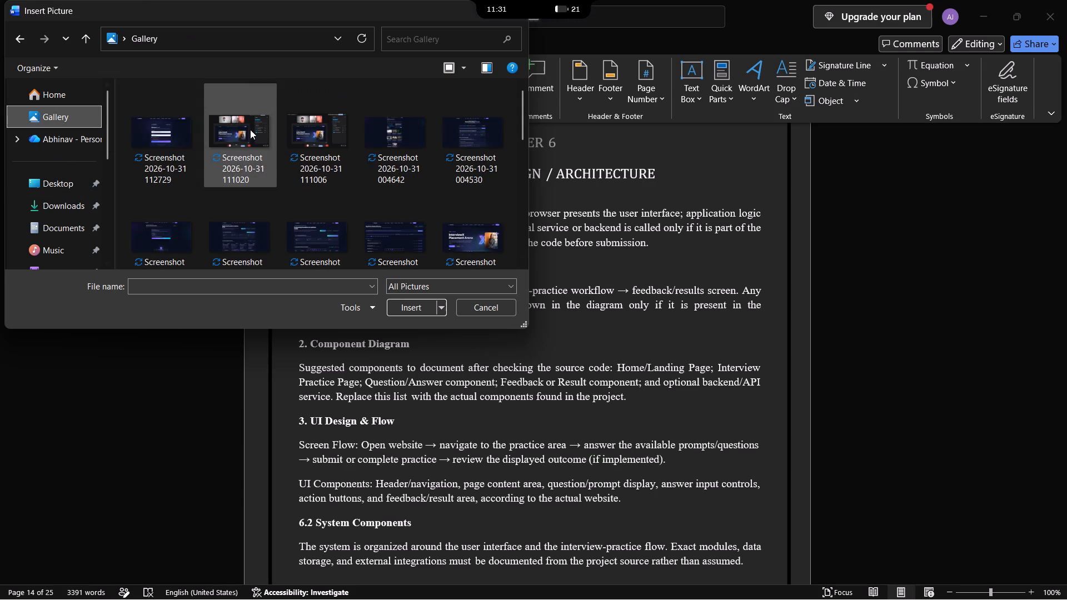
scroll(250, 129, "right", 1)
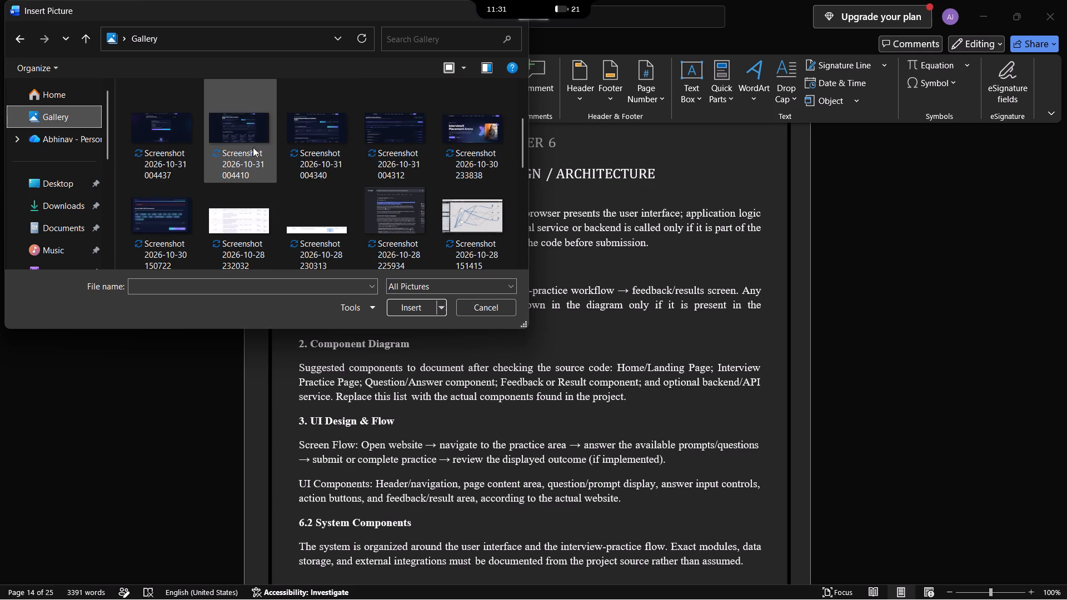
scroll(205, 160, "up", 1)
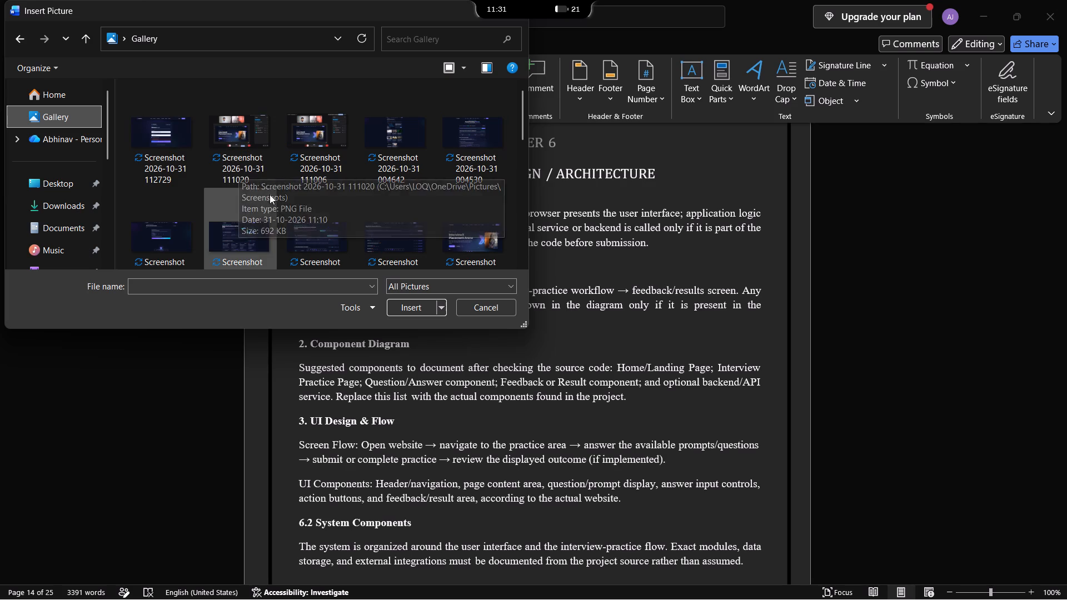
scroll(252, 212, "down", 1)
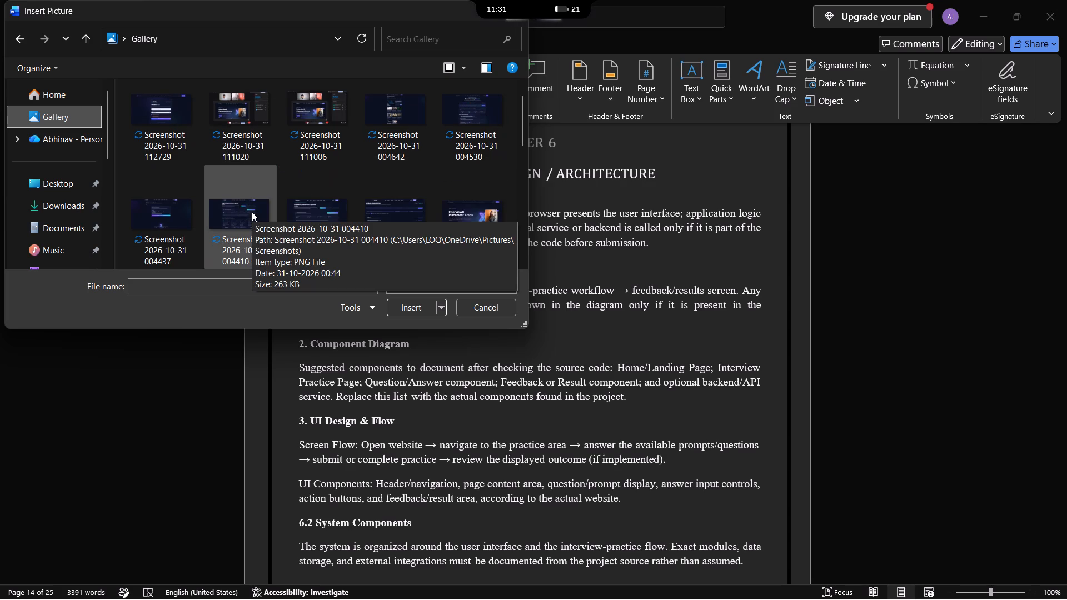
scroll(252, 212, "down", 1)
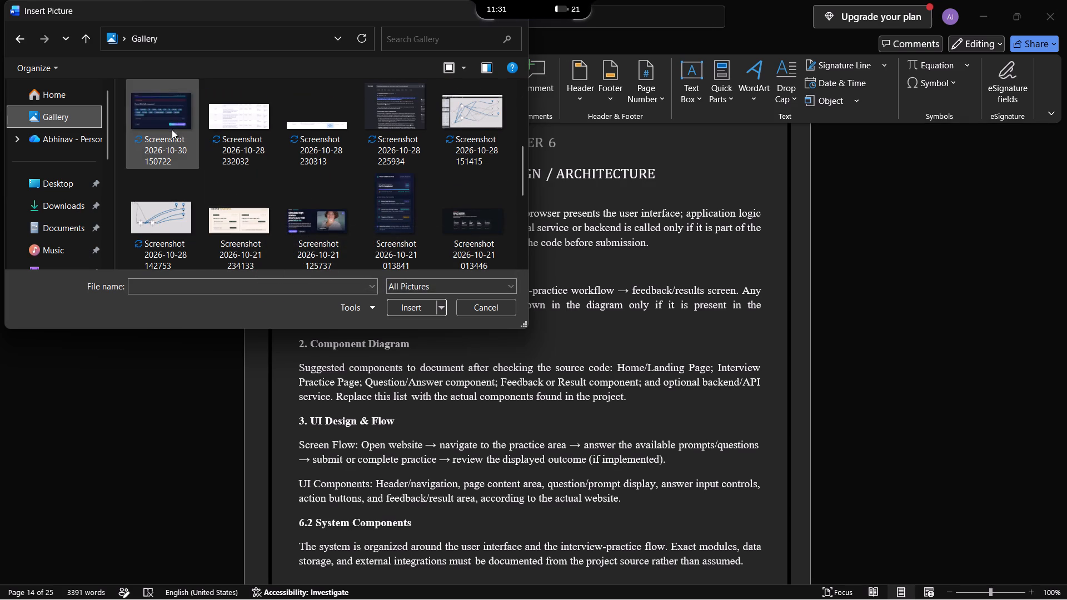
scroll(335, 214, "down", 2)
scroll(335, 214, "up", 1)
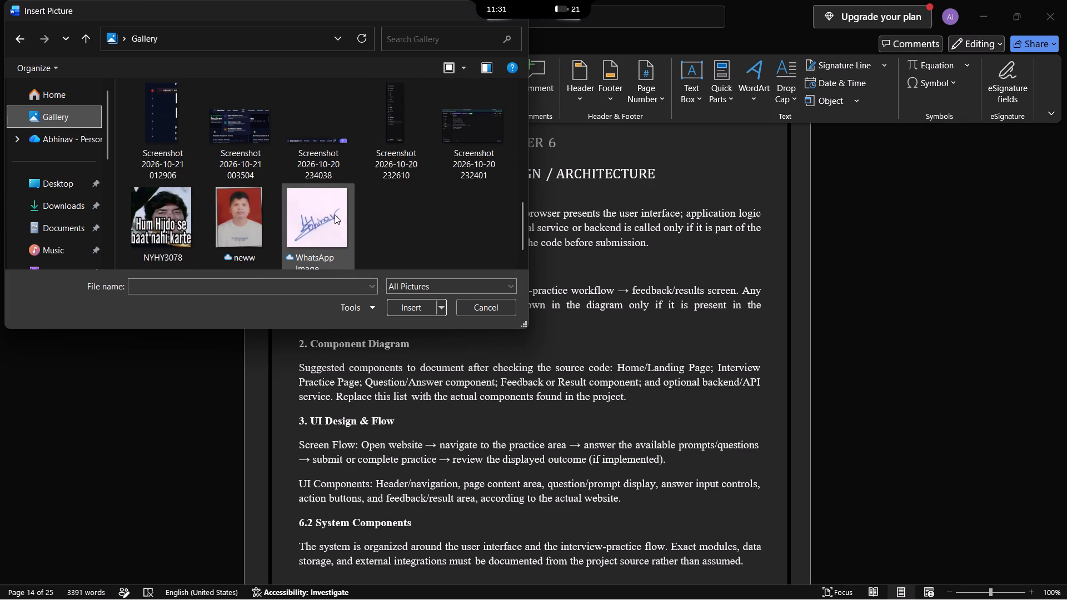
scroll(335, 214, "up", 1)
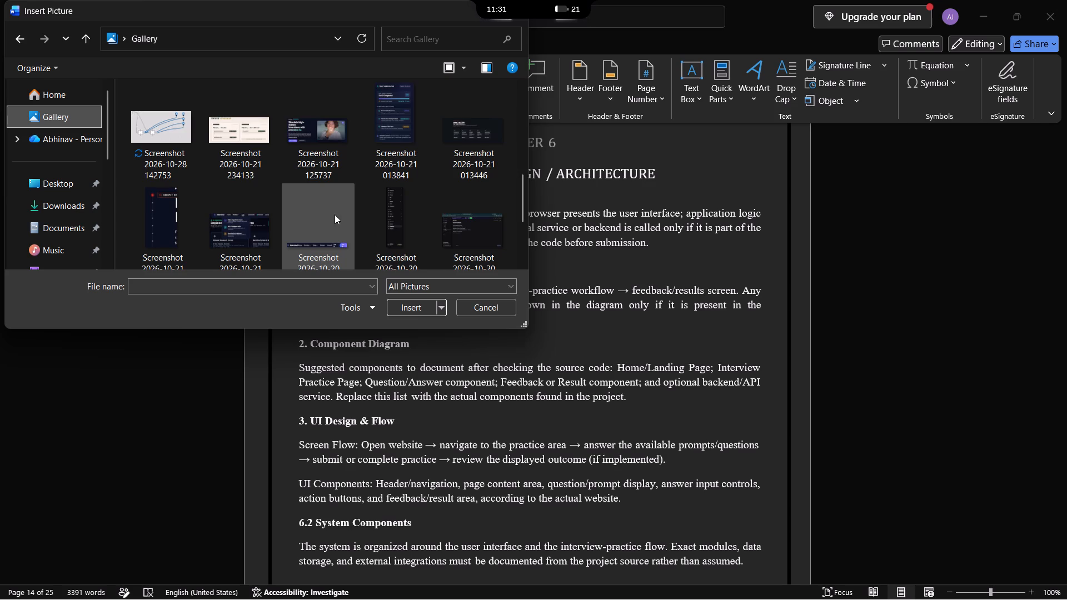
scroll(335, 214, "up", 2)
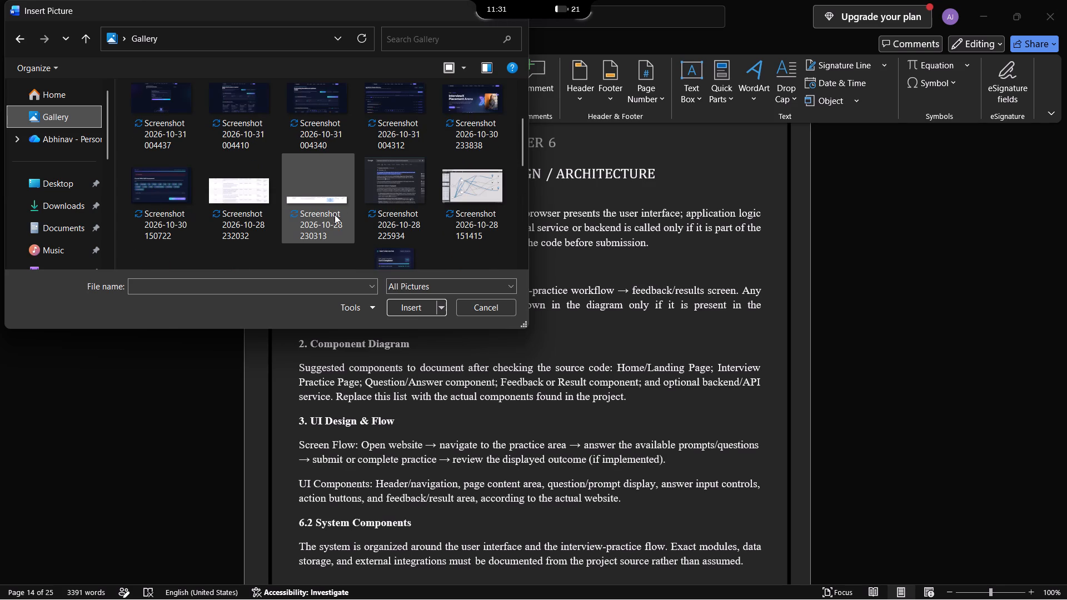
right_click(335, 214)
scroll(335, 214, "up", 1)
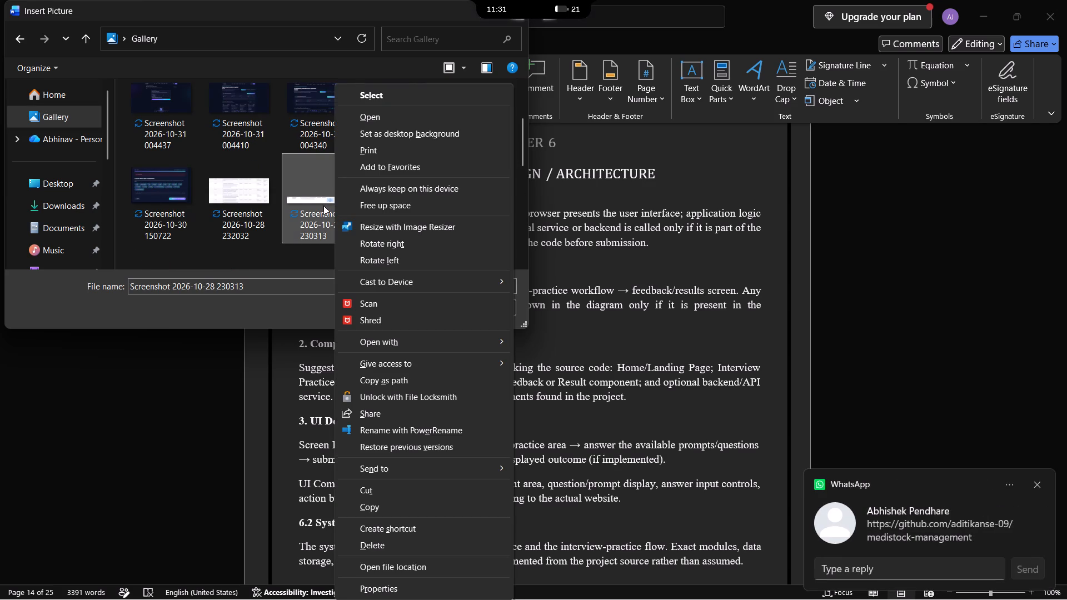
left_click(305, 158)
scroll(305, 158, "up", 1)
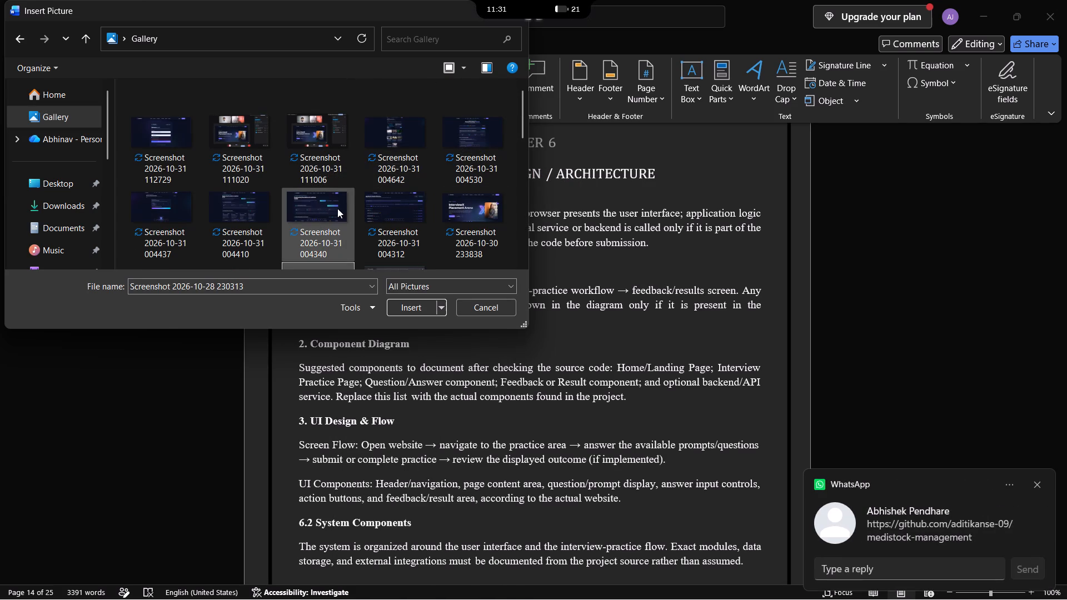
scroll(210, 157, "up", 1)
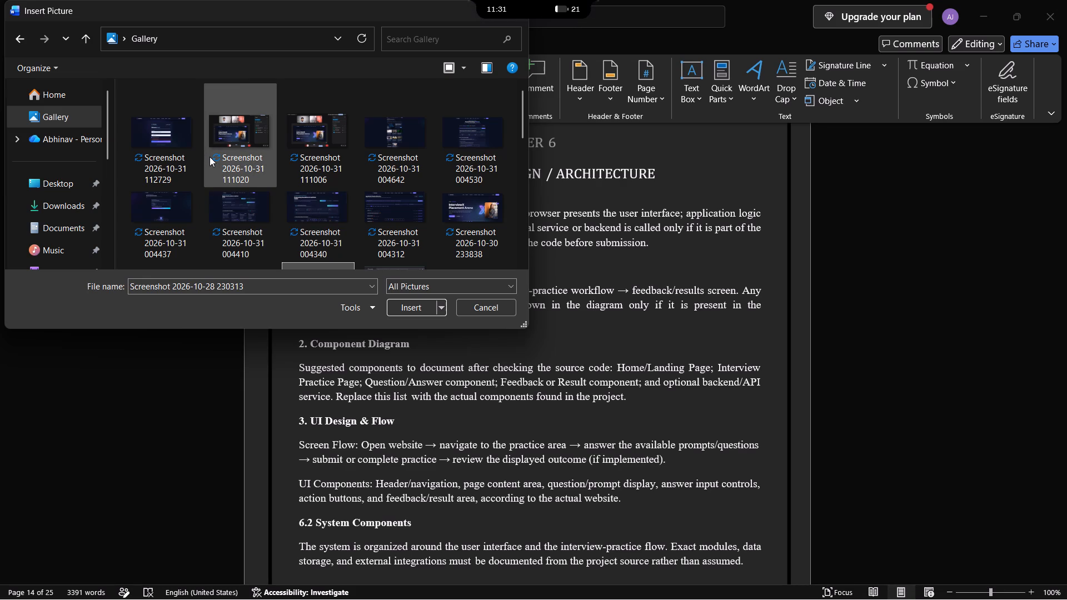
scroll(279, 181, "down", 2)
left_click_drag(563, 249, 481, 307)
left_click_drag(481, 307, 481, 331)
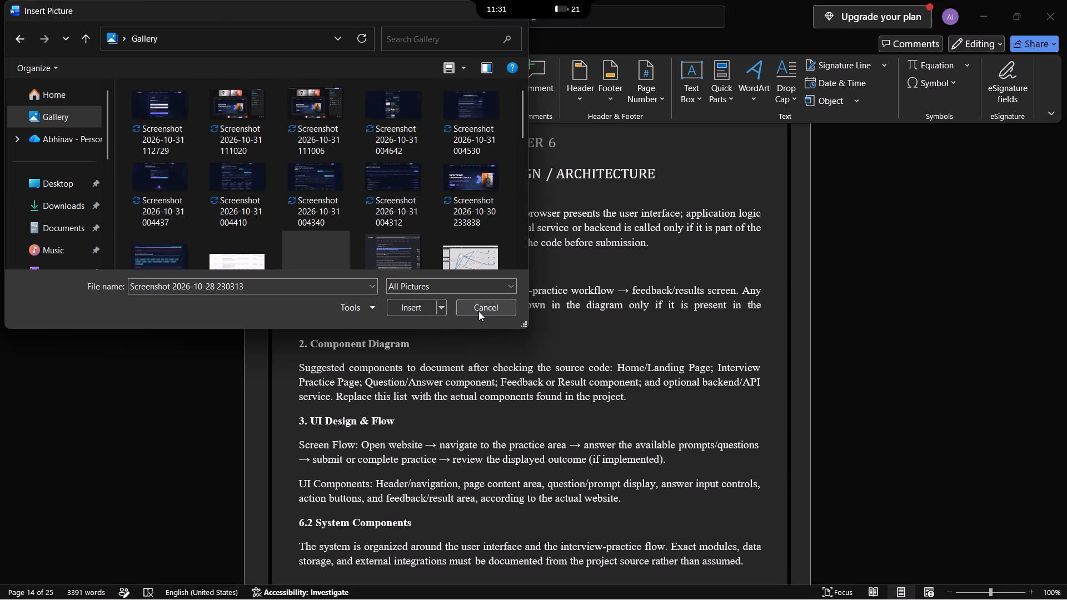
left_click(478, 311)
Look over the report from Chapter 5 Requirement Gathering to the 10.2 Test Results table, and return to Chapter 8 User Interface Design.
scroll(476, 358, "down", 2)
scroll(476, 358, "up", 1)
scroll(476, 358, "down", 1)
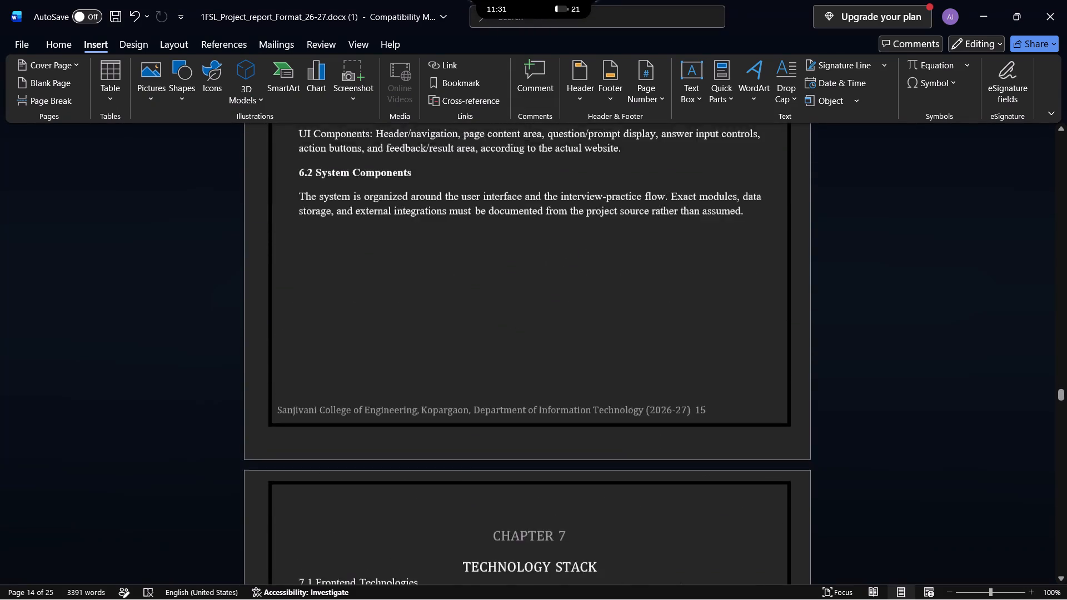
scroll(476, 358, "down", 1)
scroll(476, 358, "up", 2)
scroll(476, 358, "down", 1)
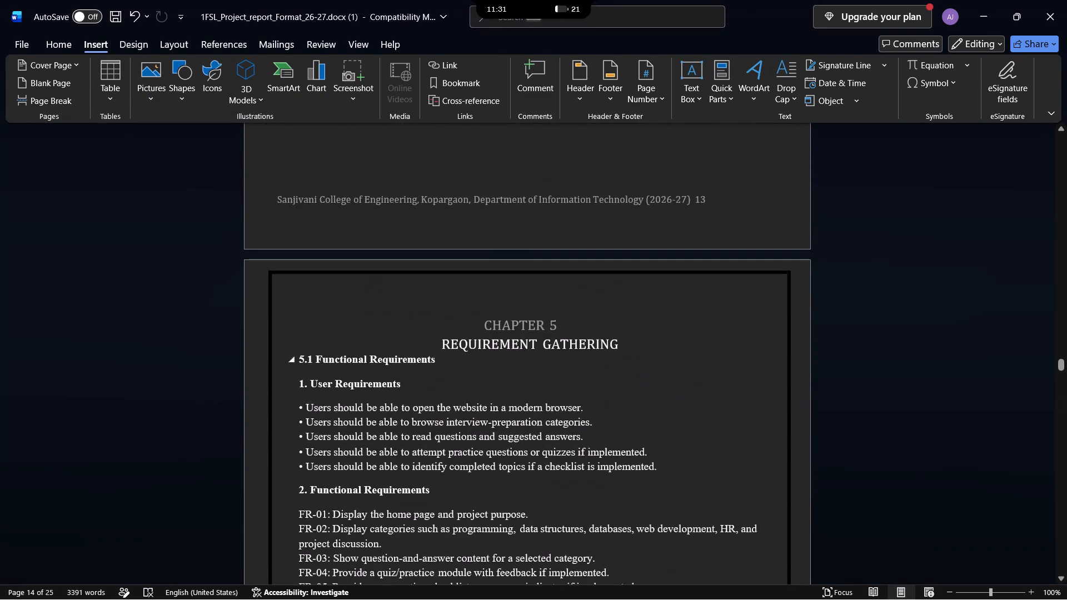
scroll(476, 358, "down", 1)
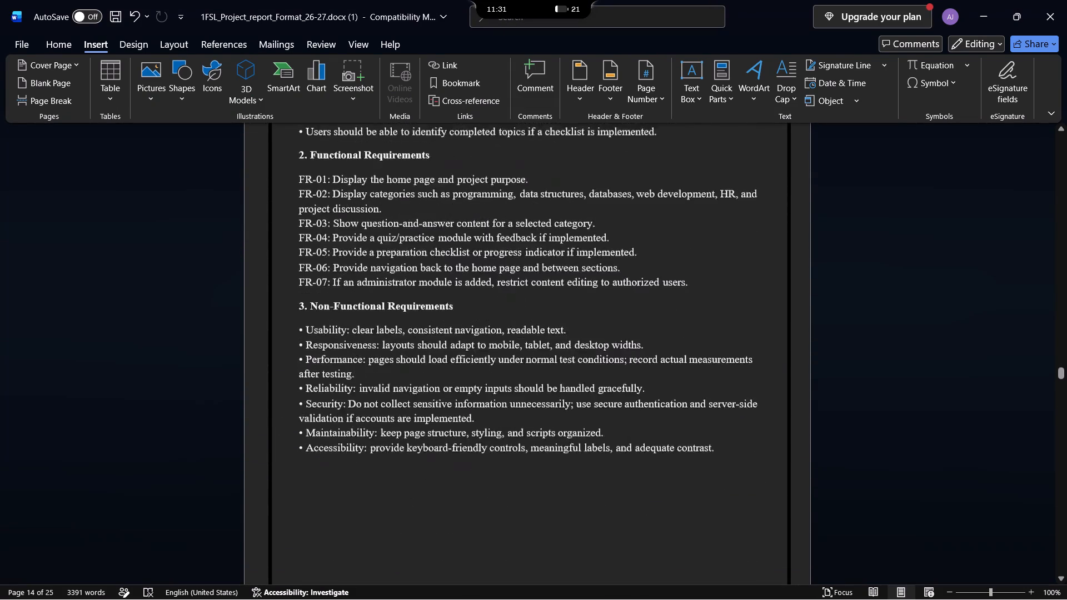
scroll(476, 358, "down", 1)
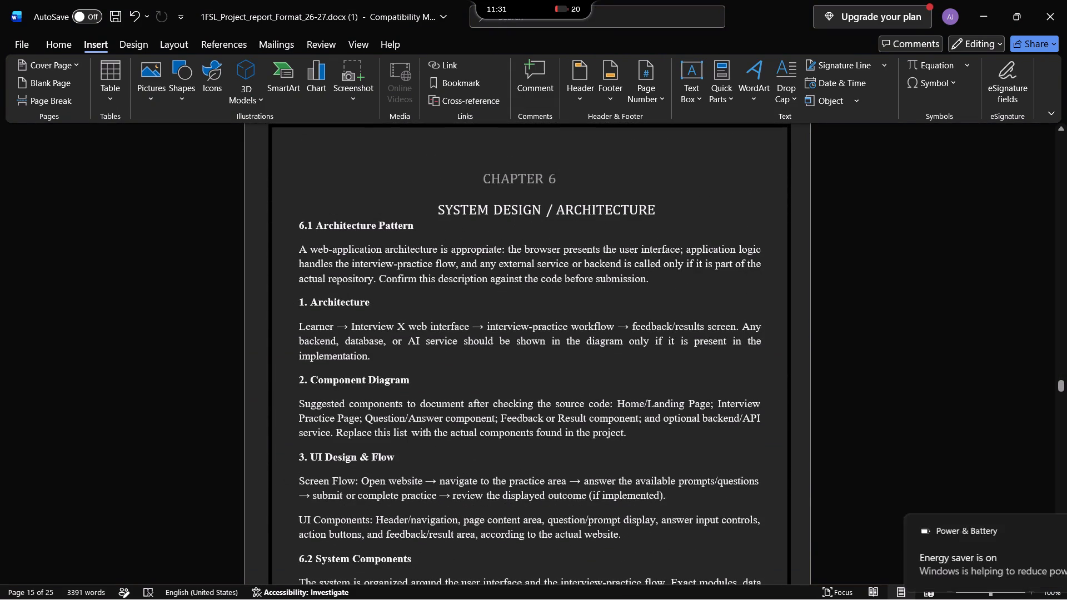
scroll(427, 321, "down", 3)
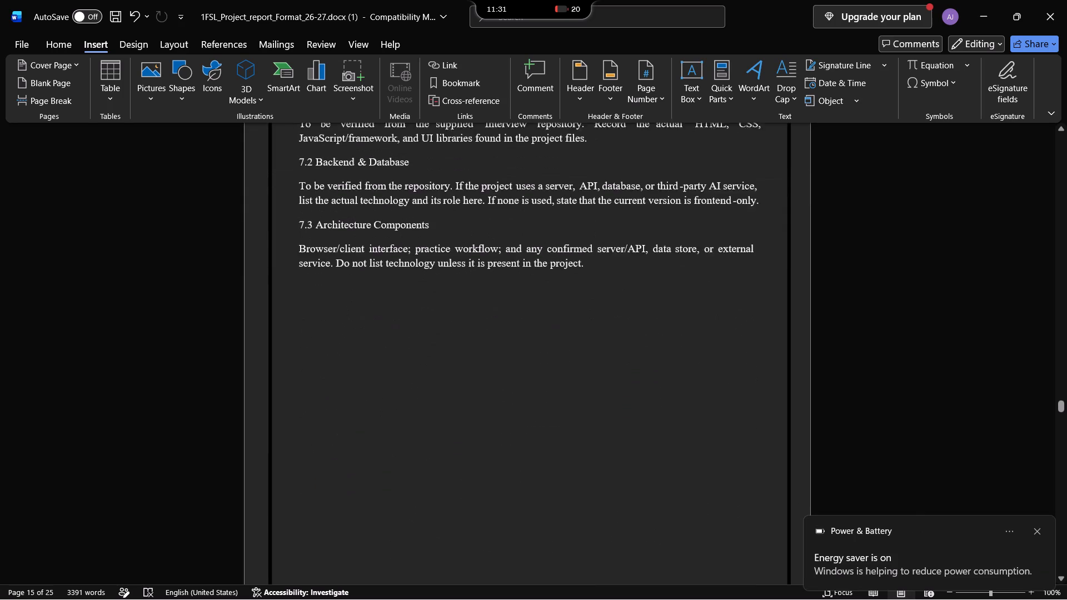
scroll(427, 321, "down", 1)
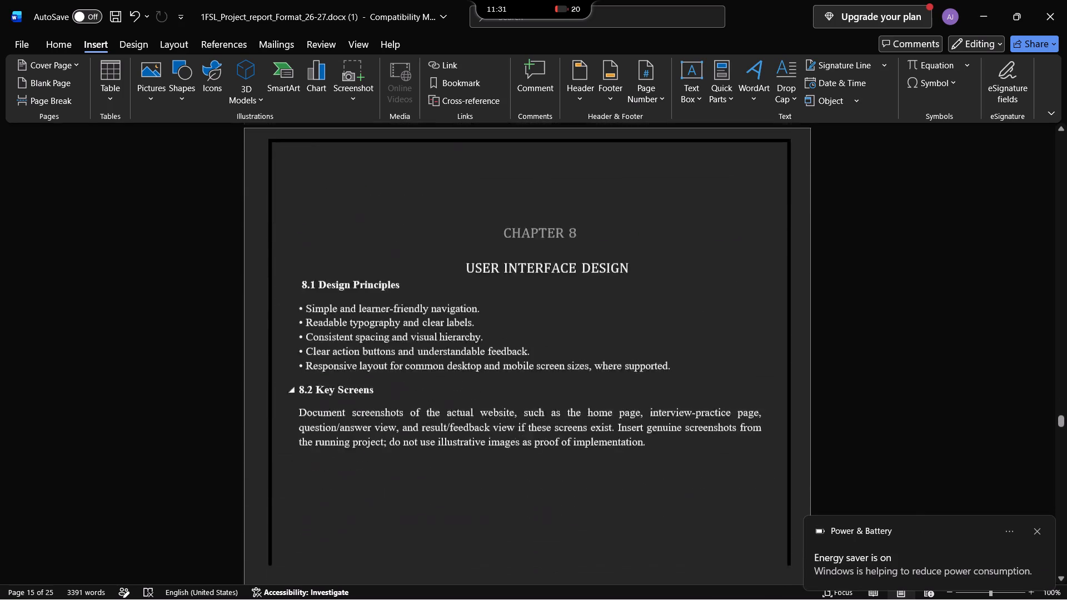
scroll(427, 321, "down", 2)
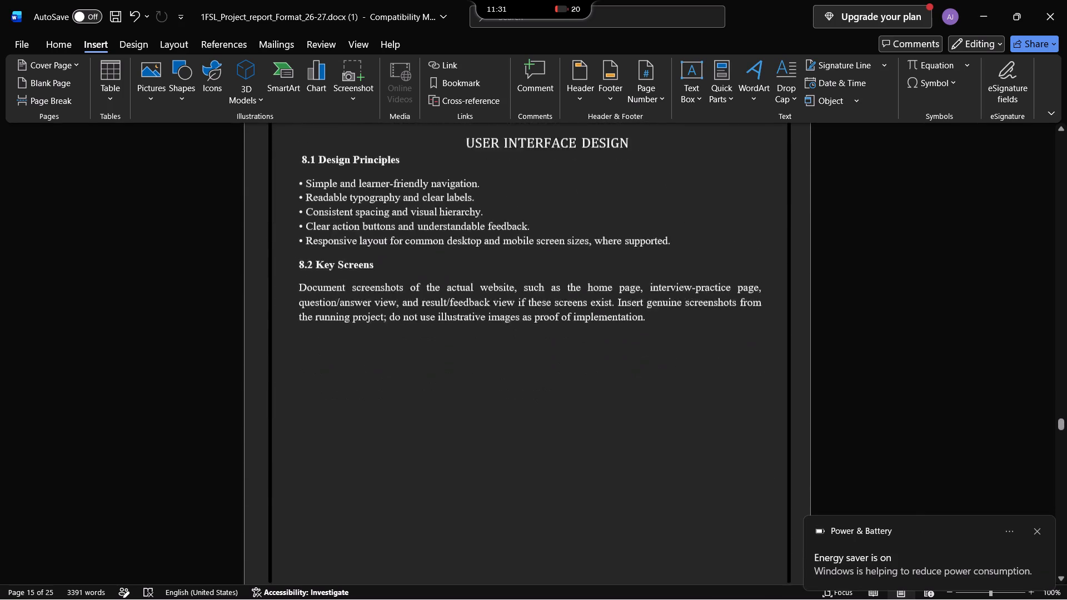
scroll(427, 321, "down", 2)
scroll(427, 321, "up", 2)
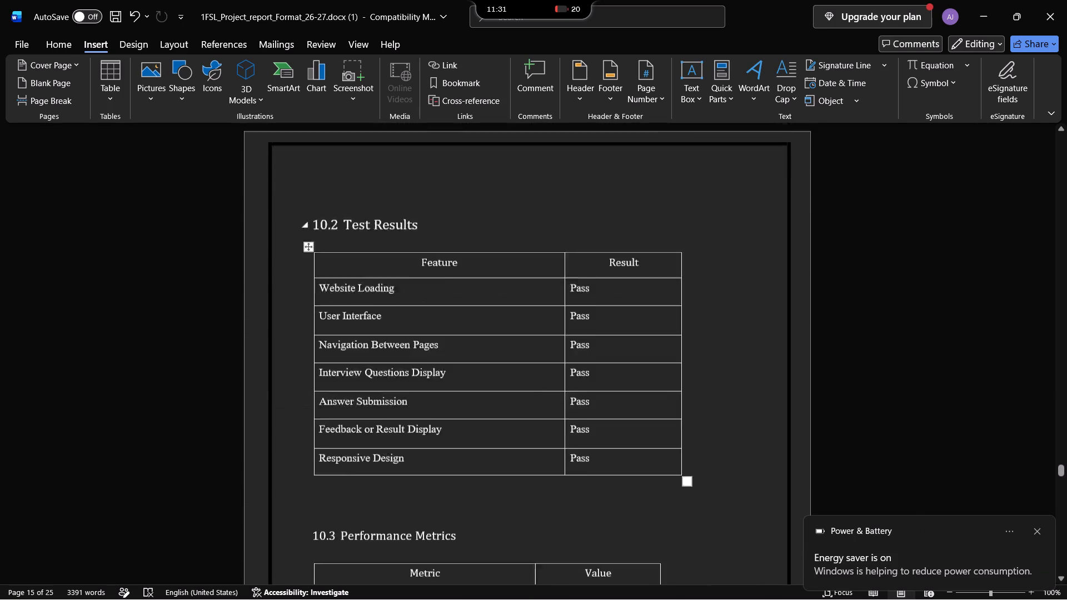
scroll(427, 321, "up", 4)
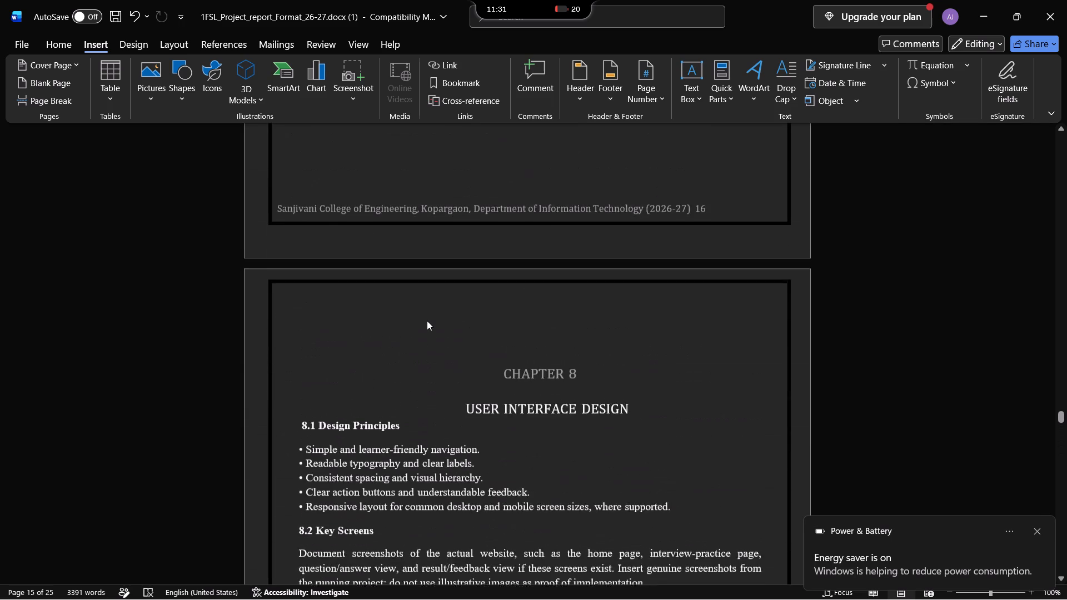
scroll(427, 321, "down", 2)
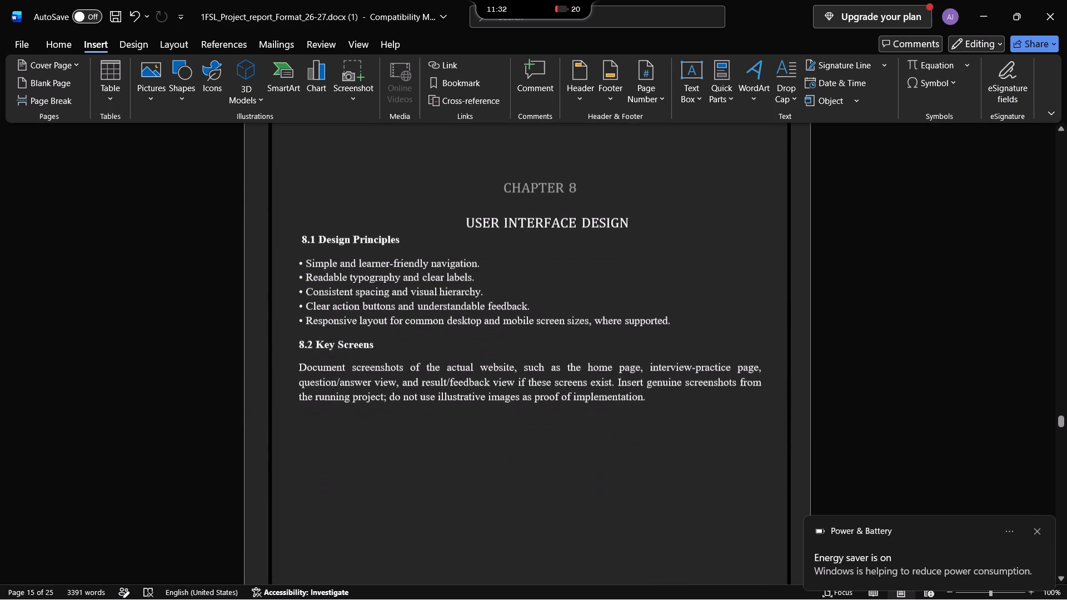
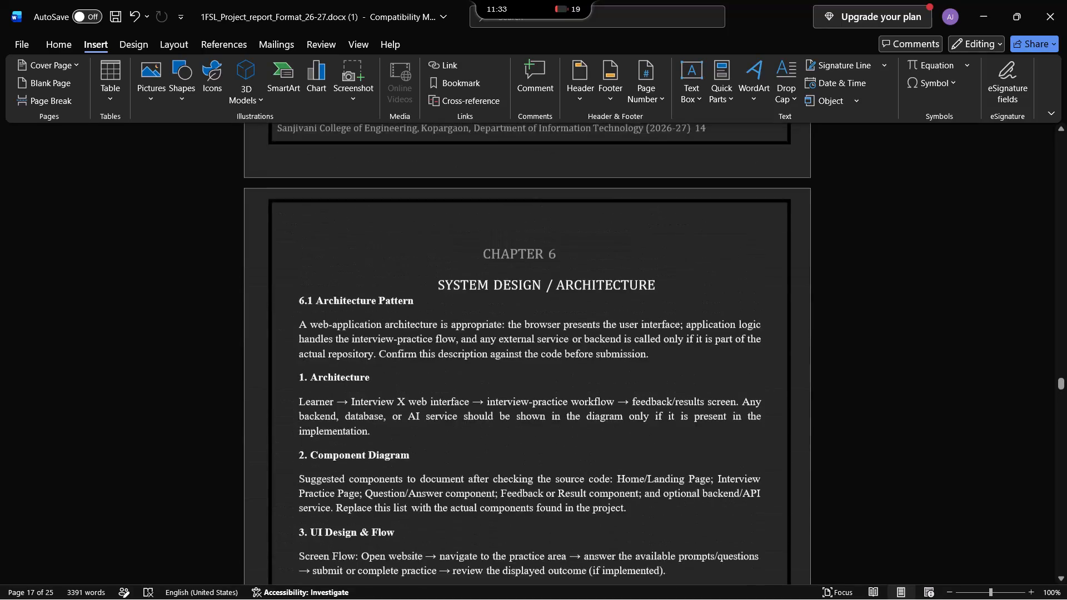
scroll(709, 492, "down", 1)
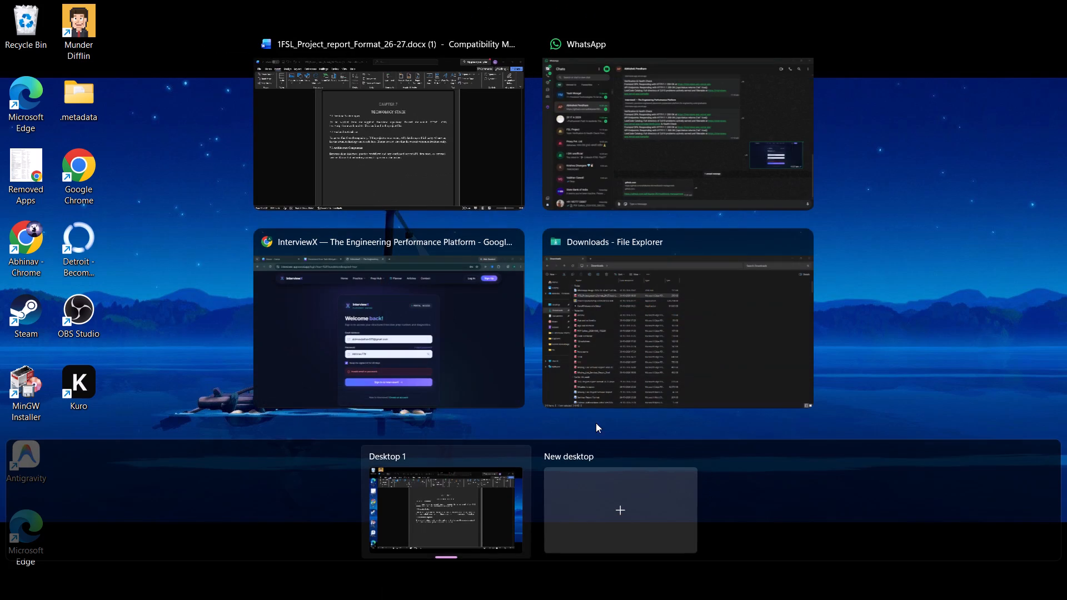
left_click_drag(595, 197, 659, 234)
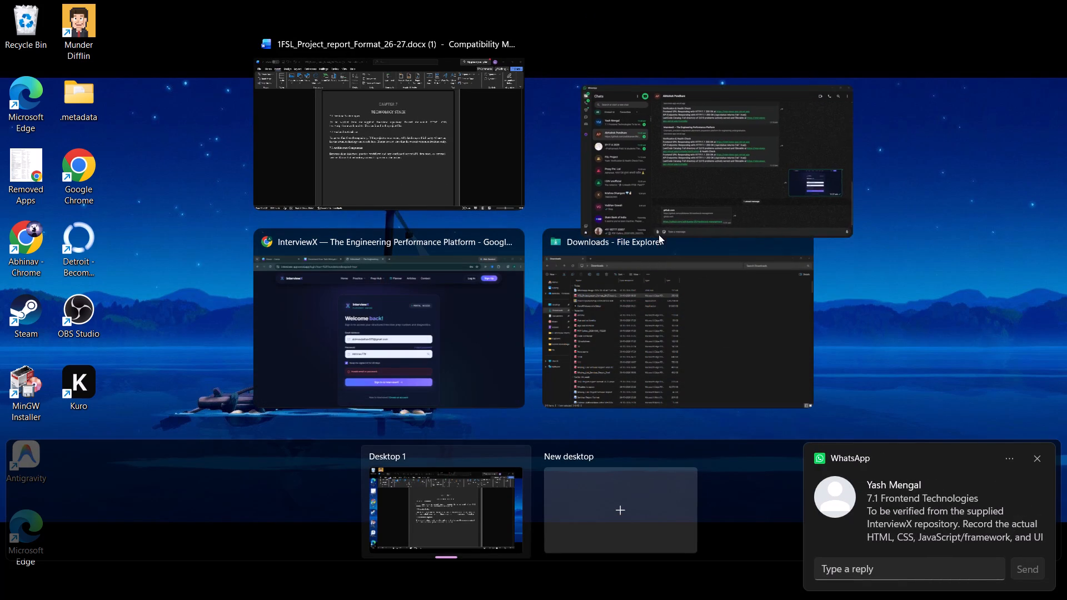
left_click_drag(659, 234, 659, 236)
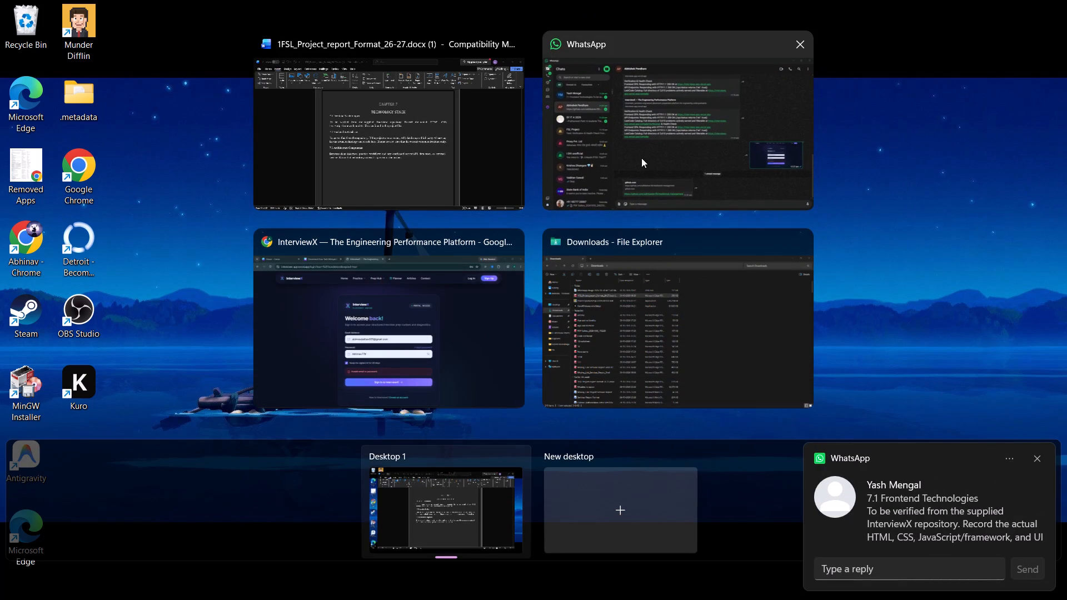
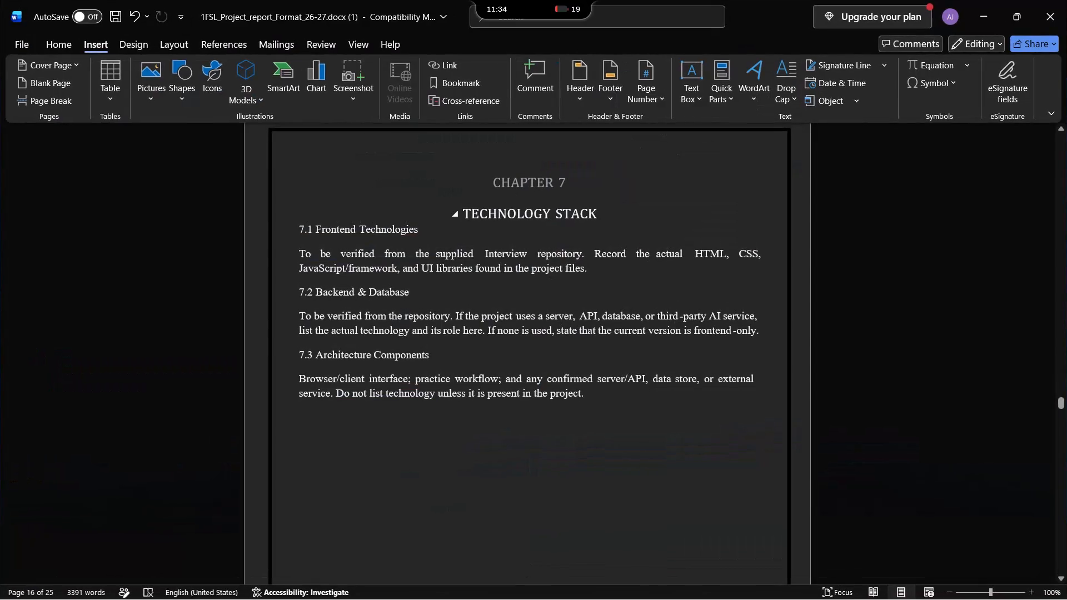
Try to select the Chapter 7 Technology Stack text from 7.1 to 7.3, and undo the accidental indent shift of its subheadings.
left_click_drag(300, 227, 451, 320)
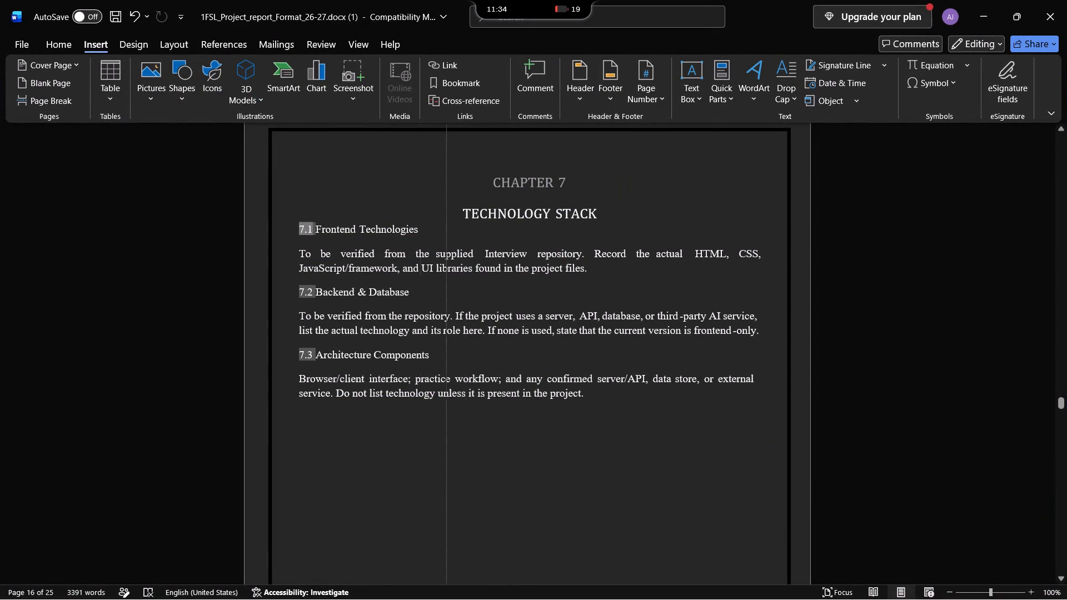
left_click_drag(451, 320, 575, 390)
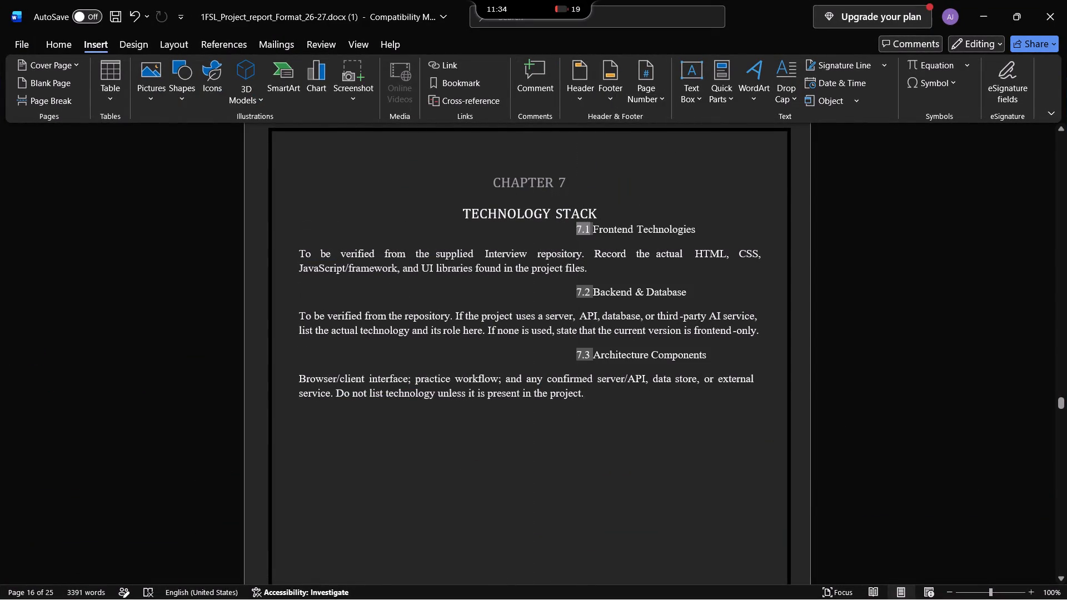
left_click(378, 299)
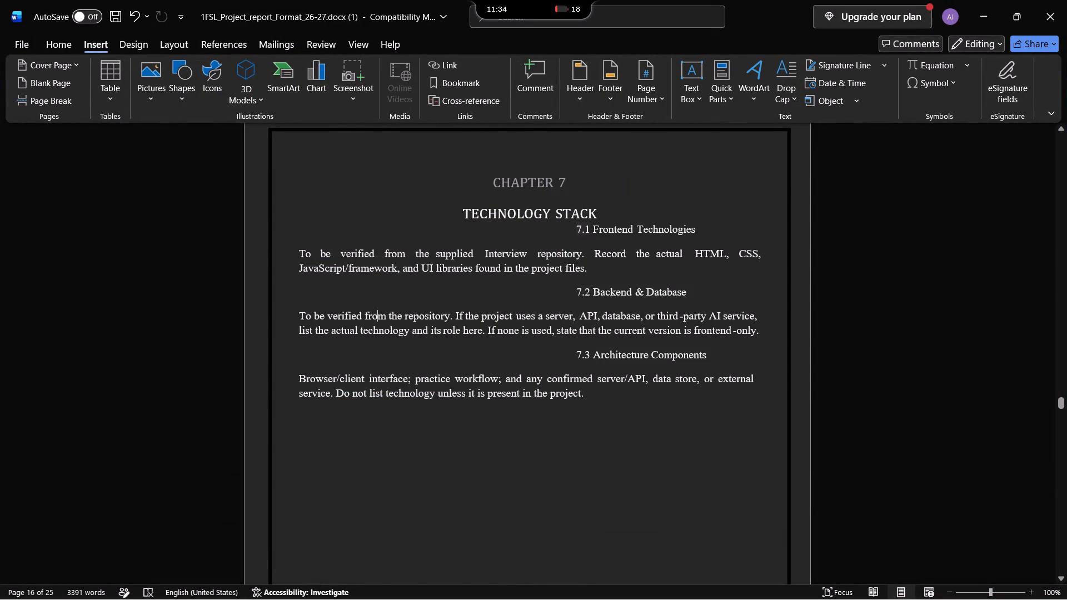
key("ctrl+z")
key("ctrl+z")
Replace the Chapter 7 Technology Stack body, from 7.1 Frontend Technologies through the 7.3 Architecture Components paragraph, with the copied text.
left_click_drag(571, 229, 615, 348)
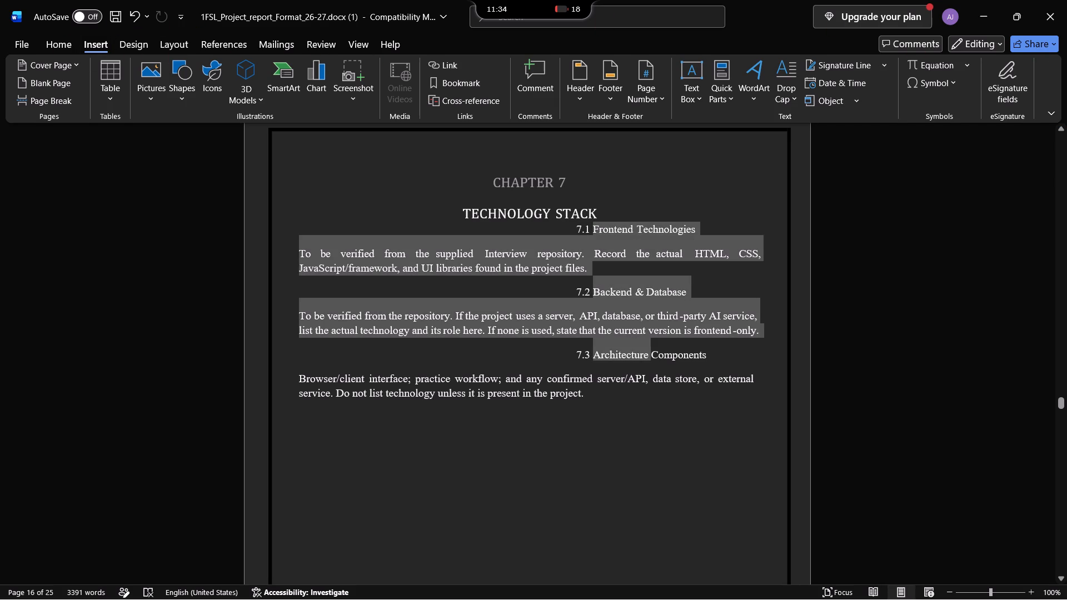
left_click_drag(615, 348, 621, 392)
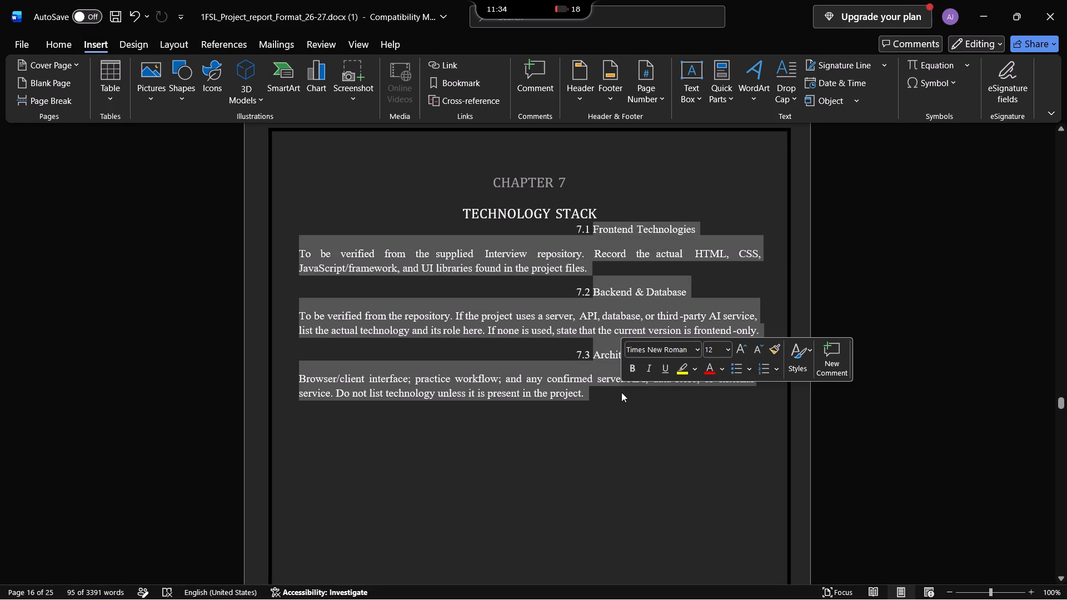
key("ctrl+v")
Make the 7.1 Frontend Technologies, 7.2 Backend & Database and 7.3 Architecture Components headings bold in the pasted Chapter 7 text.
scroll(608, 379, "up", 2)
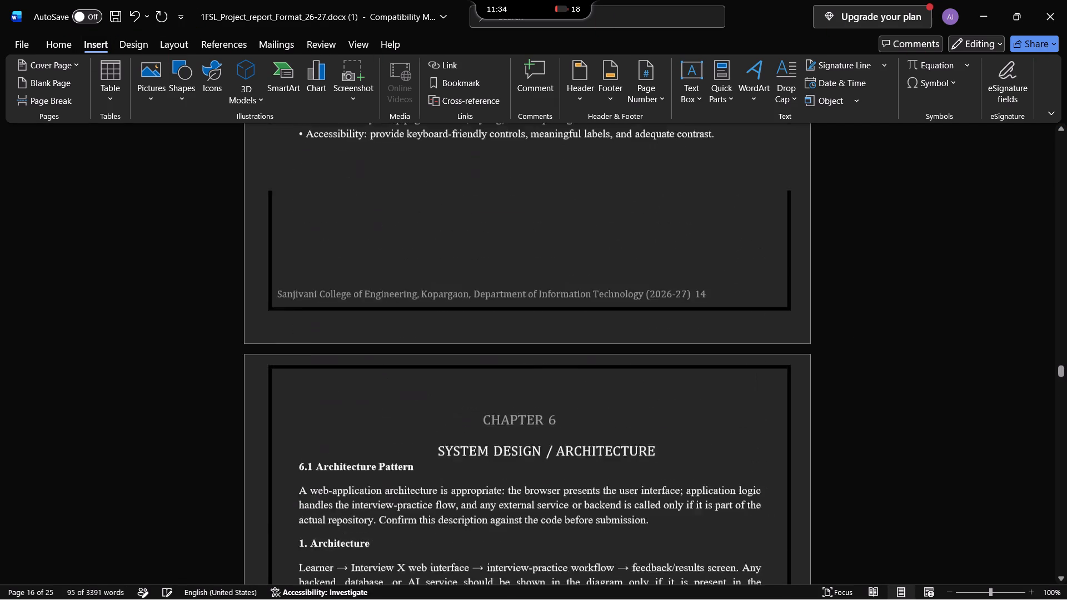
scroll(608, 379, "down", 1)
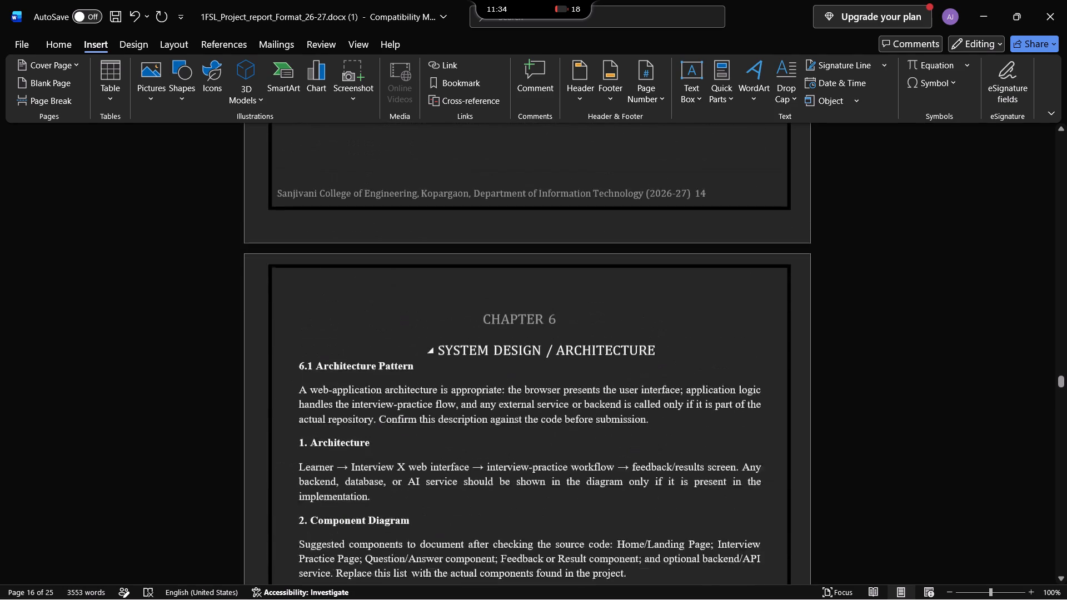
scroll(608, 379, "down", 3)
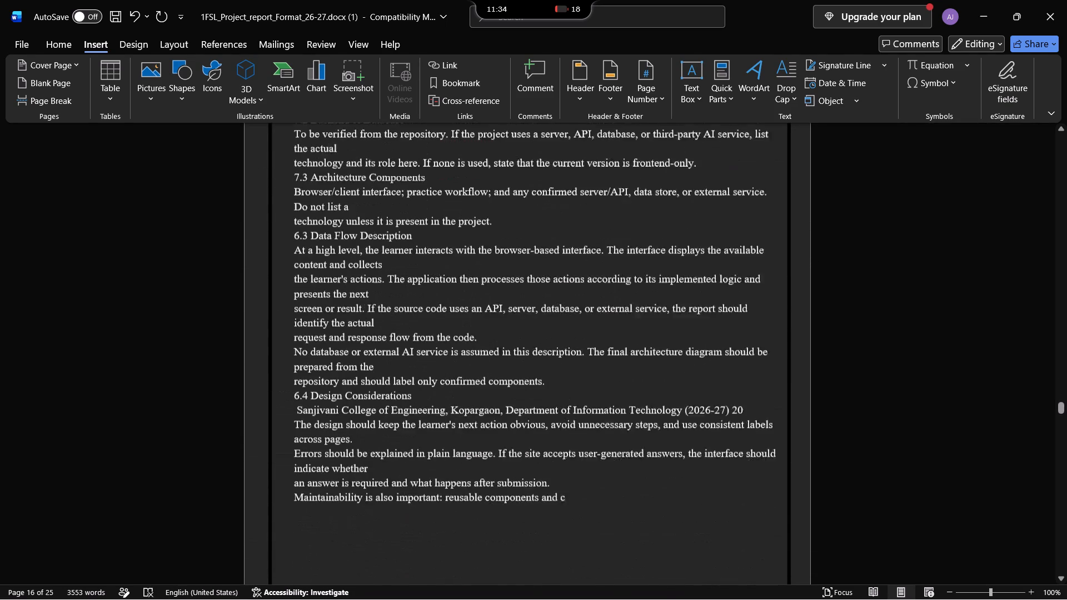
scroll(608, 379, "down", 1)
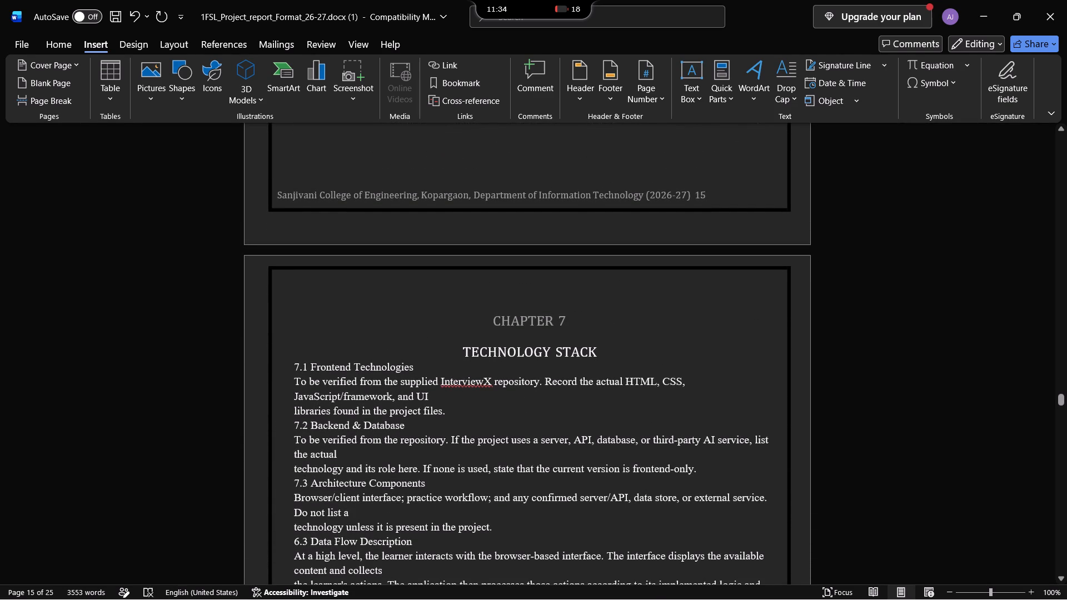
triple_click(297, 368)
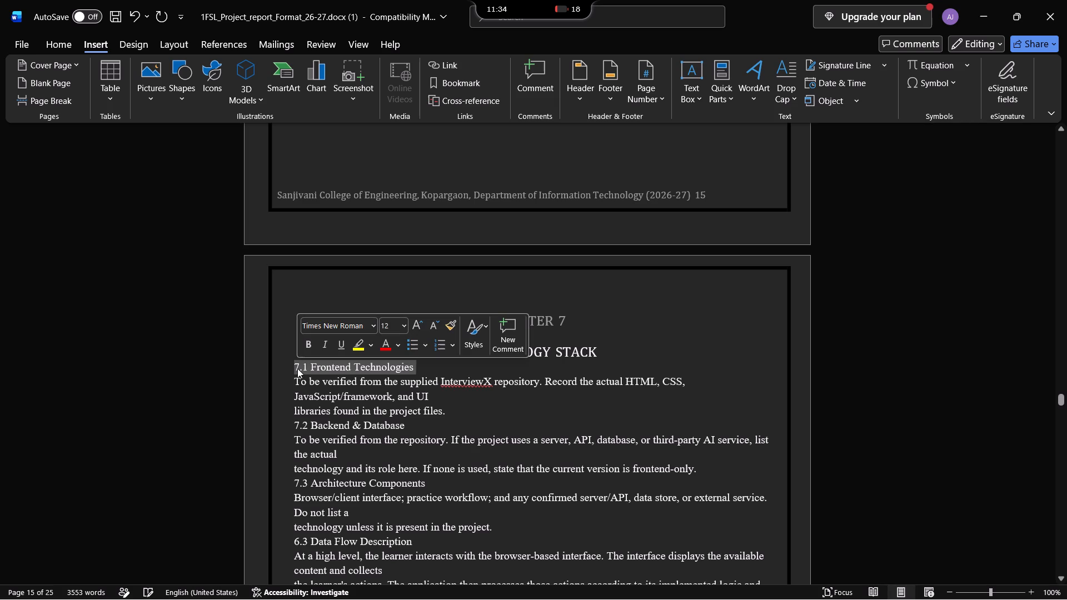
left_click_drag(305, 342, 315, 349)
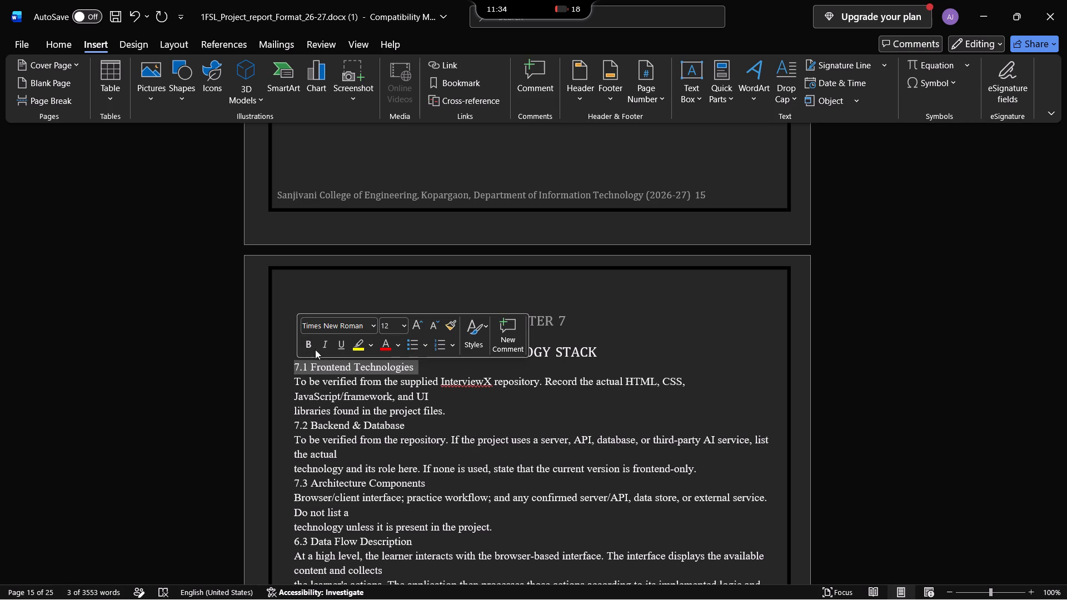
left_click_drag(315, 349, 306, 347)
left_click(306, 348)
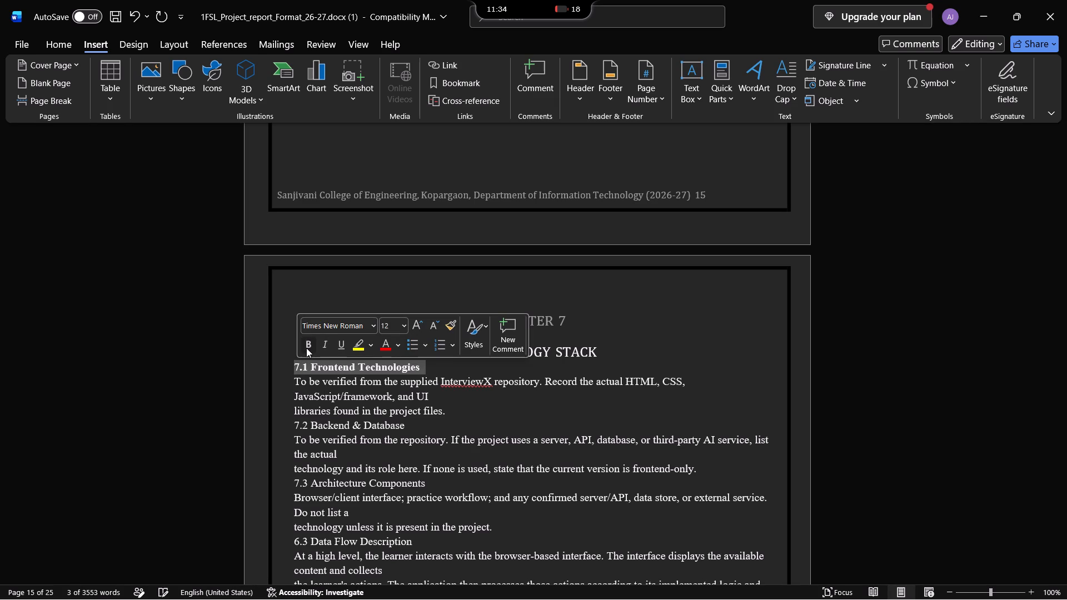
left_click(306, 348)
triple_click(322, 428)
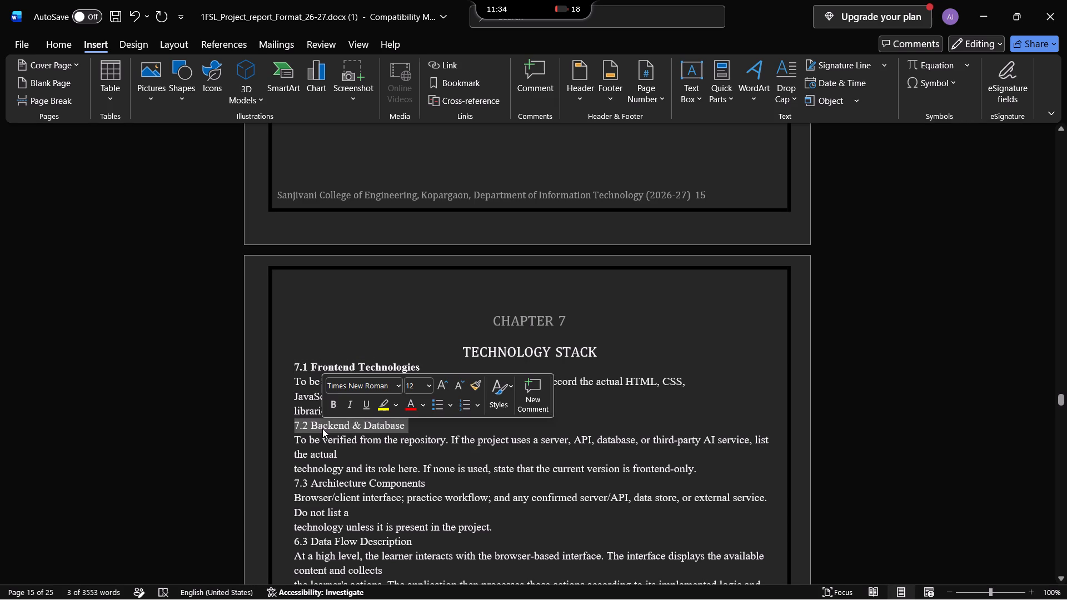
left_click(333, 403)
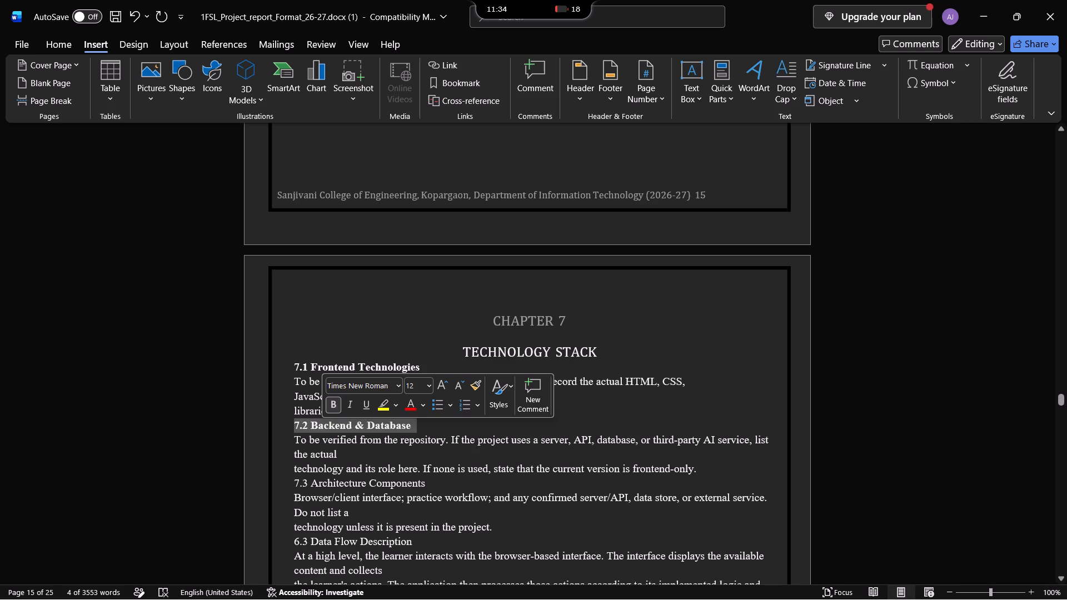
triple_click(338, 488)
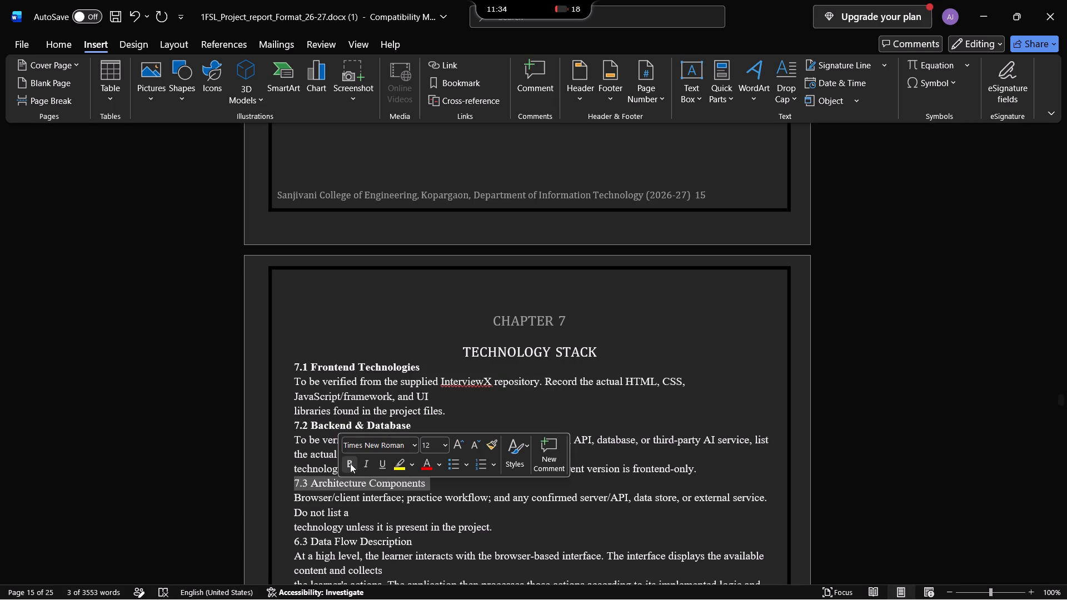
left_click(350, 463)
Make the 6.3 Data Flow Description and 6.4 Design Considerations headings bold in the pasted Chapter 7 text.
triple_click(344, 539)
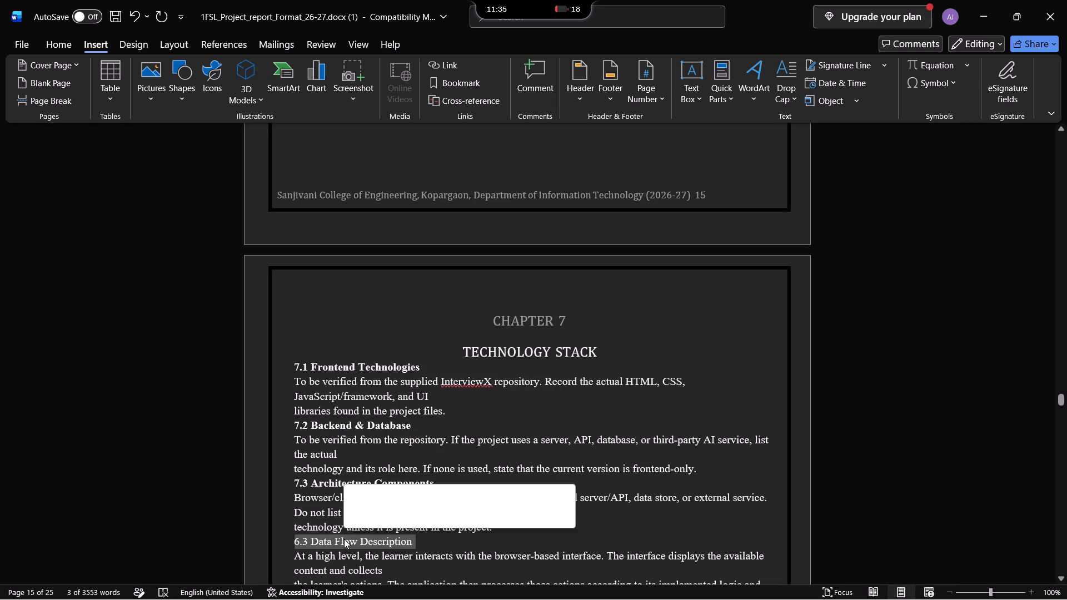
left_click(353, 521)
scroll(353, 521, "down", 2)
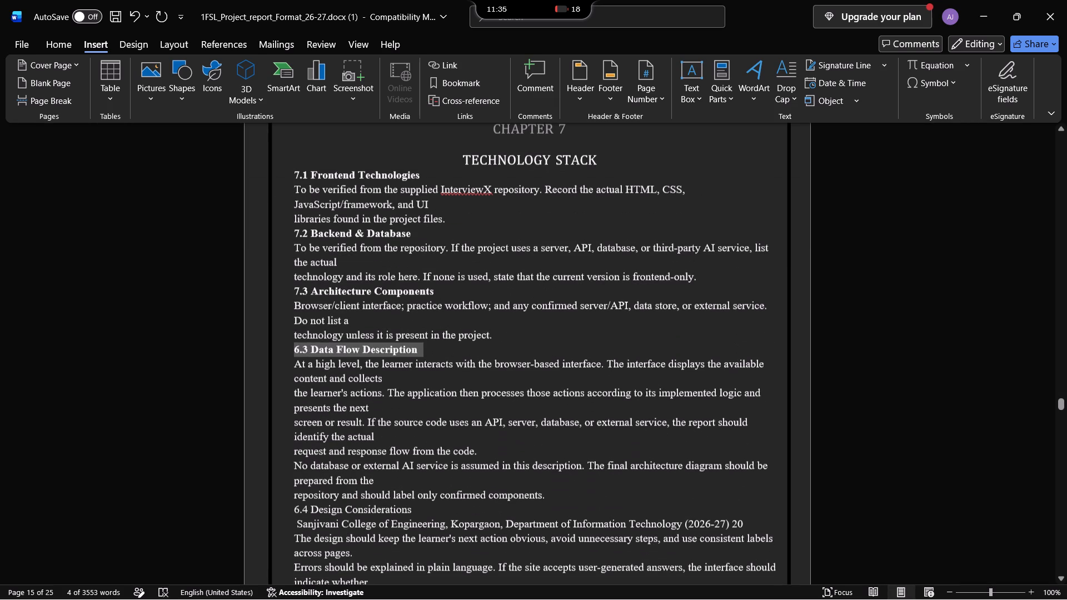
triple_click(342, 508)
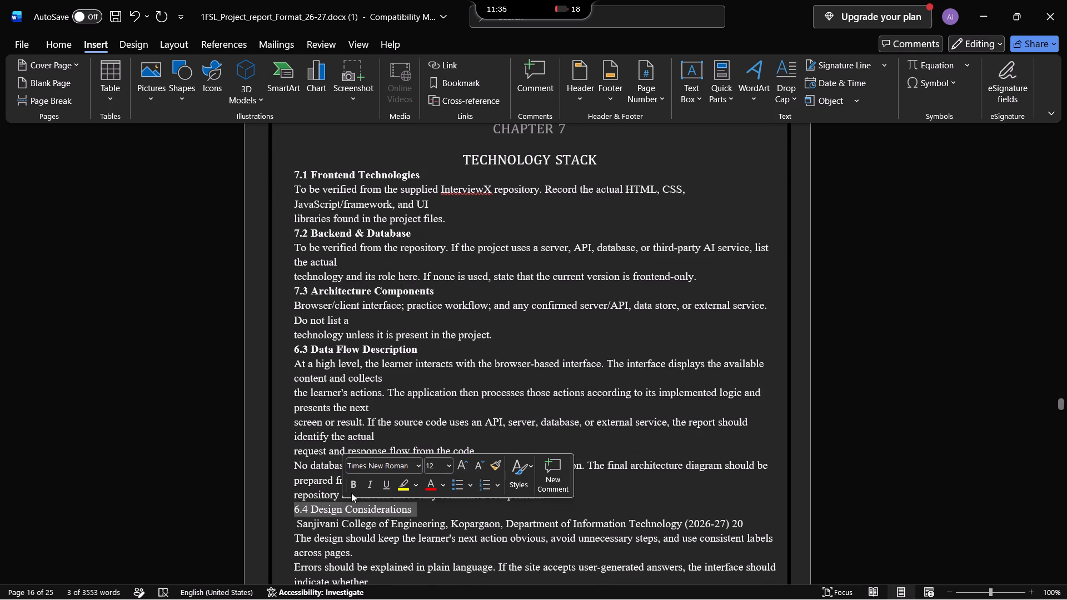
left_click(351, 491)
scroll(320, 428, "up", 1)
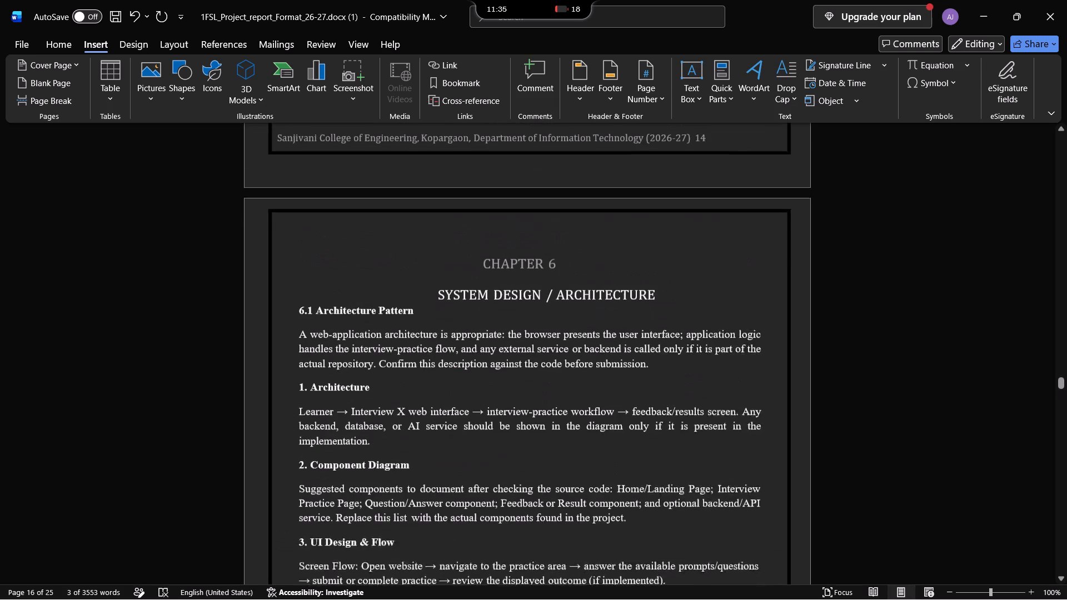
left_click(389, 456)
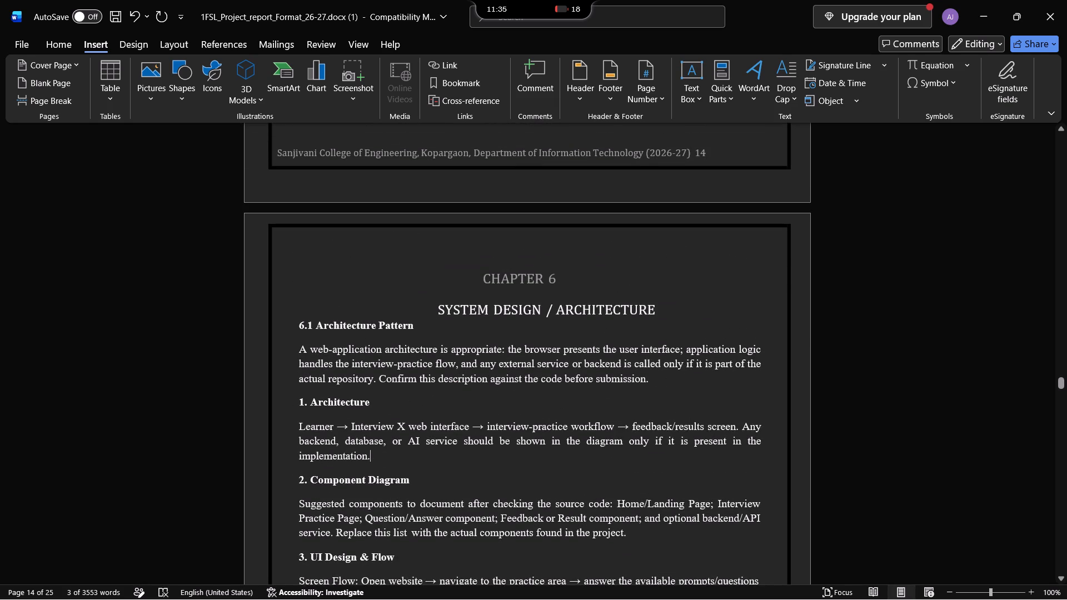
key("Return")
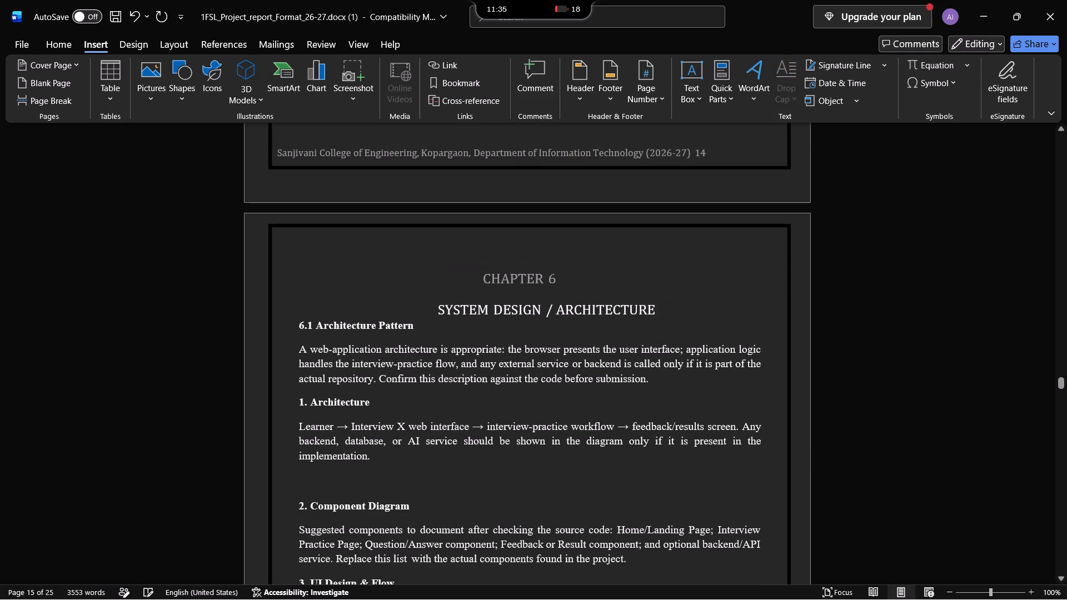
left_click_drag(151, 102, 154, 126)
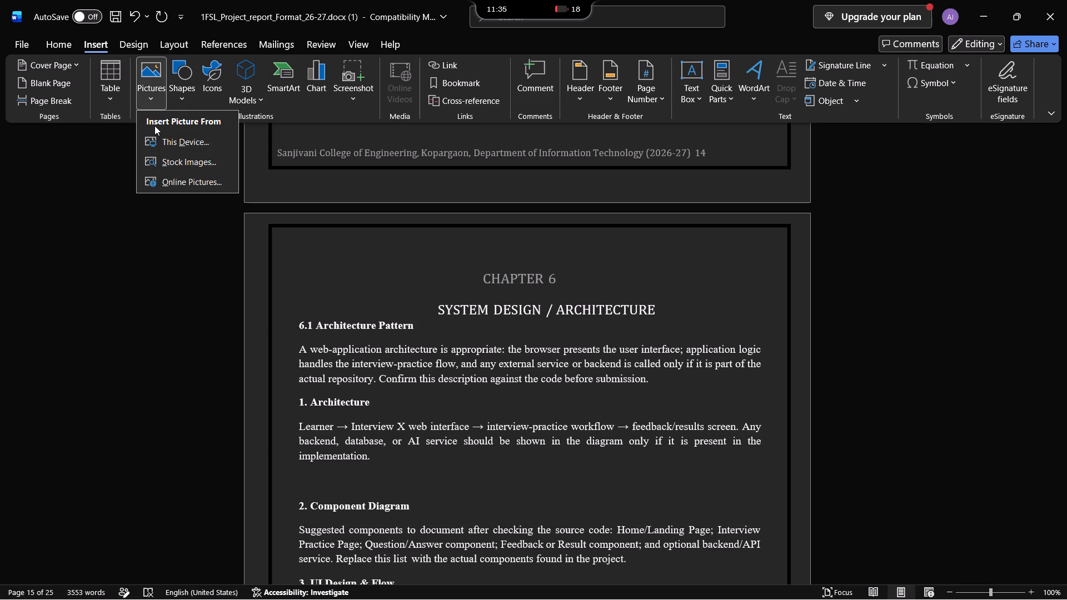
left_click_drag(154, 126, 156, 137)
left_click(156, 137)
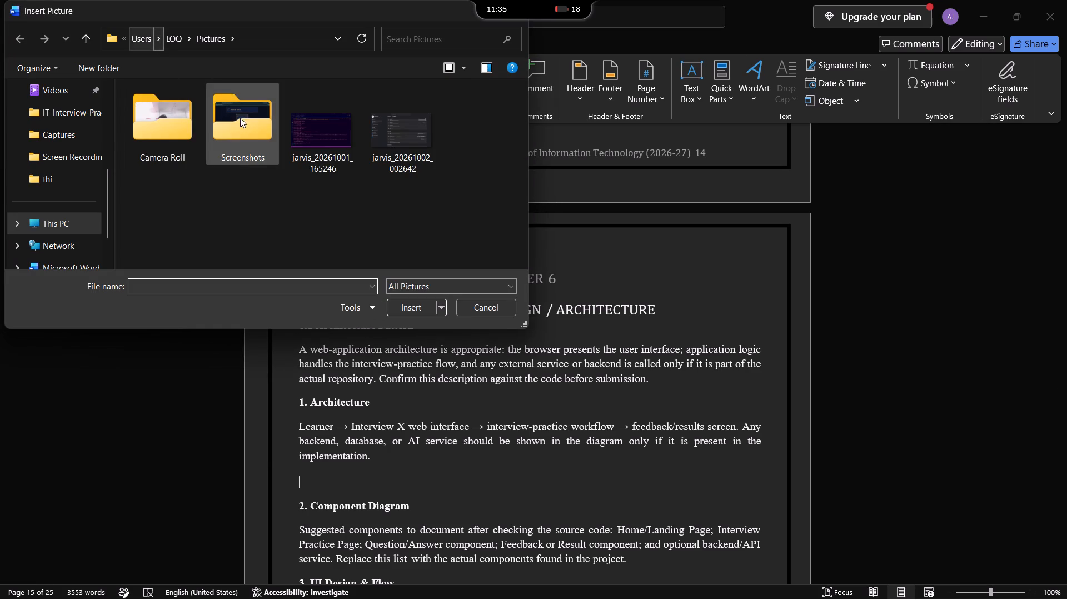
scroll(71, 91, "up", 4)
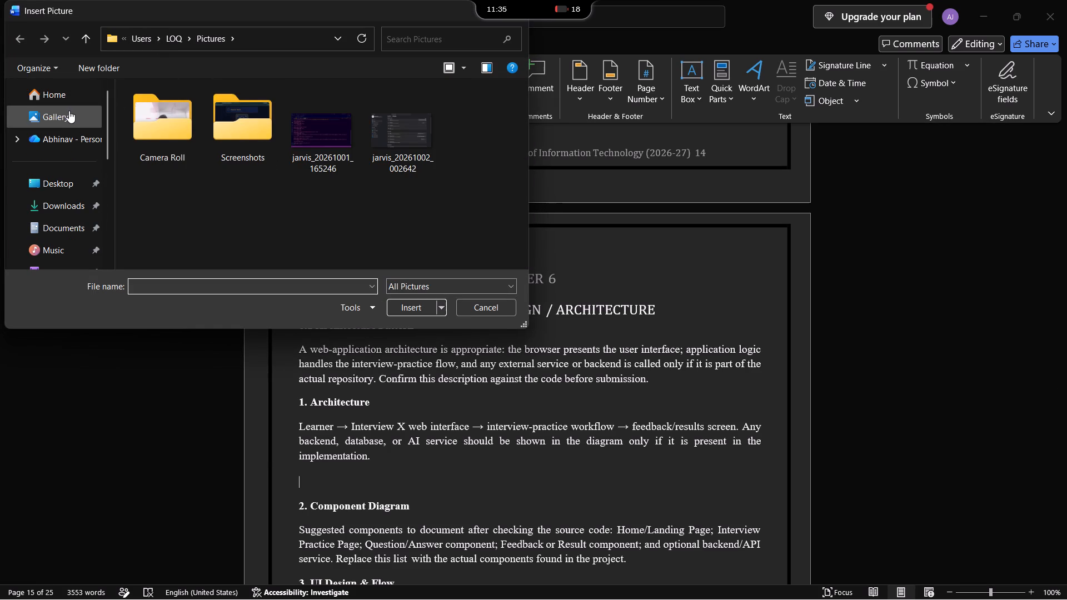
left_click(69, 111)
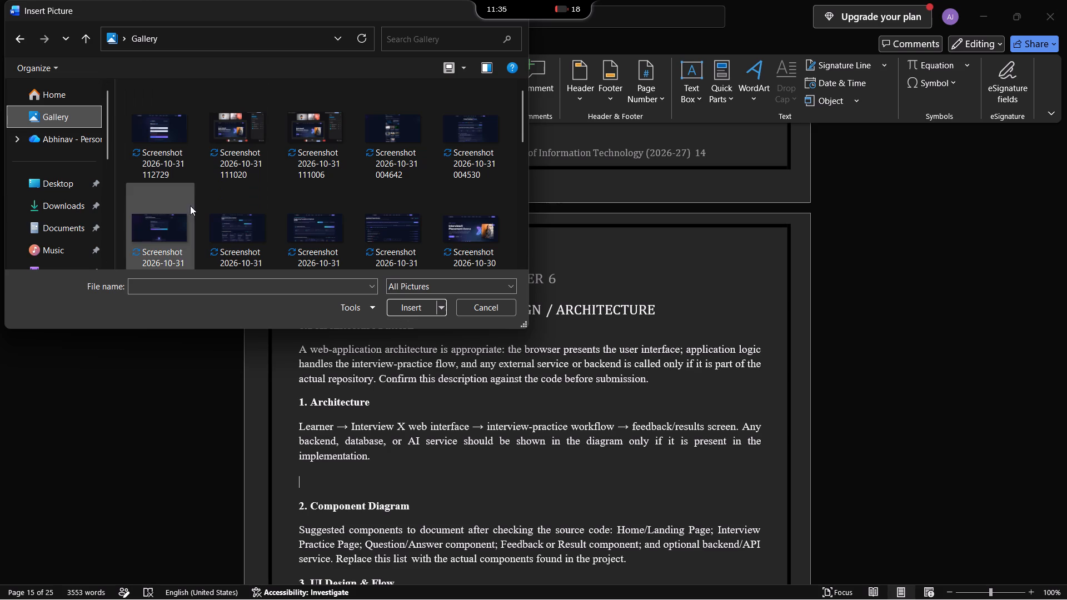
left_click(236, 224)
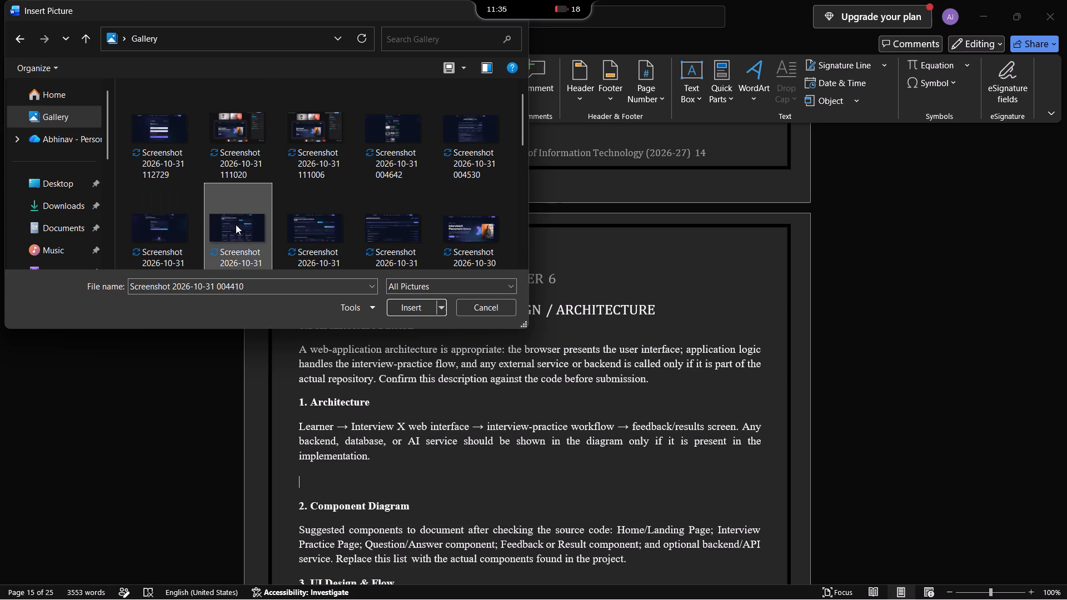
left_click(405, 303)
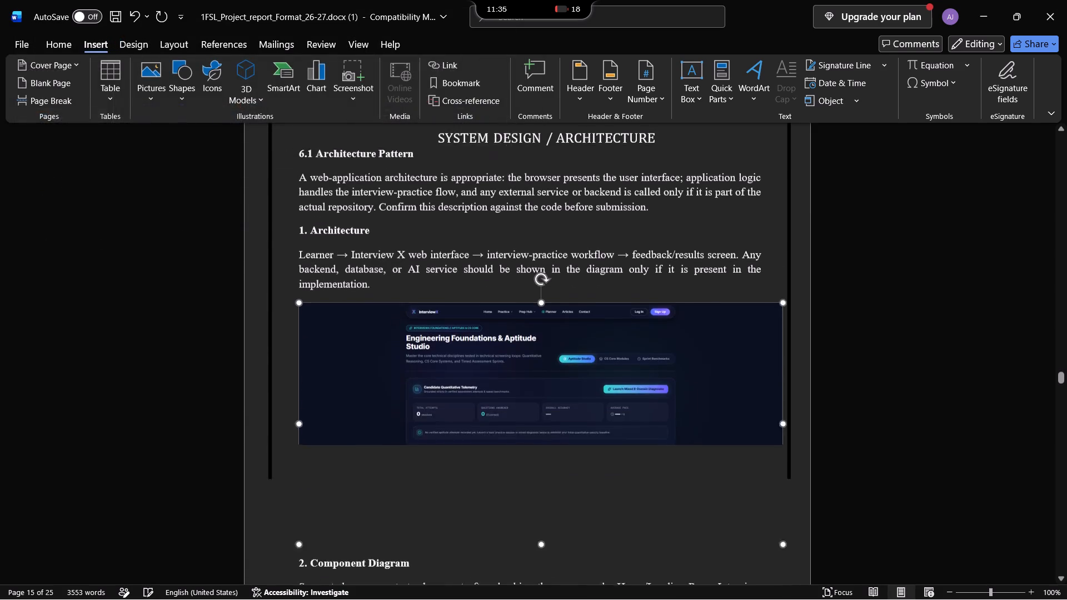
Add six blank lines between the inserted Architecture picture and the 2. Component Diagram heading to push that section down.
scroll(508, 343, "down", 2)
scroll(508, 343, "up", 1)
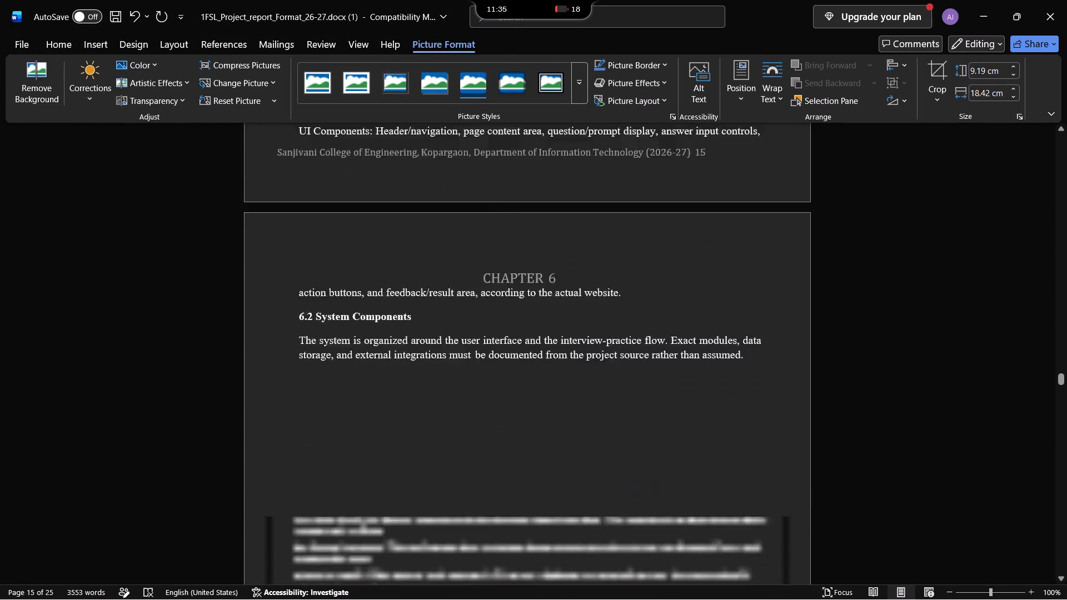
scroll(508, 343, "up", 1)
scroll(508, 343, "down", 1)
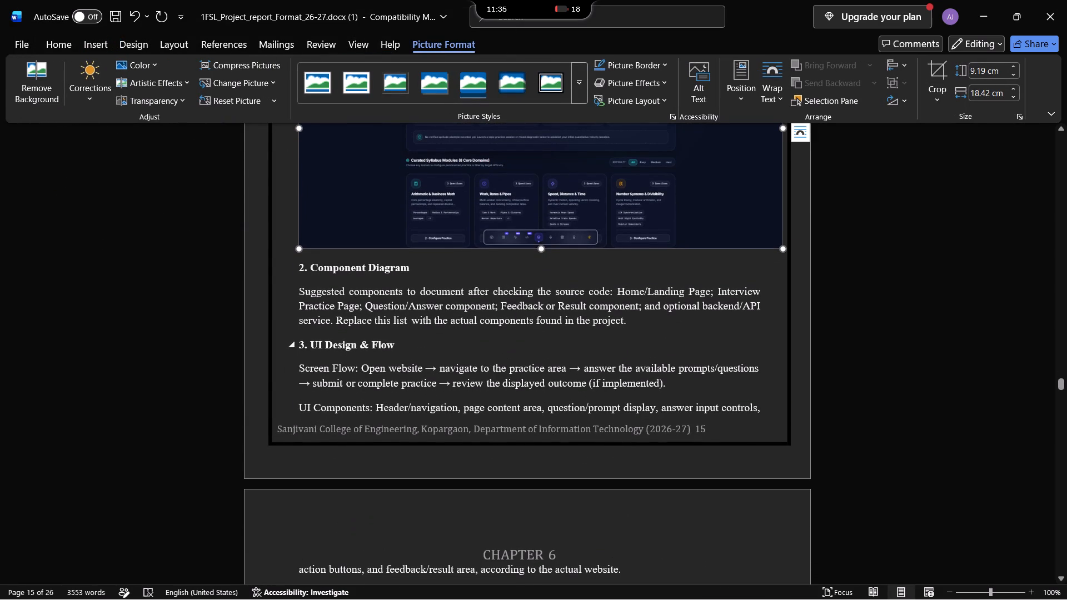
left_click(627, 325)
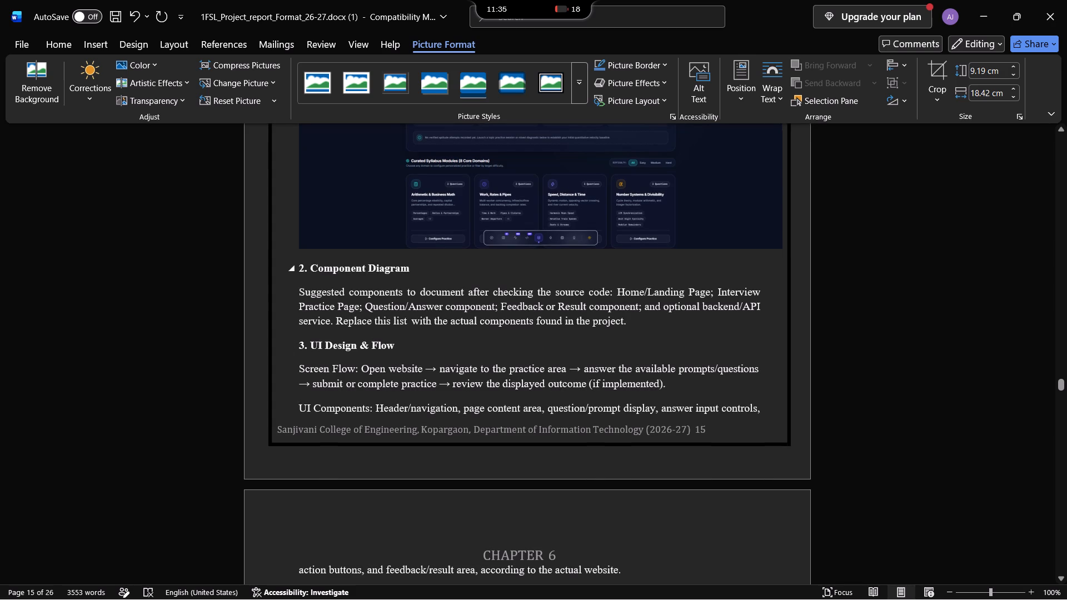
left_click(298, 264)
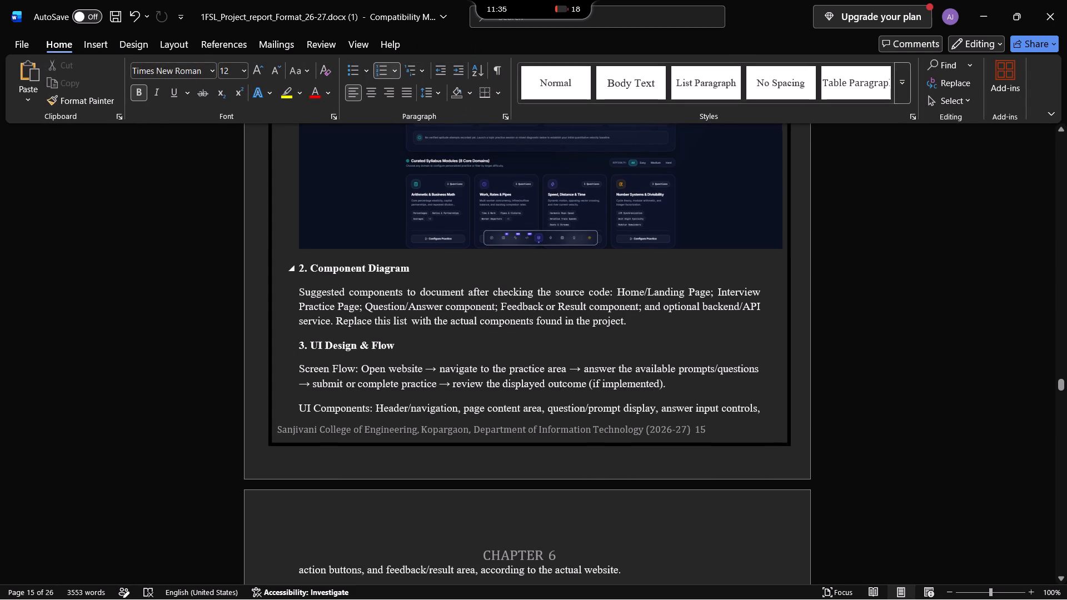
key("Left")
key("Left")
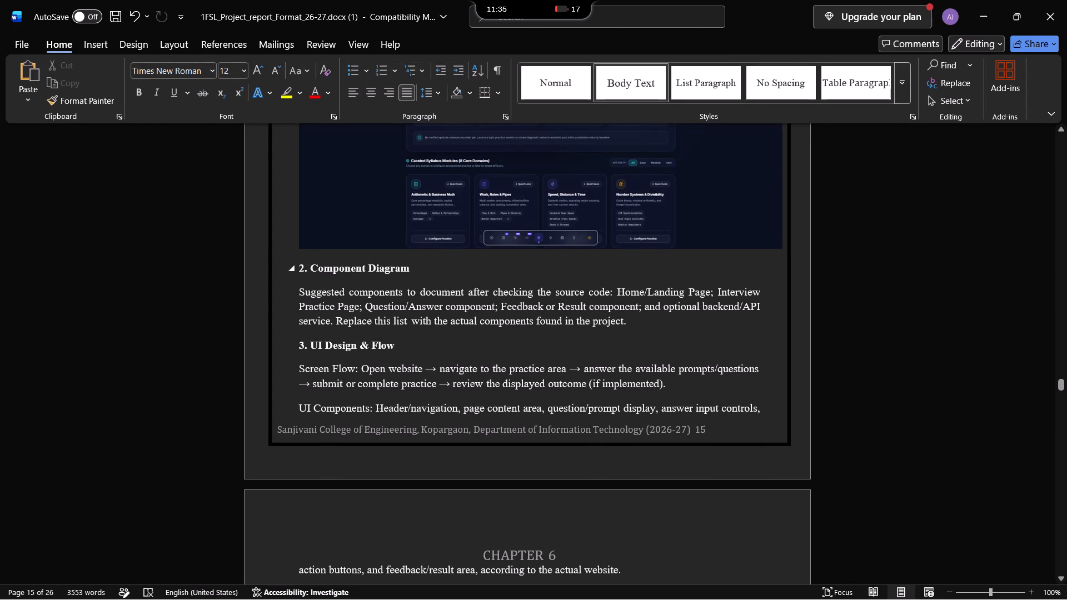
key("Return")
key("Return")
key("Return")
key("Return")
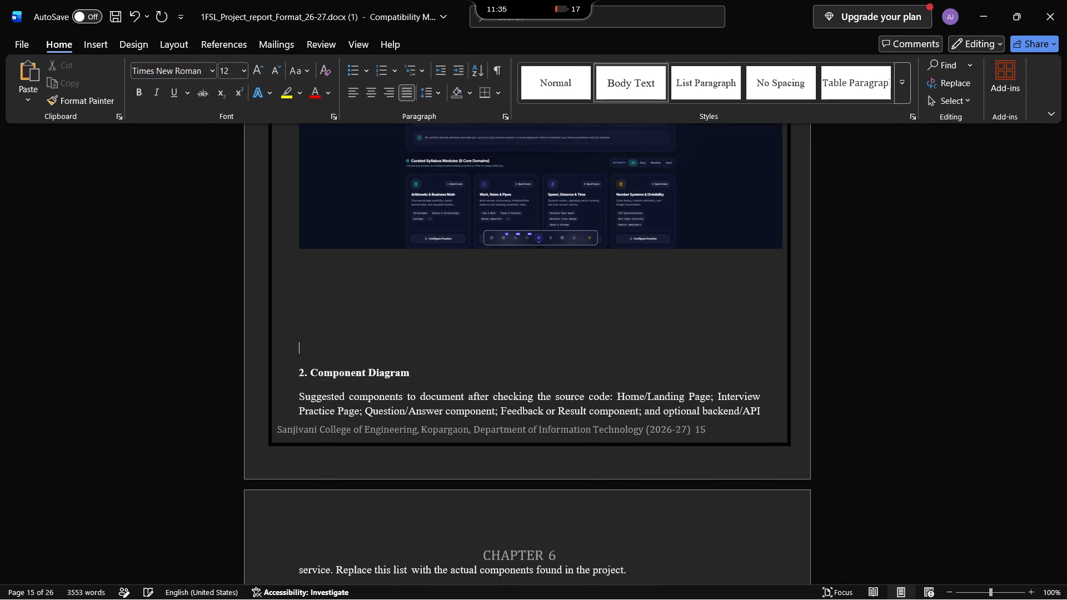
key("Return")
key("Return")
Insert the Gallery screenshot of the Engineering Foundations & Aptitude Studio page on a new line below the 2. Component Diagram paragraph.
scroll(298, 264, "down", 1)
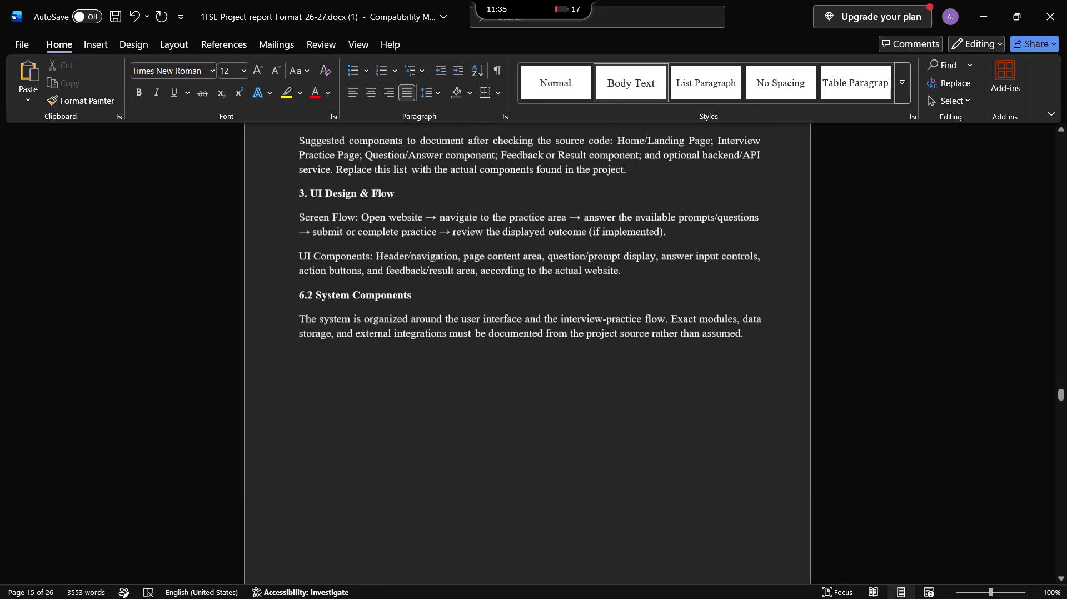
left_click(626, 169)
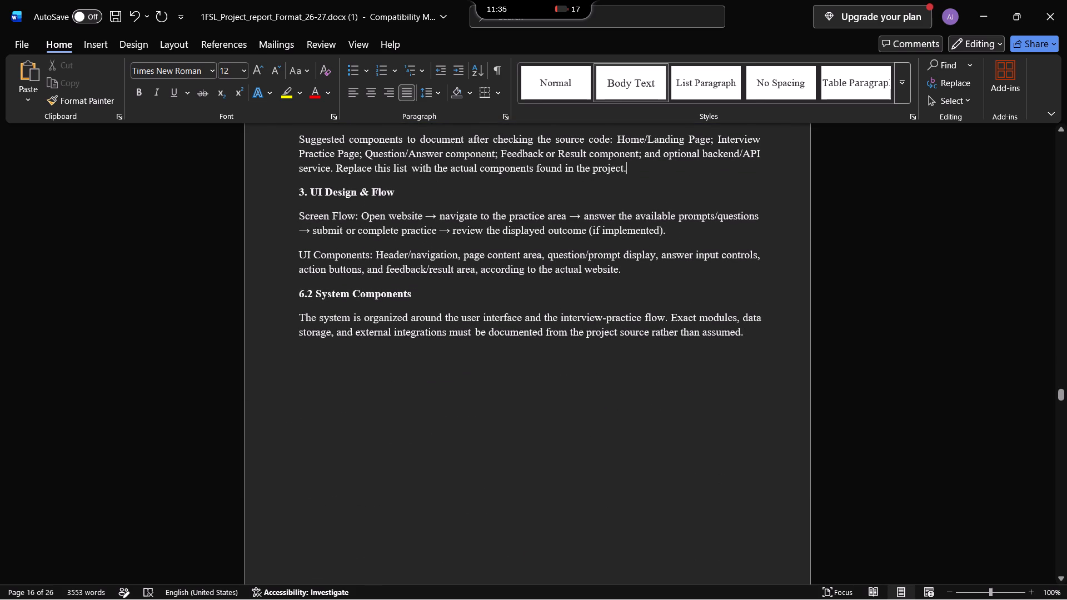
key("Return")
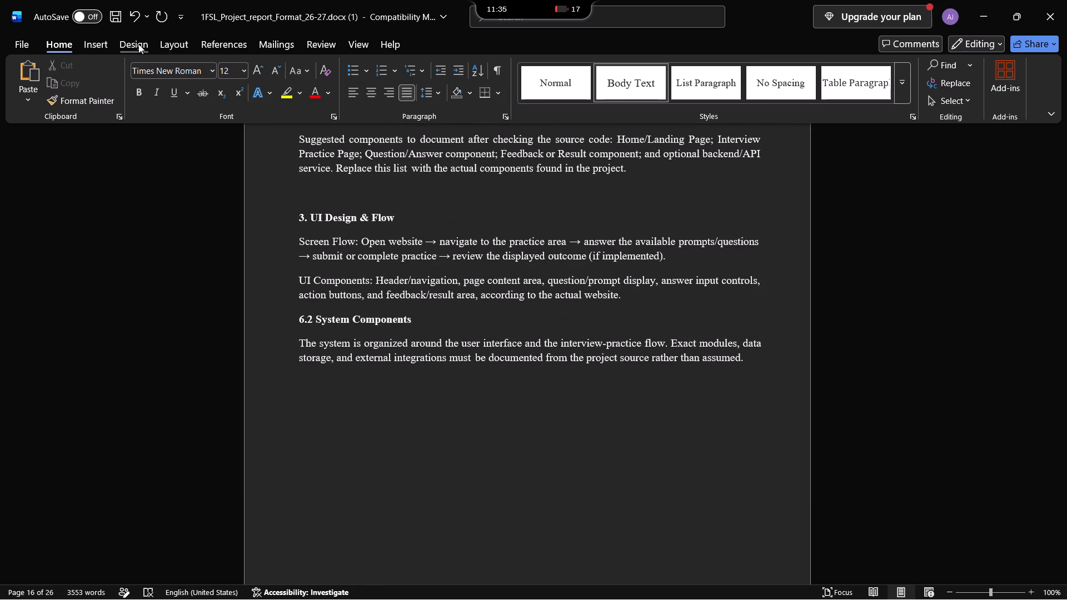
left_click(105, 46)
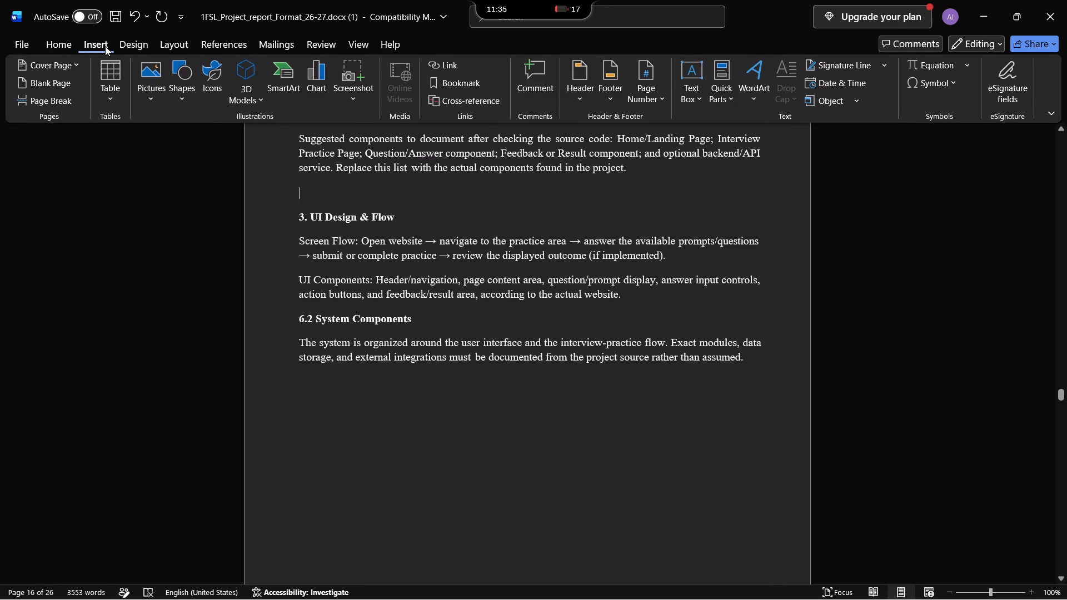
left_click(149, 77)
left_click(158, 141)
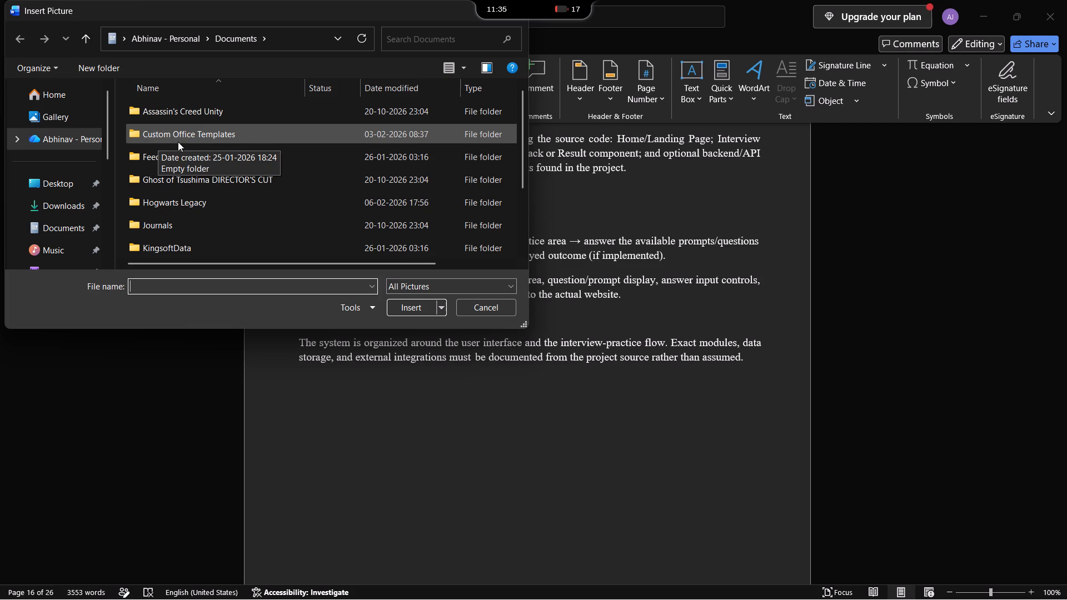
left_click(64, 117)
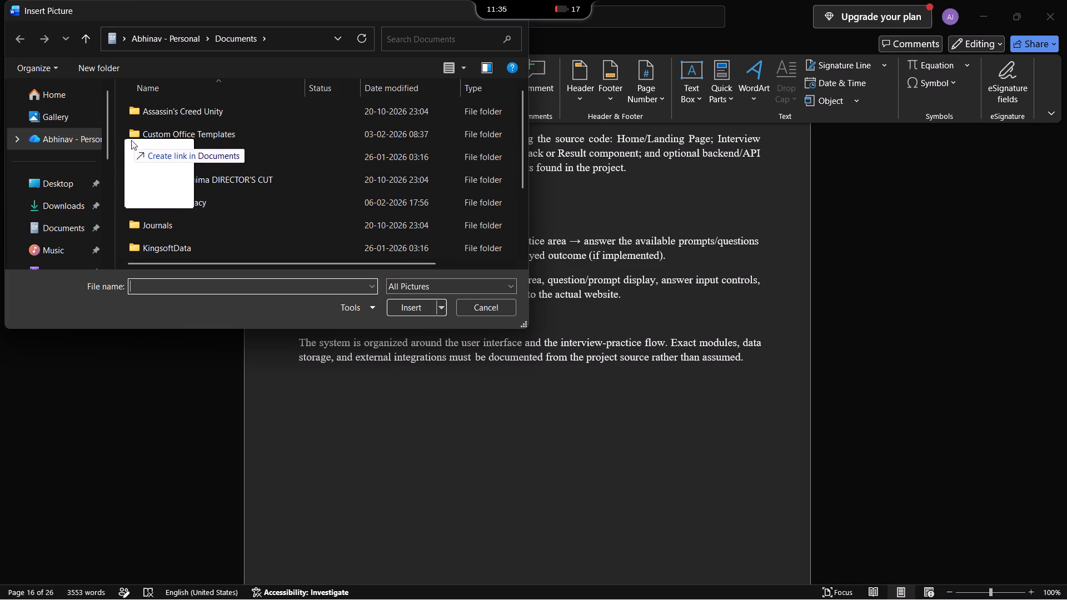
left_click(63, 113)
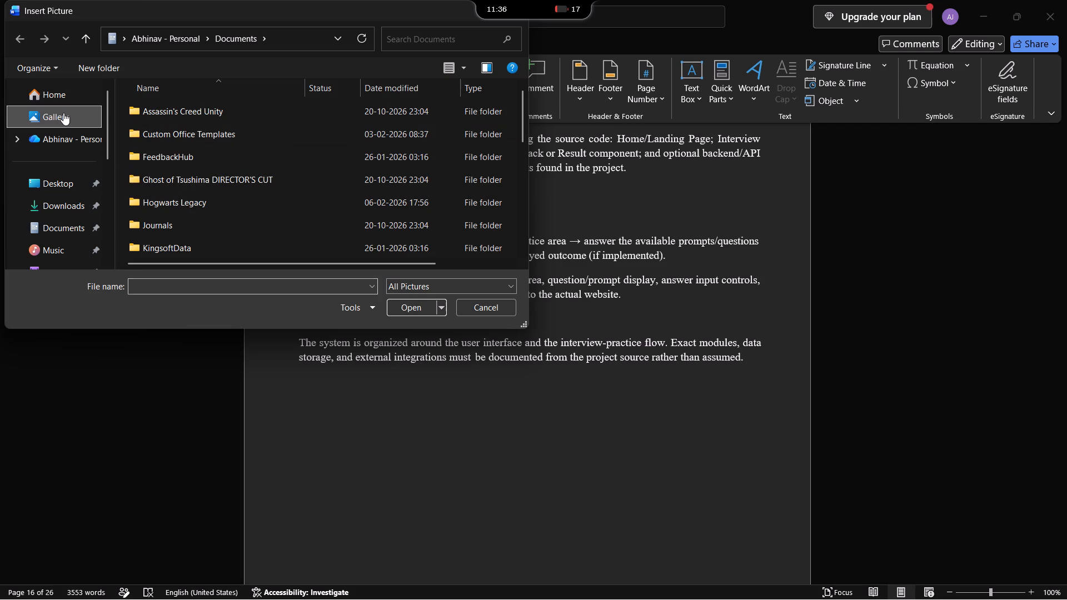
left_click_drag(63, 113, 203, 184)
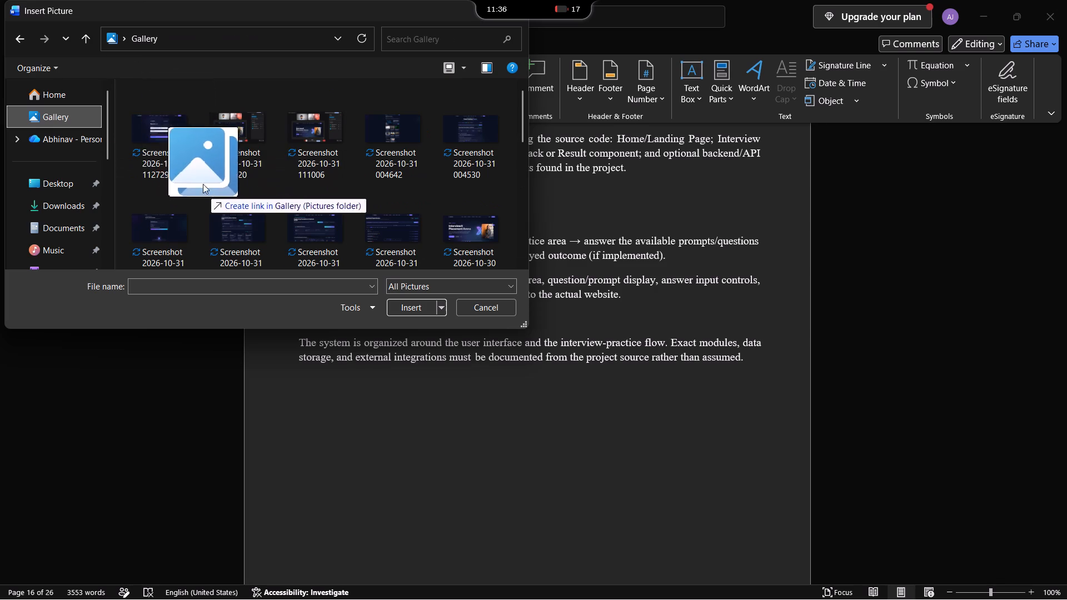
left_click_drag(203, 184, 133, 151)
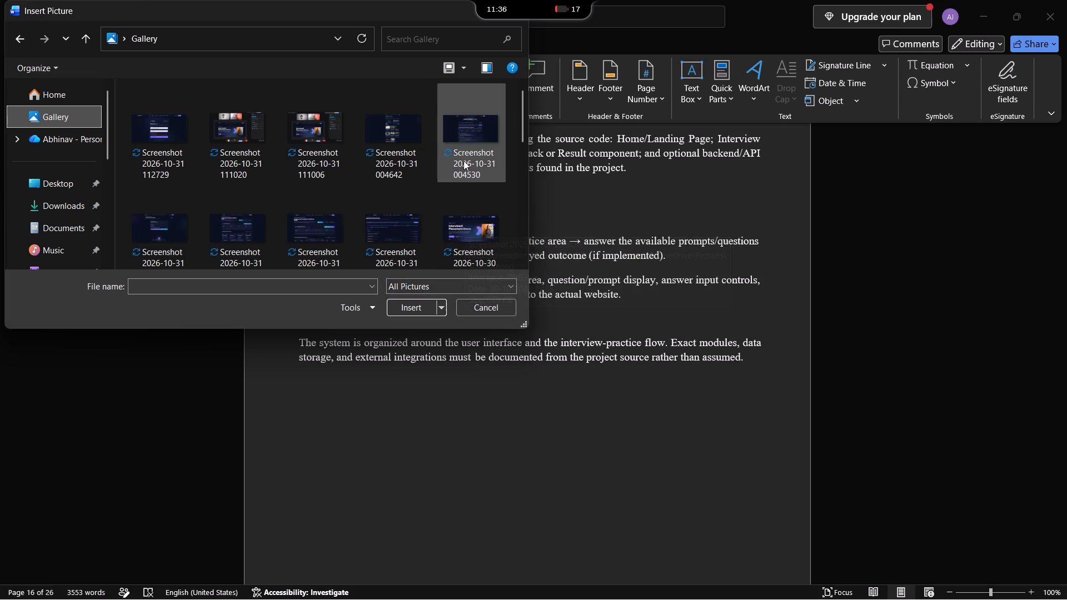
left_click(235, 230)
left_click(402, 306)
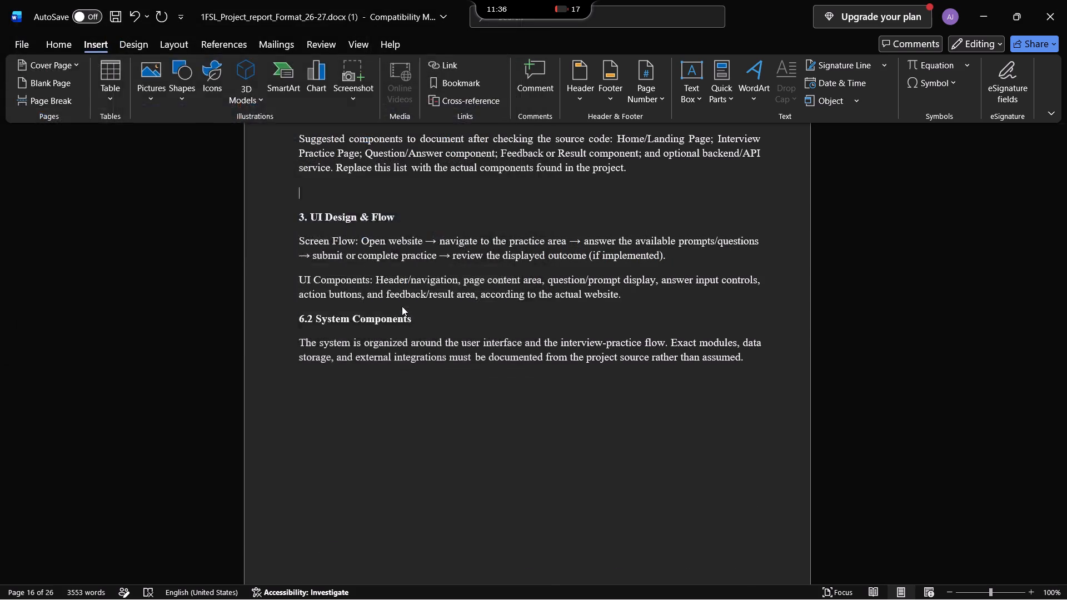
Add a blank line above the 7.2 Backend & Database and 7.3 Architecture Components headings in Chapter 7.
scroll(402, 306, "down", 2)
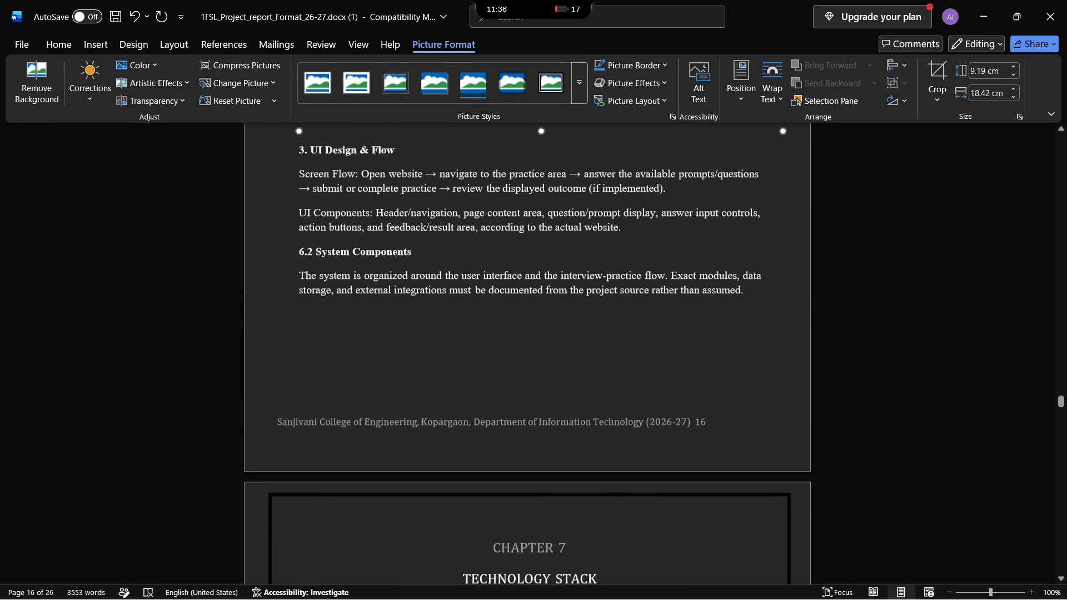
scroll(402, 306, "down", 2)
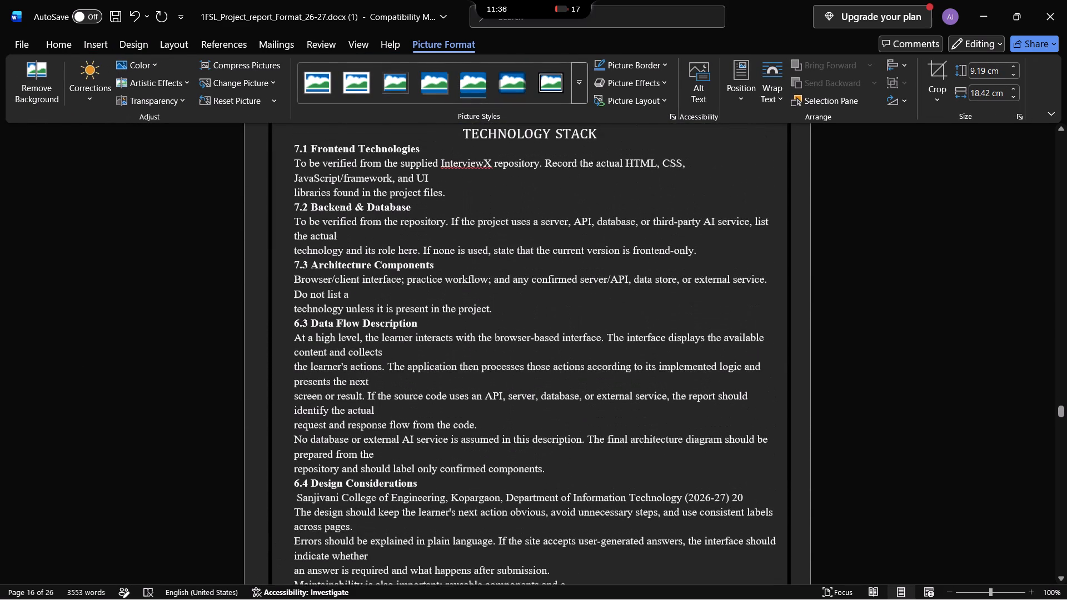
left_click(291, 215)
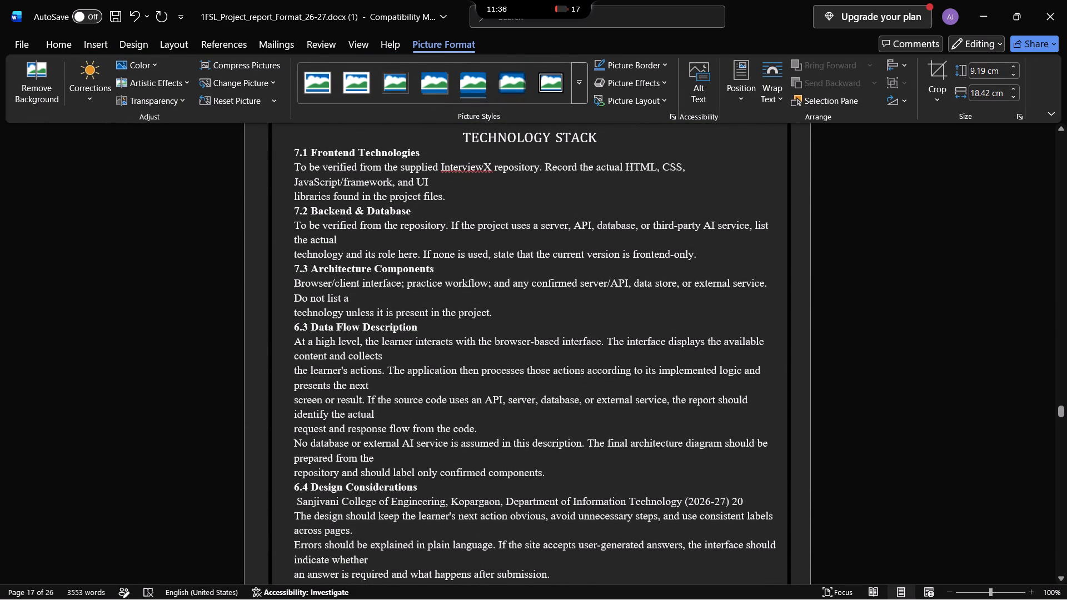
key("Return")
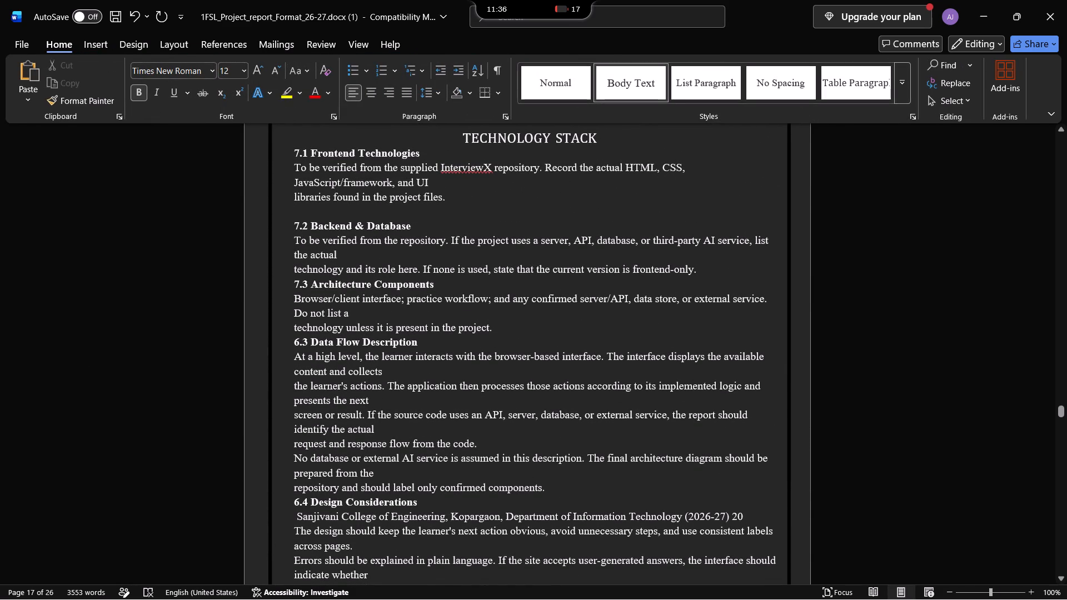
left_click(291, 289)
left_click(291, 289)
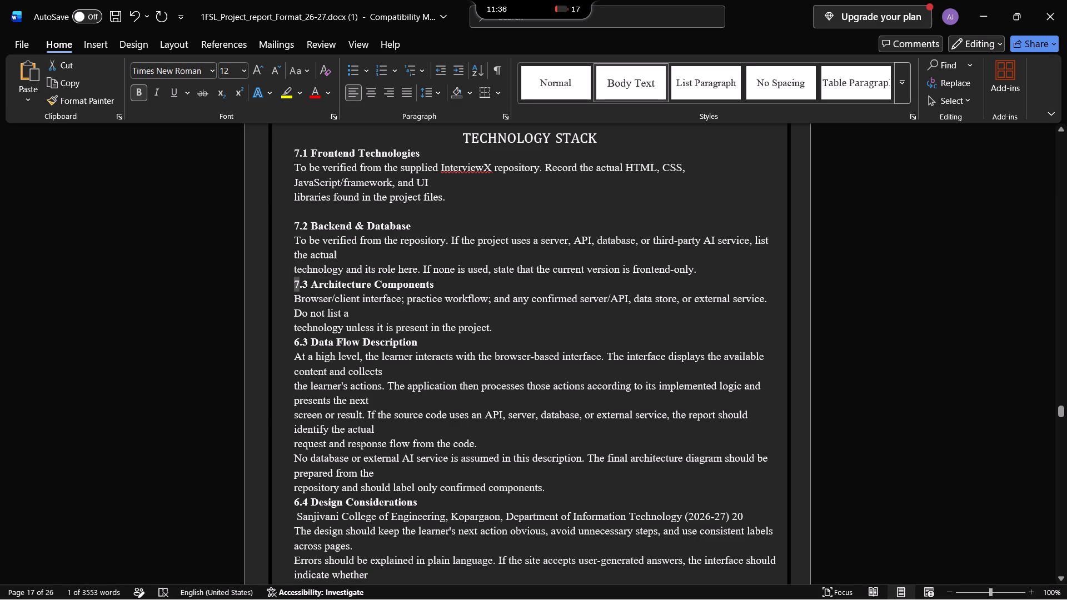
left_click(291, 289)
key("Return")
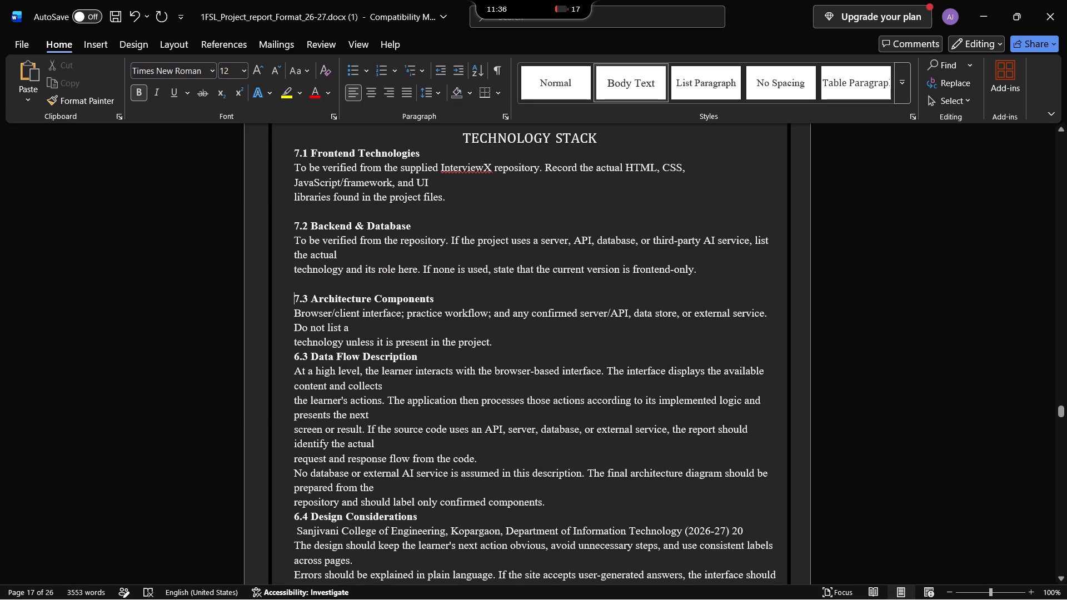
left_click(293, 359)
Review the Chapter 6 pages to check how the two inserted pictures and surrounding headings are laid out.
scroll(293, 359, "up", 1)
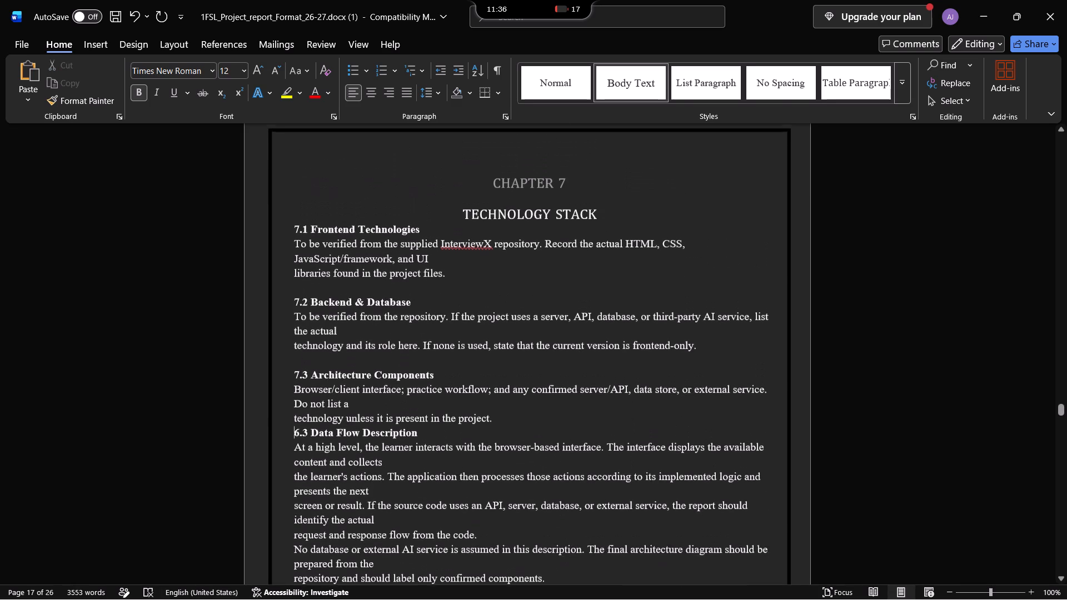
scroll(293, 359, "up", 2)
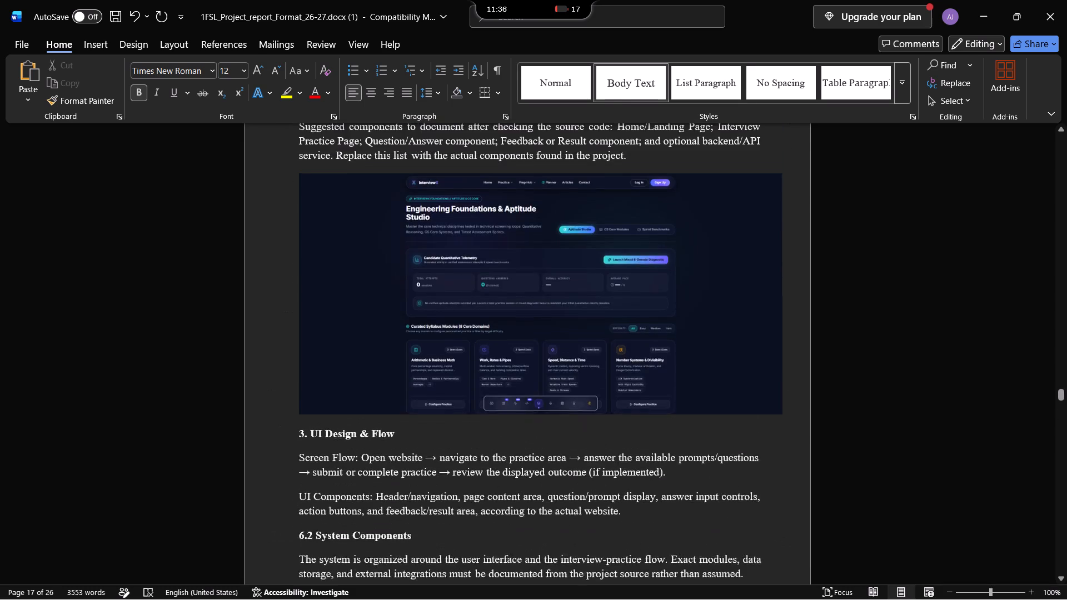
scroll(293, 359, "down", 2)
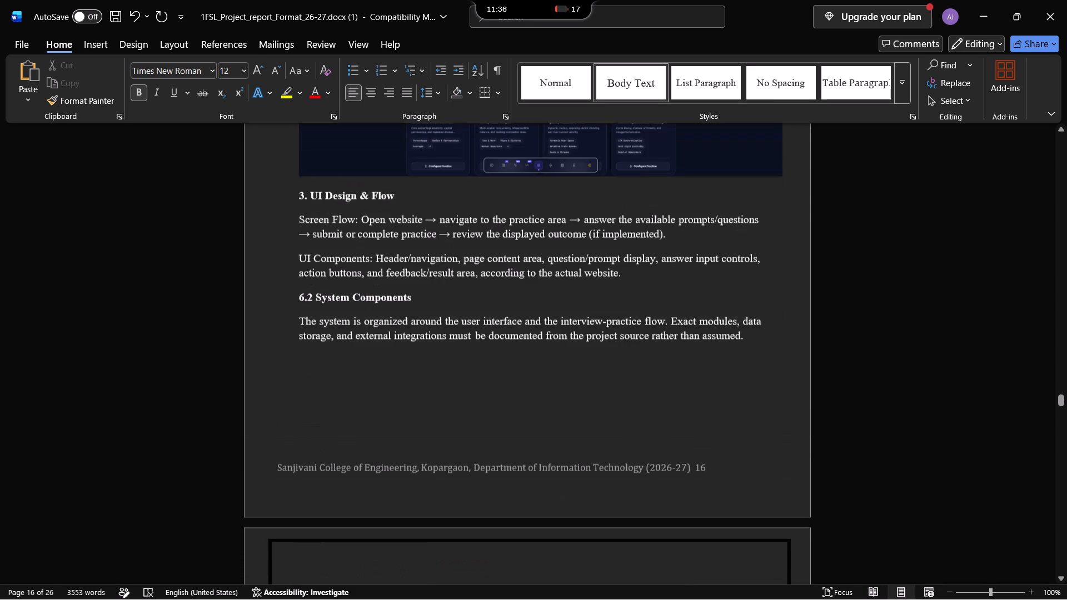
scroll(293, 359, "down", 2)
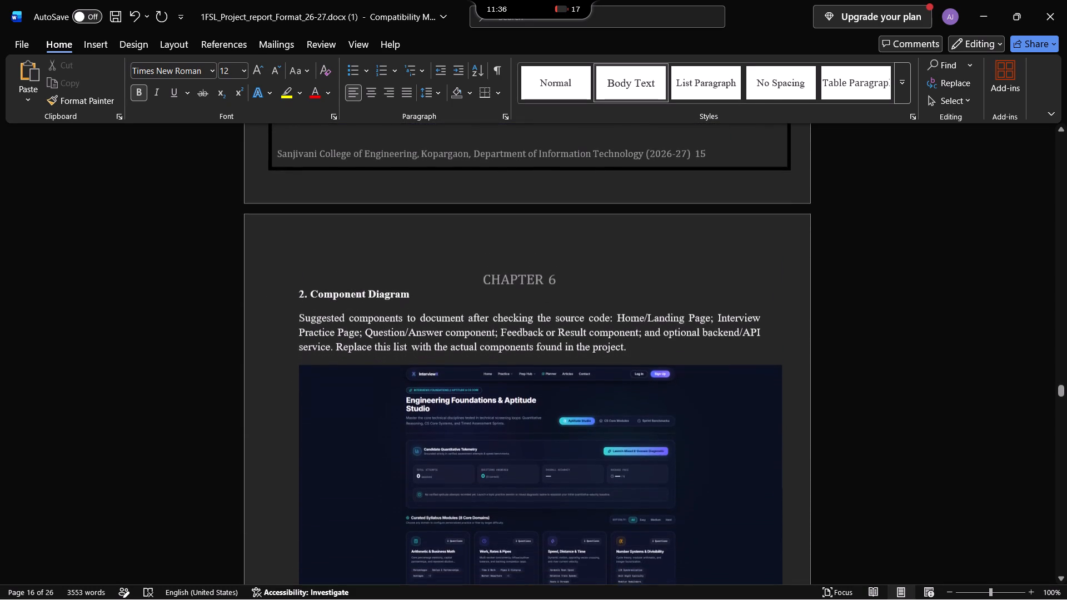
scroll(293, 359, "down", 1)
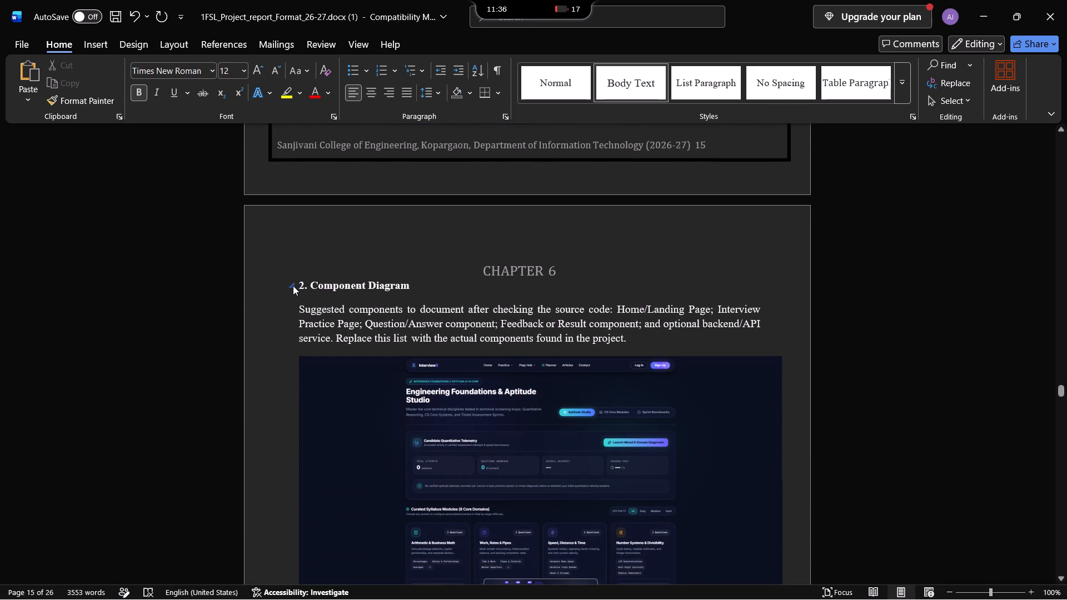
scroll(293, 287, "up", 2)
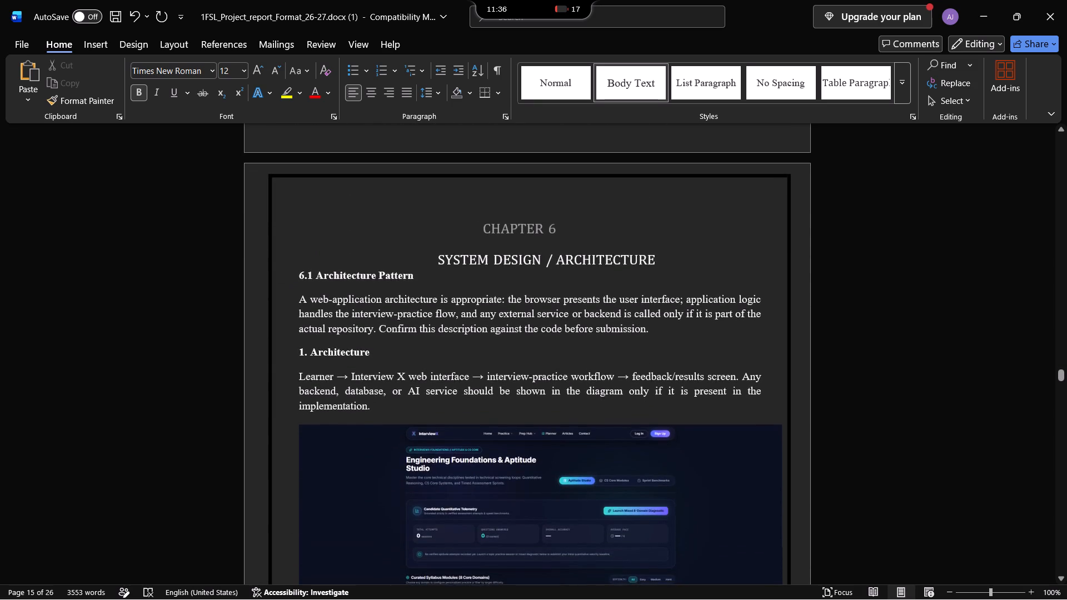
scroll(304, 267, "down", 1)
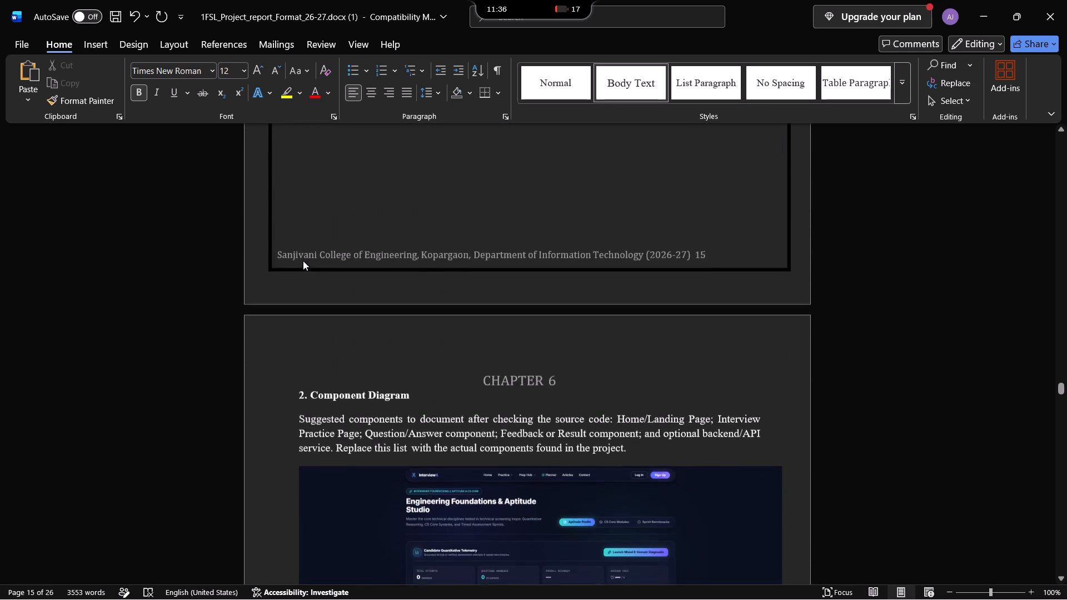
Renumber the Chapter 7 headings 6.4 Design Considerations as 7.4 and 6.3 Data Flow Description as 7.3.
scroll(303, 261, "down", 1)
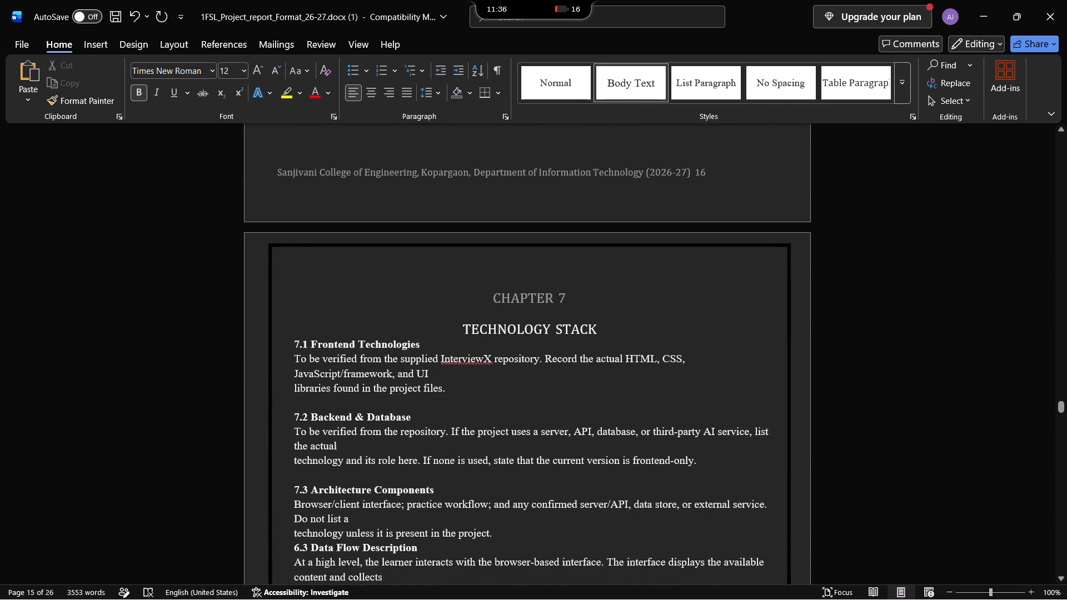
scroll(297, 418, "down", 1)
scroll(297, 418, "up", 1)
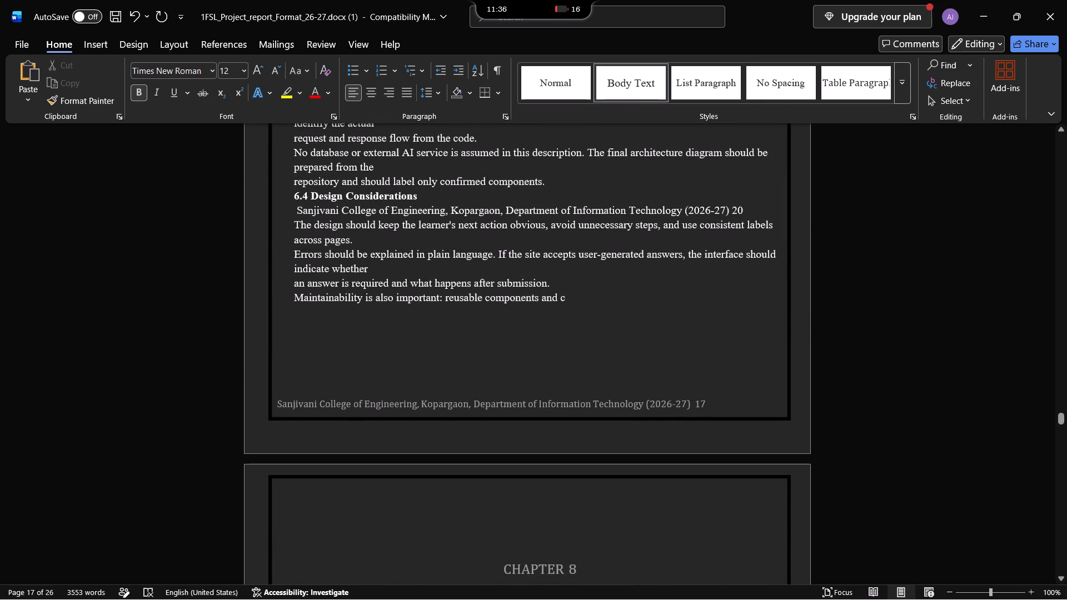
left_click(295, 197)
key("Right")
key("BackSpace")
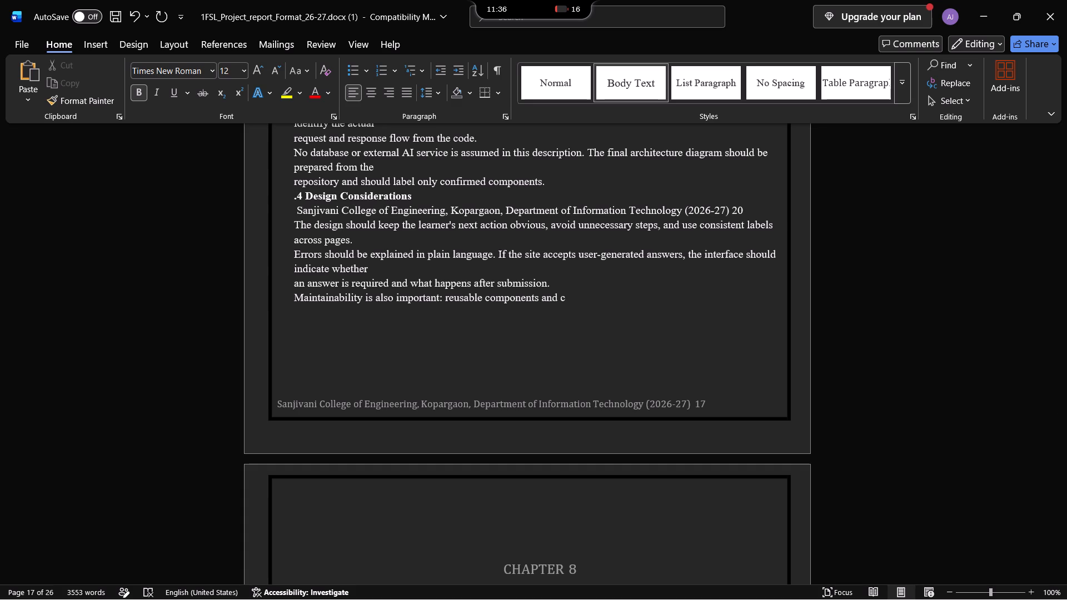
key("7")
scroll(295, 197, "up", 1)
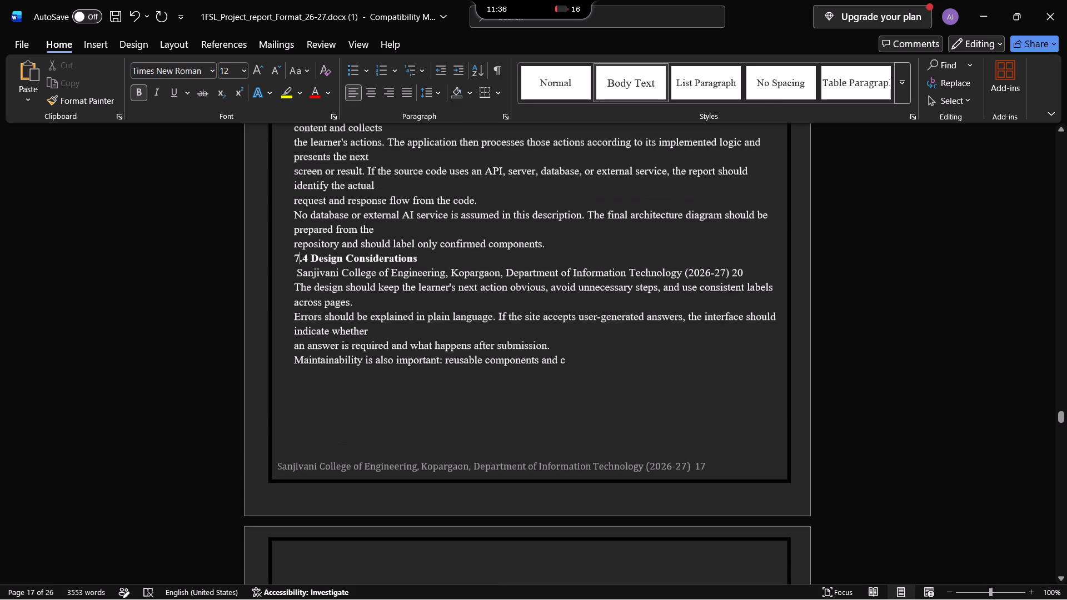
scroll(292, 262, "up", 1)
left_click(296, 156)
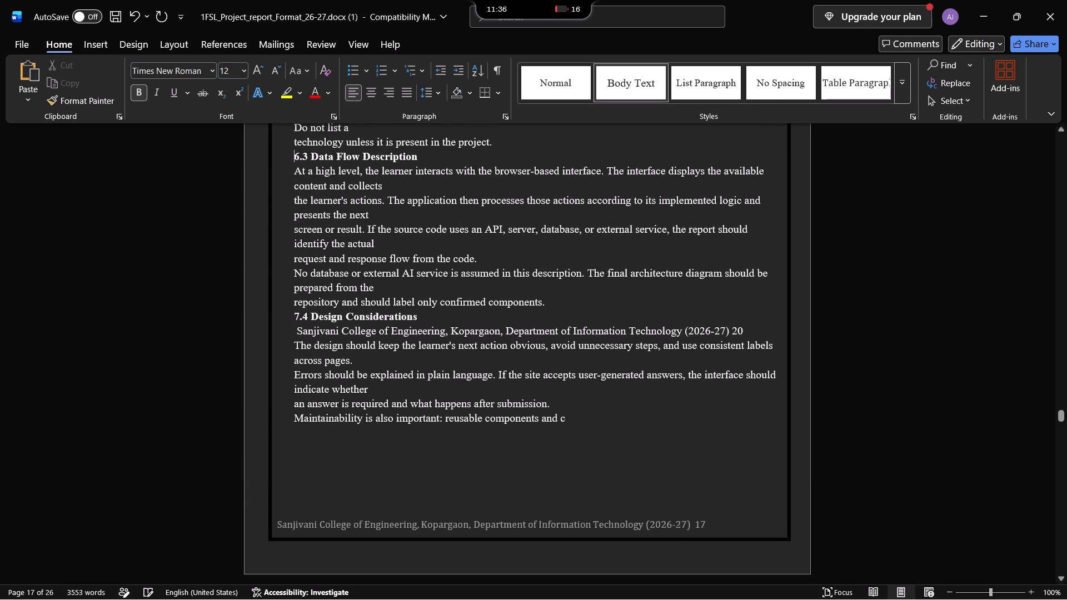
key("Right")
key("BackSpace")
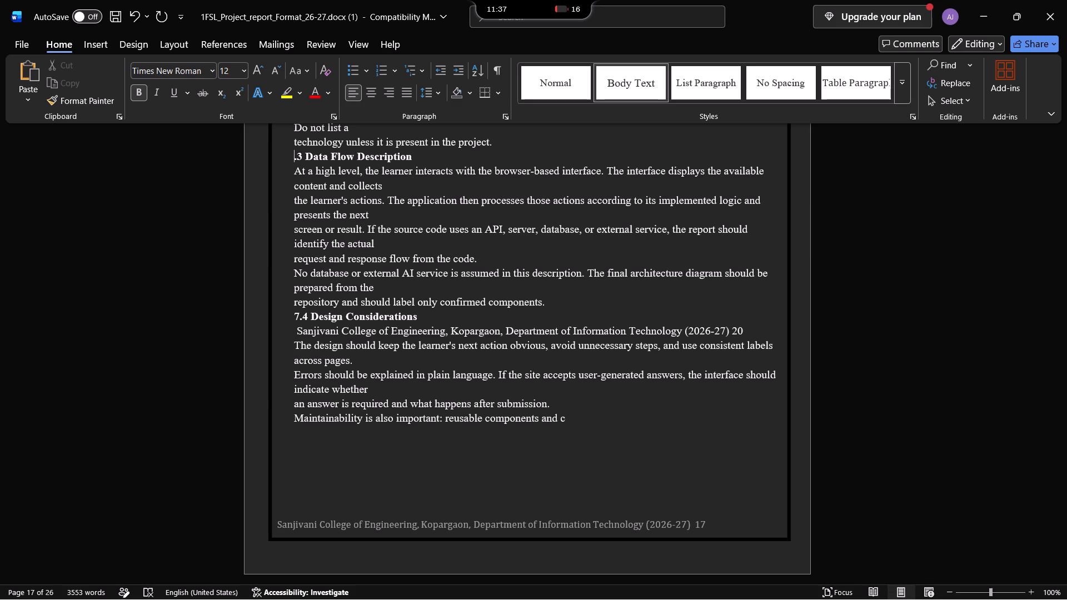
key("7")
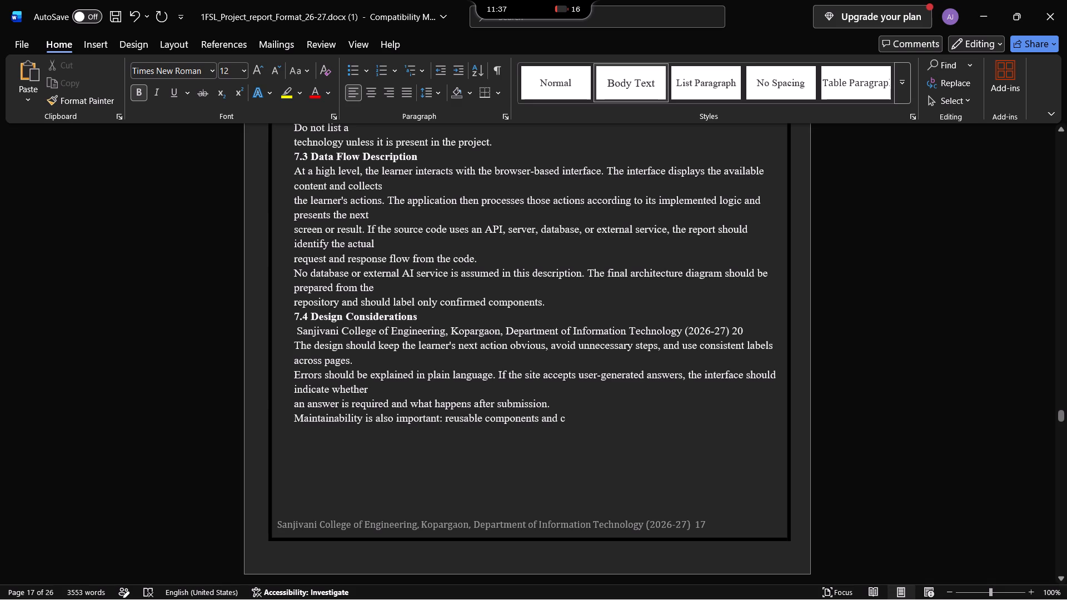
Add a blank line above the 7.3 Data Flow Description heading.
key("Left")
key("Return")
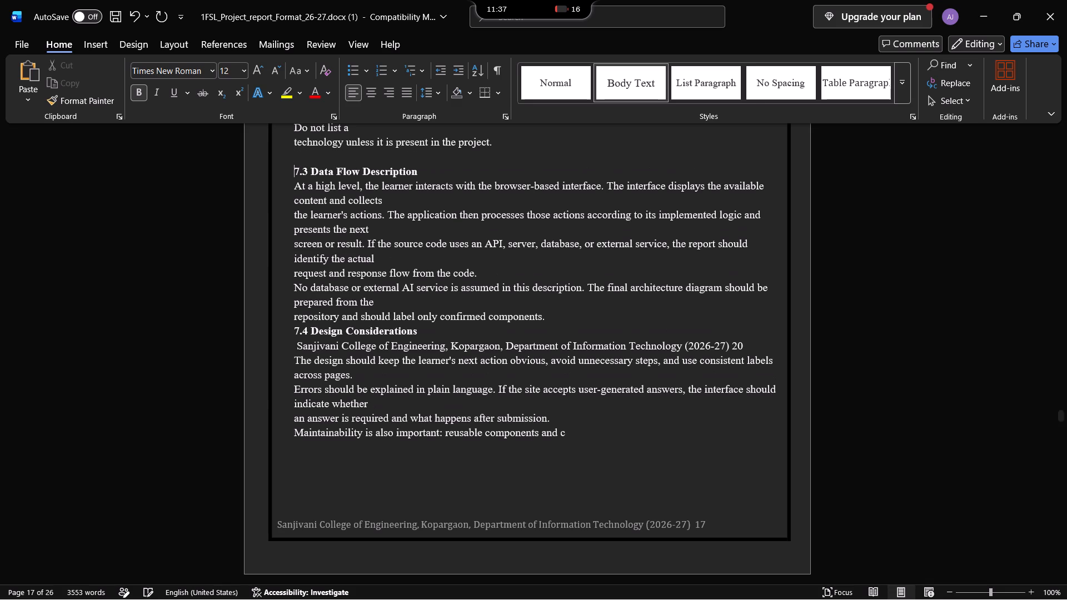
Look through the report from Chapter 7 to the Key Features Implementation section of Chapter 9.
scroll(266, 138, "up", 1)
scroll(266, 138, "down", 1)
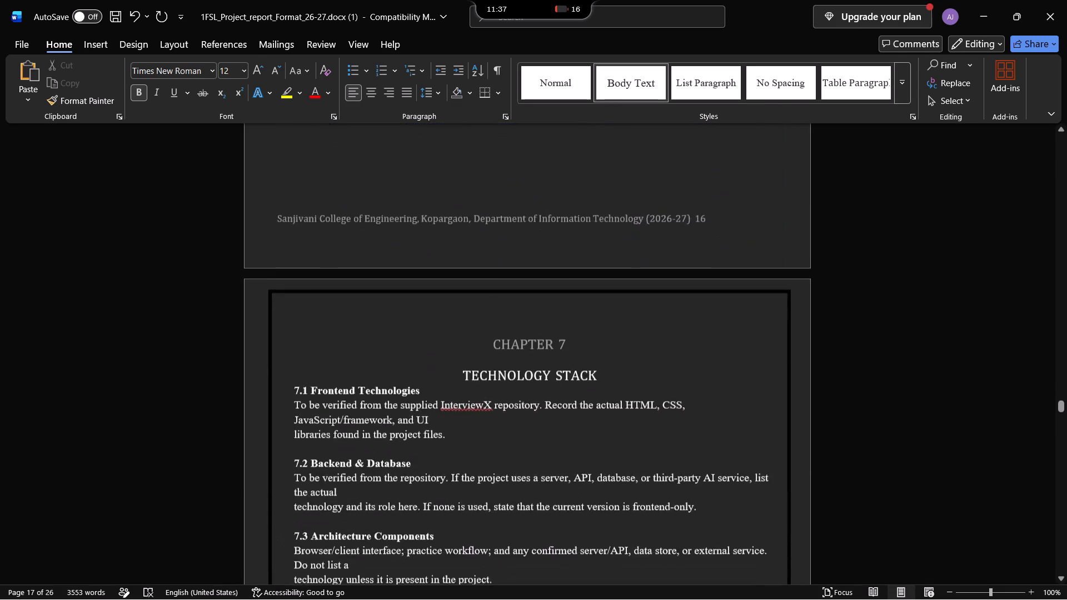
scroll(266, 138, "down", 2)
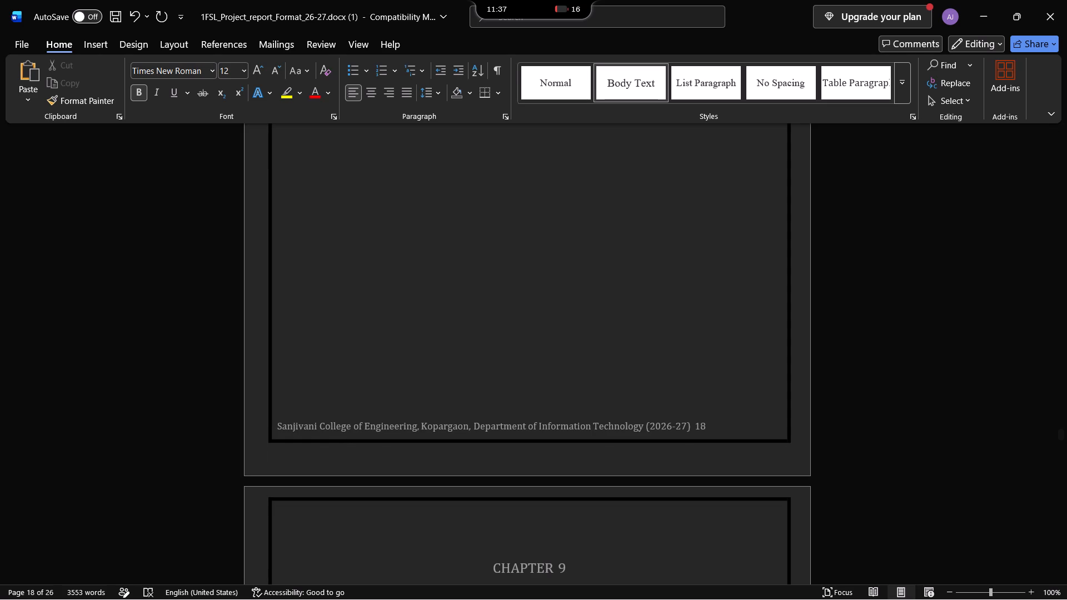
scroll(266, 138, "down", 1)
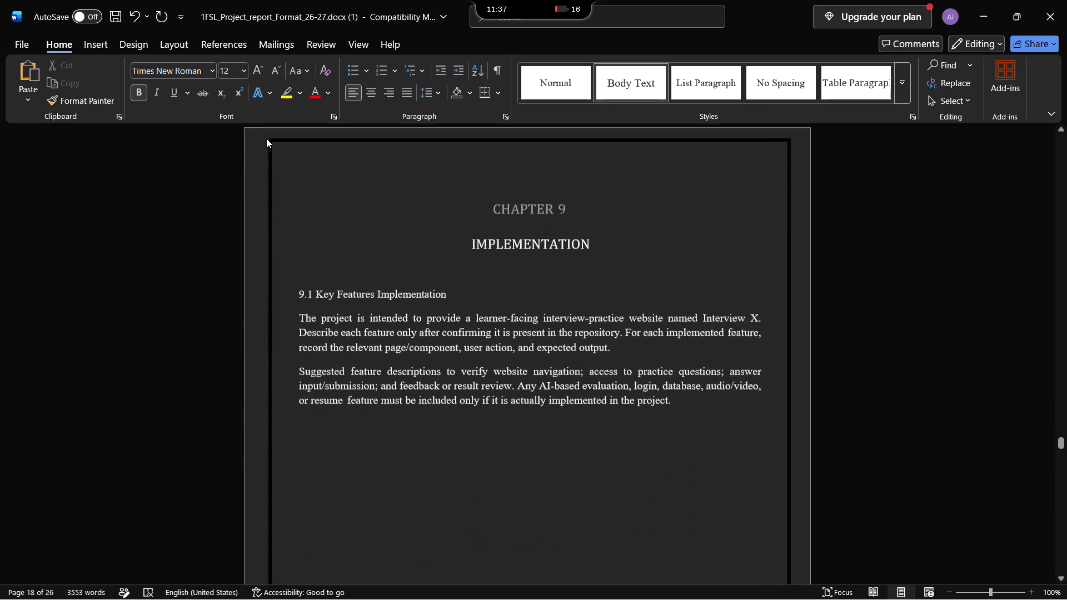
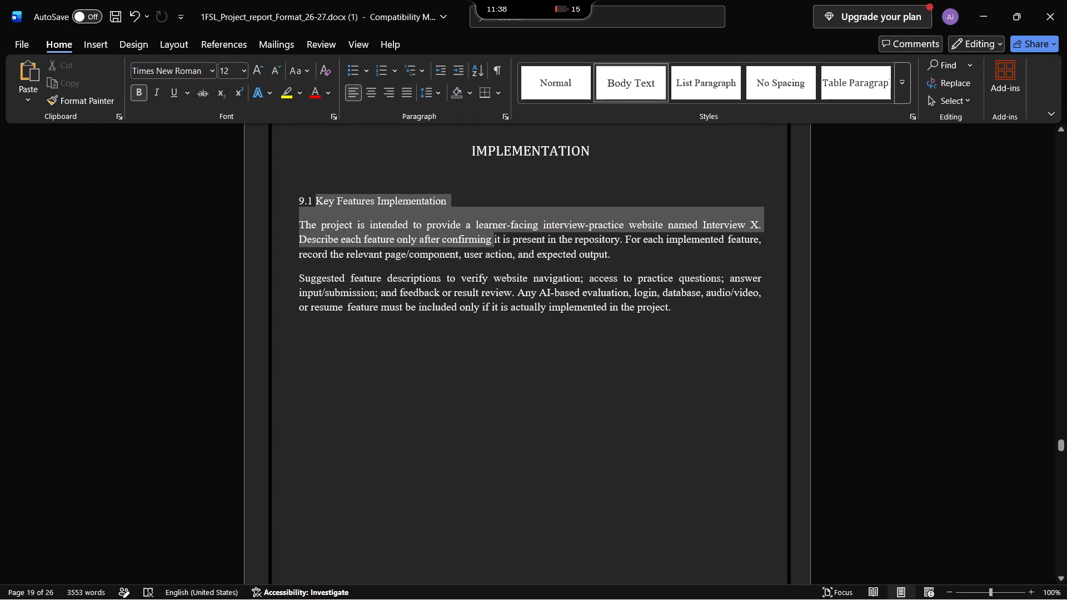
left_click_drag(509, 247, 674, 315)
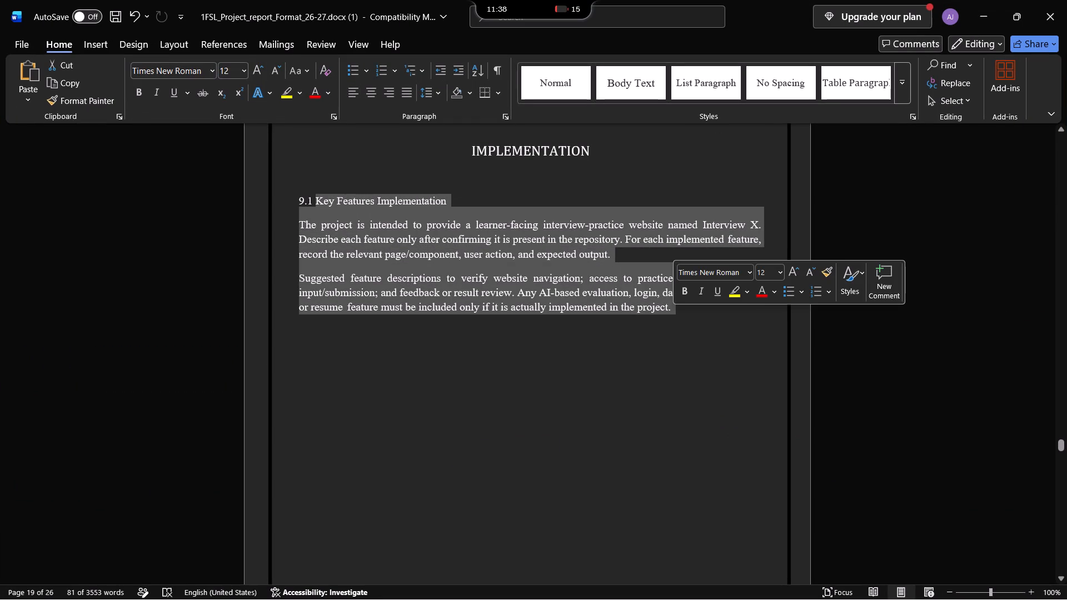
key("ctrl+v")
Add two line breaks before the text beginning "weak zones" that spills onto the page after the Chapter 9 opening page.
scroll(665, 306, "up", 2)
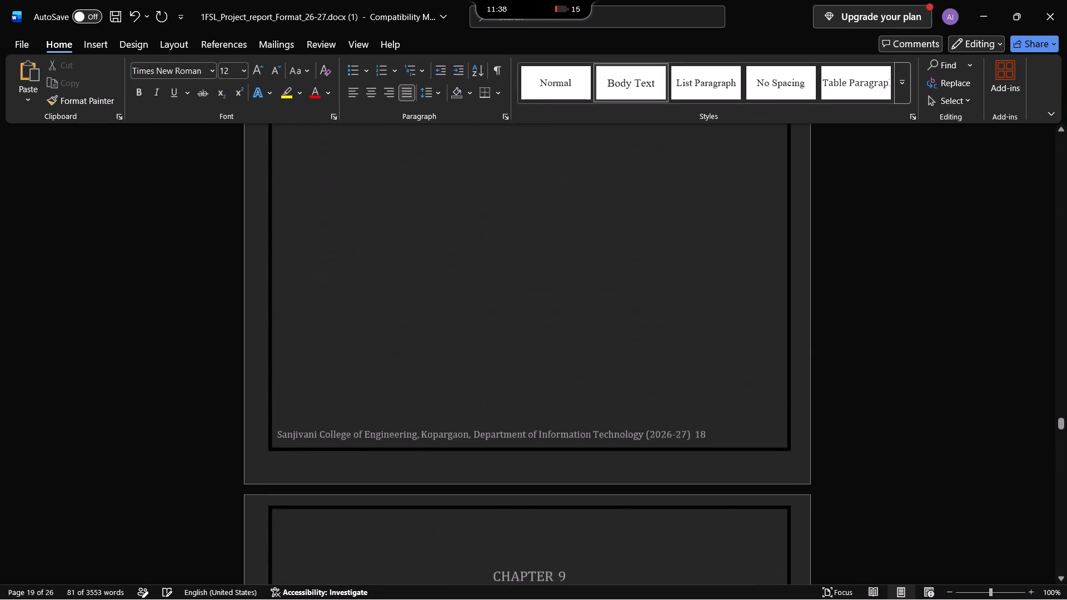
scroll(665, 306, "down", 2)
scroll(665, 306, "up", 1)
scroll(665, 306, "down", 2)
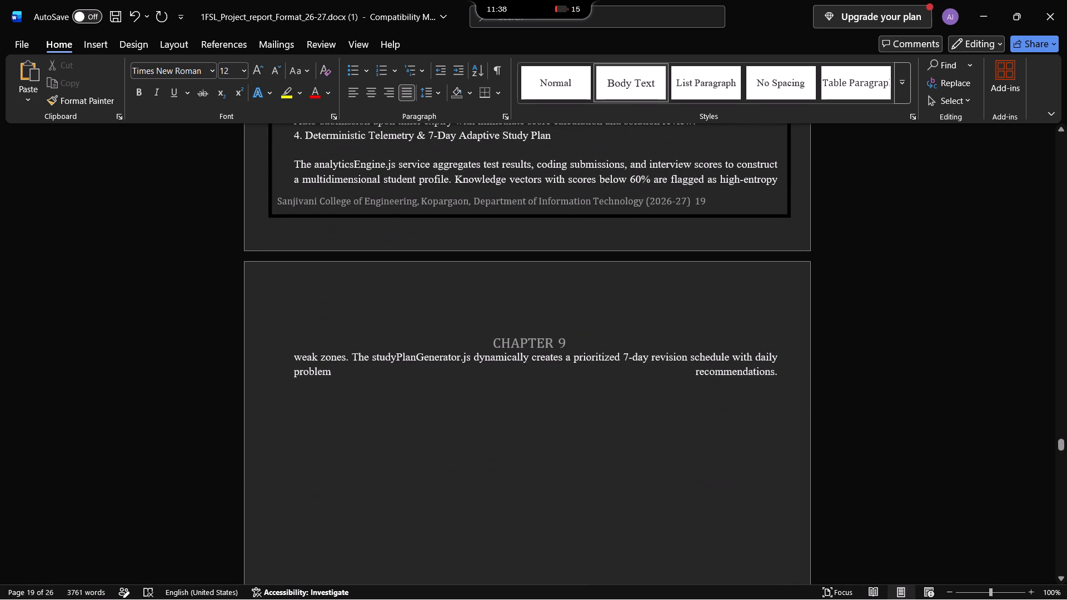
left_click(290, 354)
key("Return")
key("Return")
Add a blank line above "3. Timed Placement Assessment Engine" and remove the blank lines below that heading and before "Countdown timer".
scroll(290, 354, "up", 1)
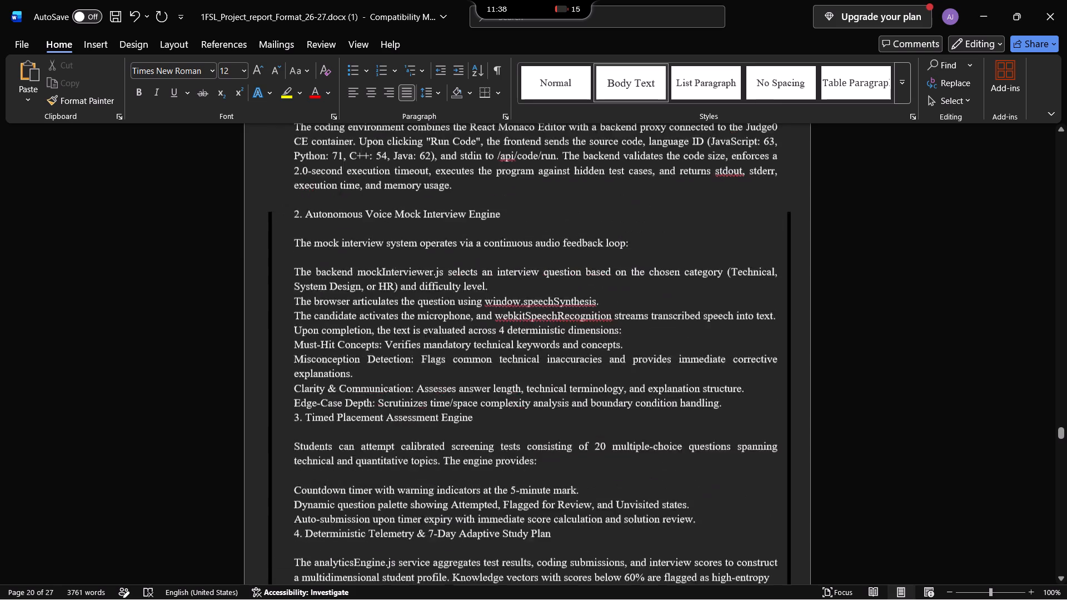
scroll(290, 354, "up", 1)
left_click(322, 341)
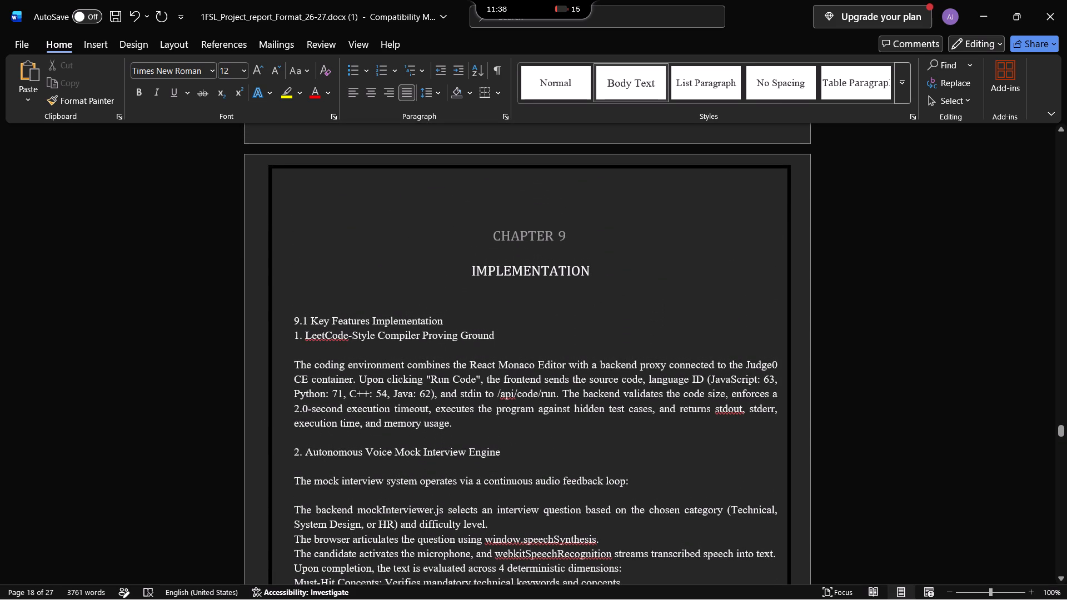
scroll(381, 374, "down", 2)
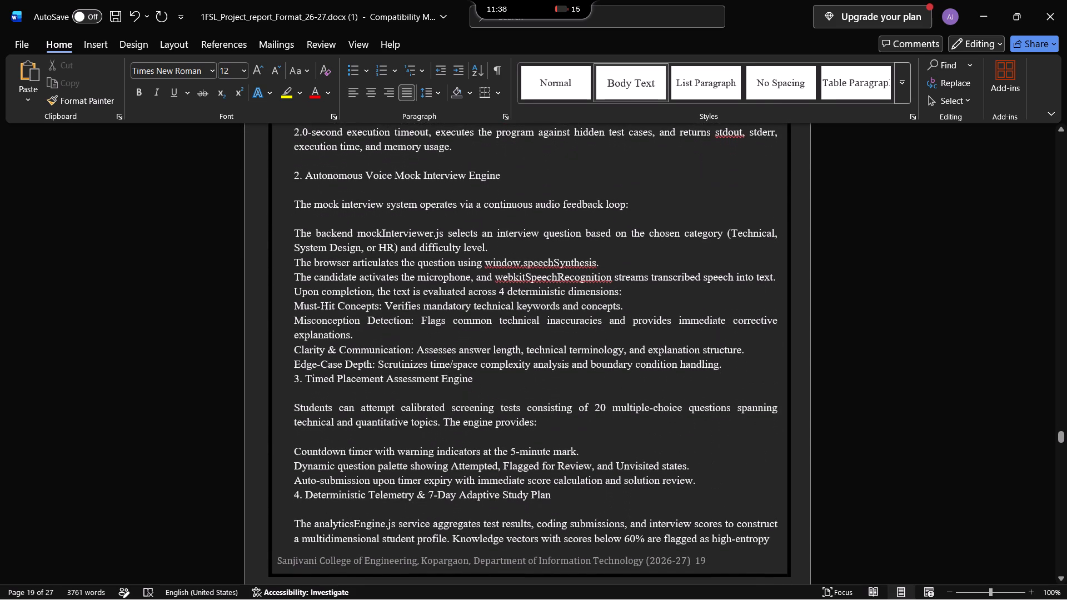
left_click(293, 374)
key("Return")
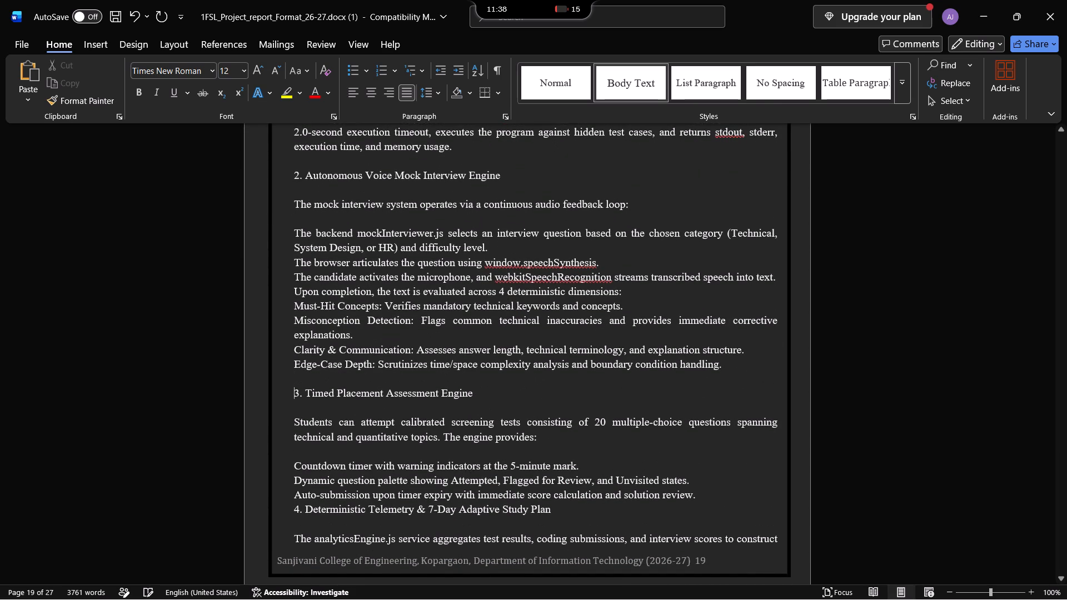
left_click_drag(292, 431, 291, 419)
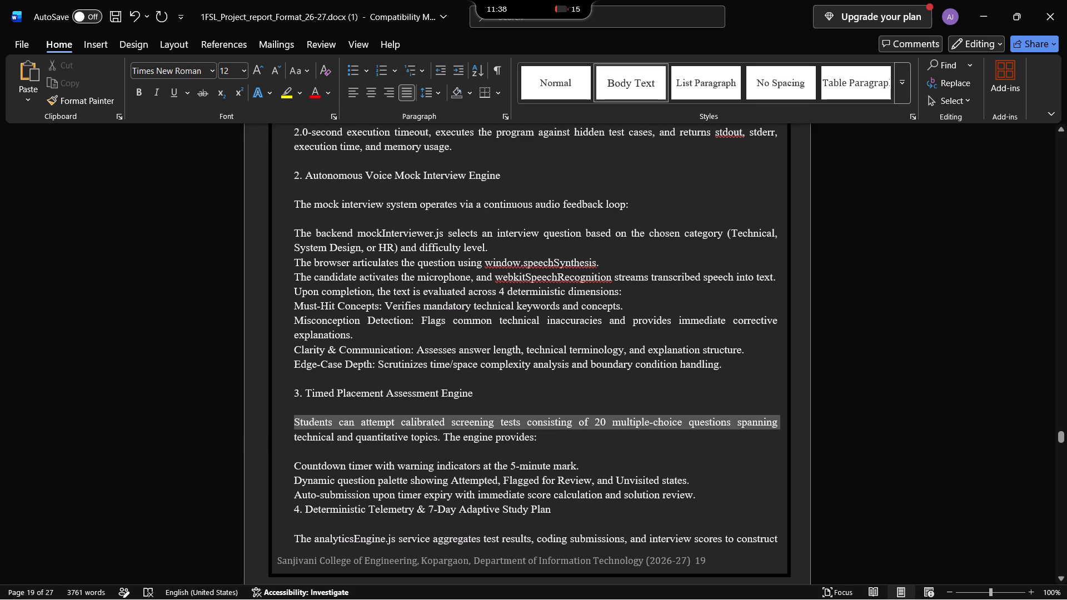
left_click_drag(291, 419, 290, 419)
left_click(290, 419)
key("BackSpace")
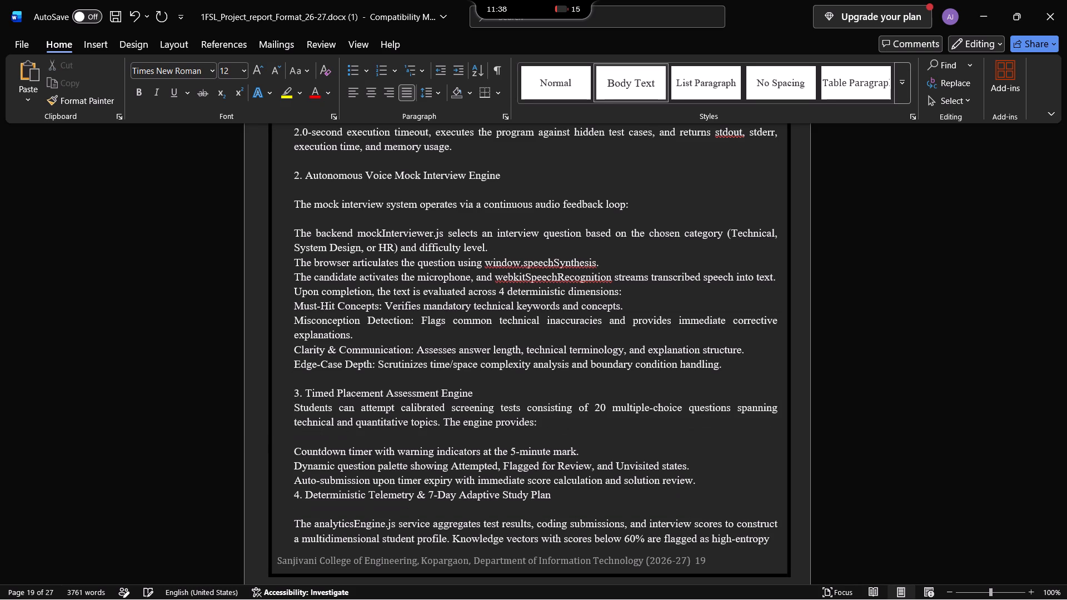
left_click(292, 456)
key("BackSpace")
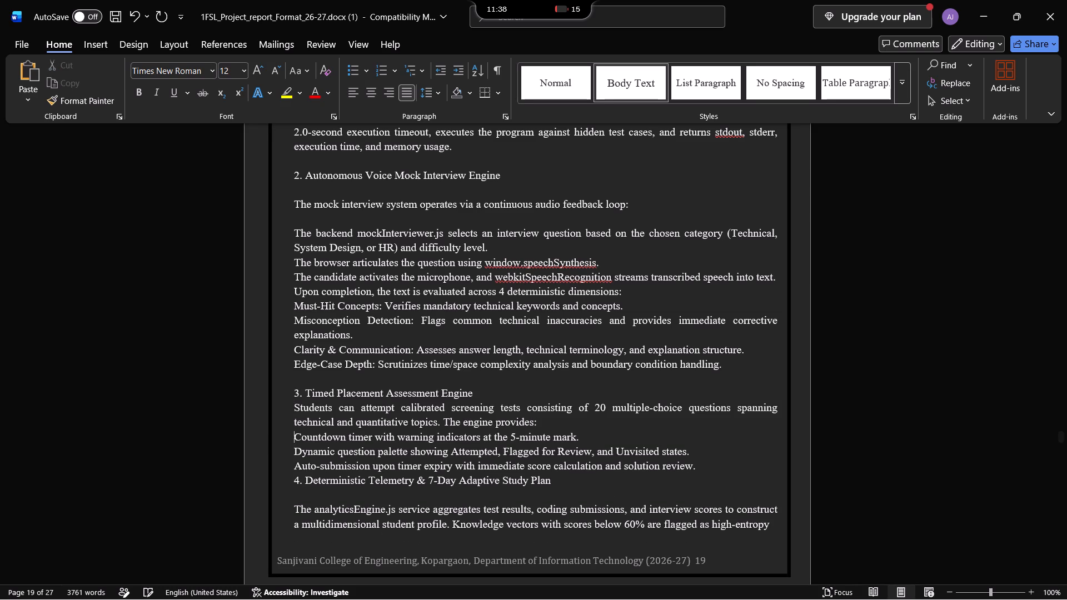
Remove the blank line below the "4. Deterministic Telemetry & 7-Day Adaptive Study Plan" heading and add one above it.
left_click(292, 515)
key("BackSpace")
left_click(291, 482)
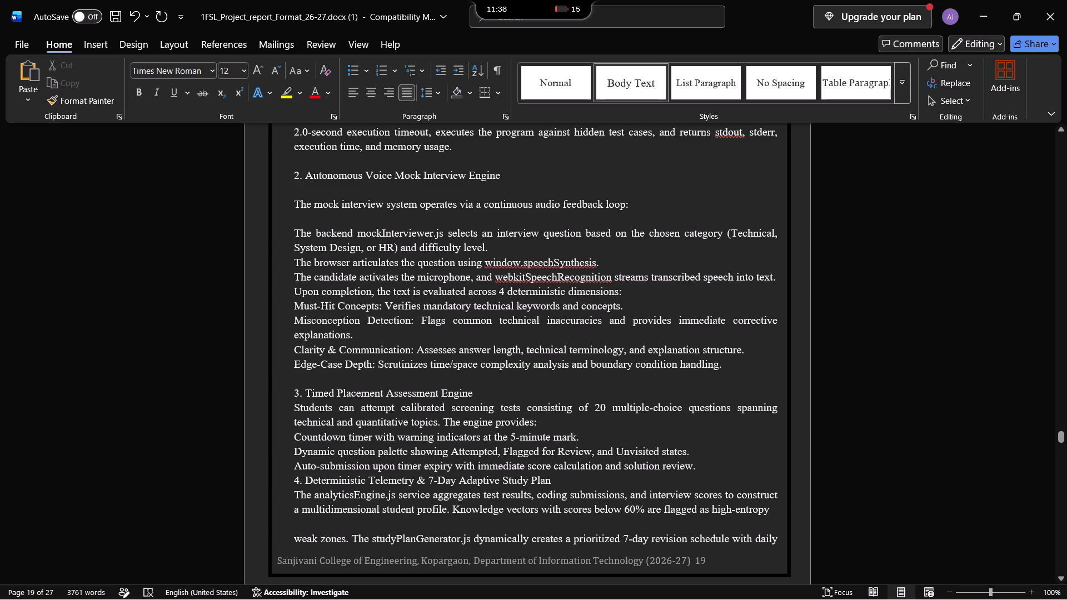
left_click(291, 482)
key("Return")
Add a colon at the end of the "4. Deterministic Telemetry & 7-Day Adaptive Study Plan" heading.
left_click(553, 493)
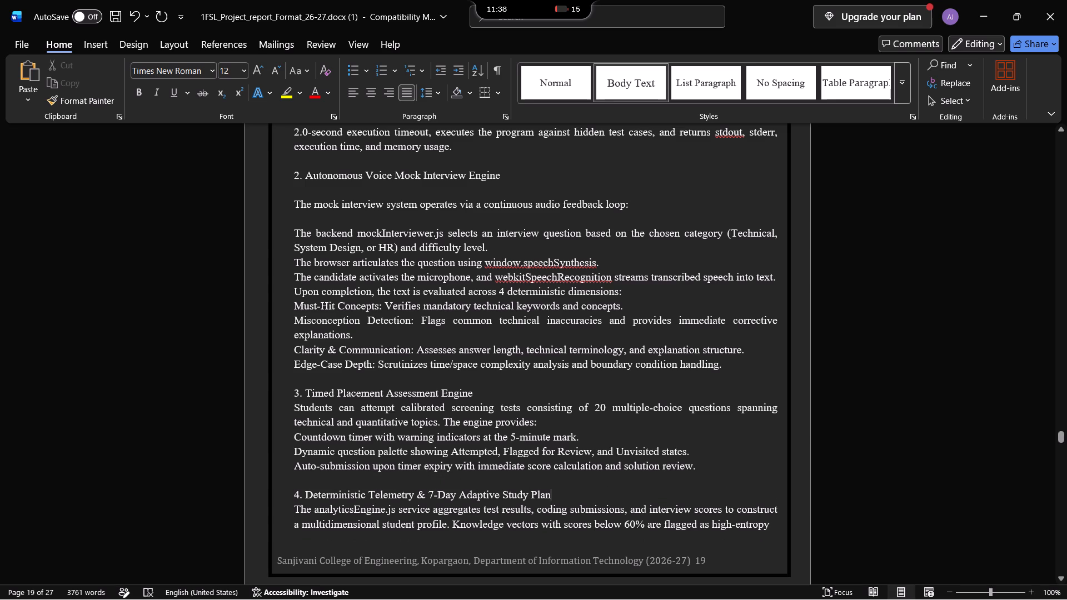
key("shift+colon")
left_click(584, 468)
Look through Chapter 10 around the 10.3 Performance Metrics table and the 10.4 Sample Code heading.
scroll(584, 468, "down", 4)
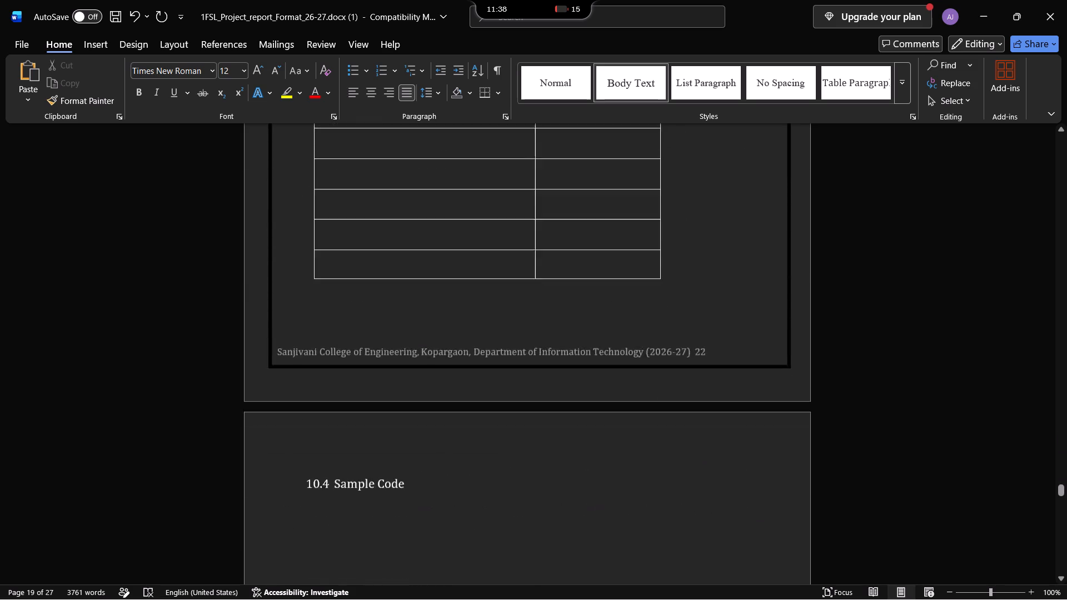
scroll(584, 468, "up", 1)
scroll(584, 468, "down", 1)
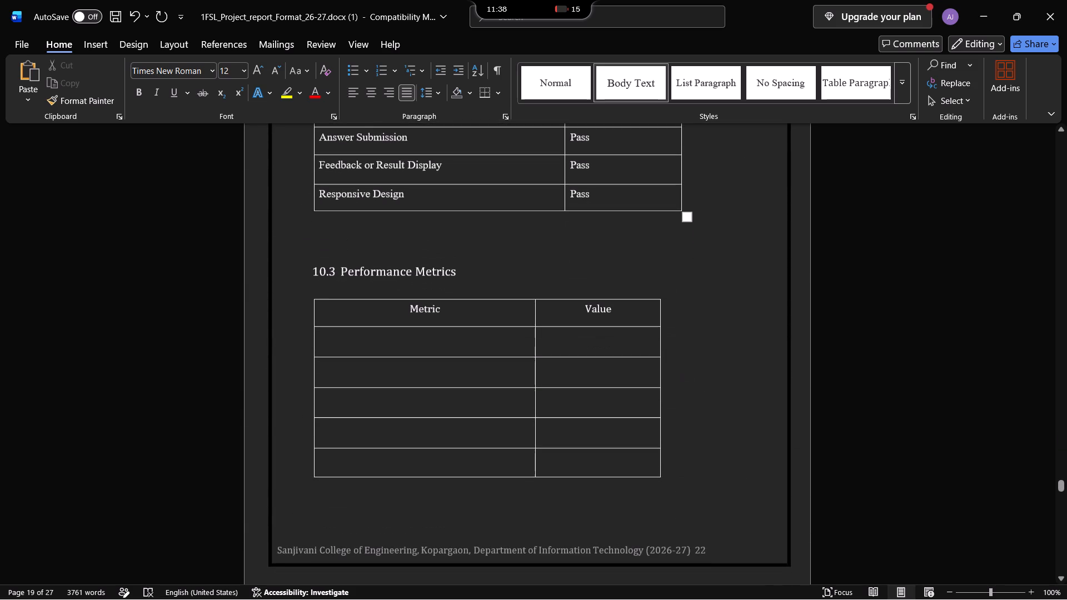
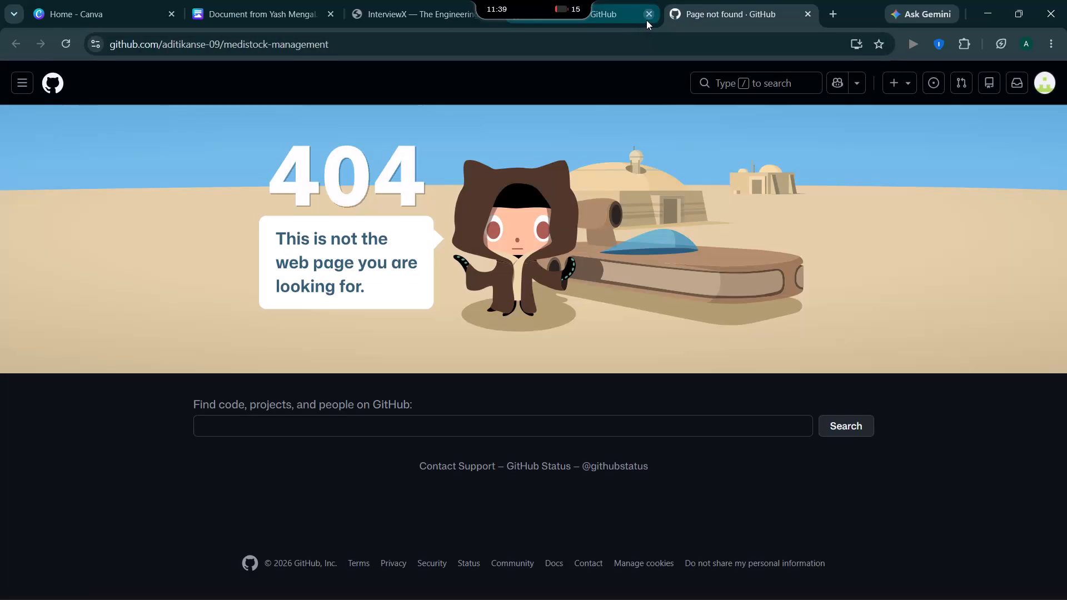
In Chrome, close the GitHub tab between the InterviewX tab and the "Page not found" tab.
left_click(646, 20)
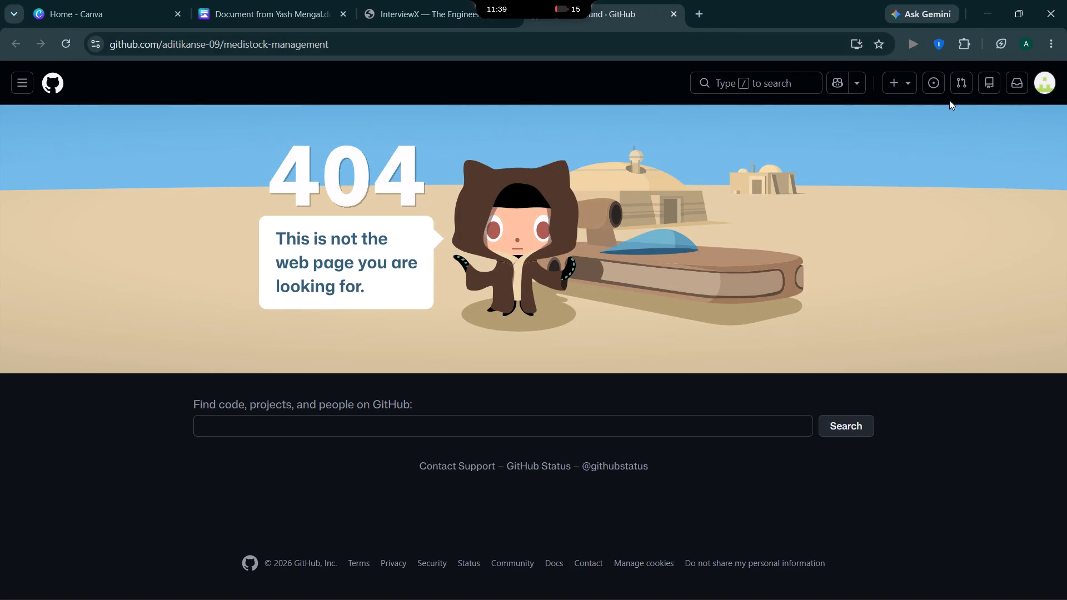
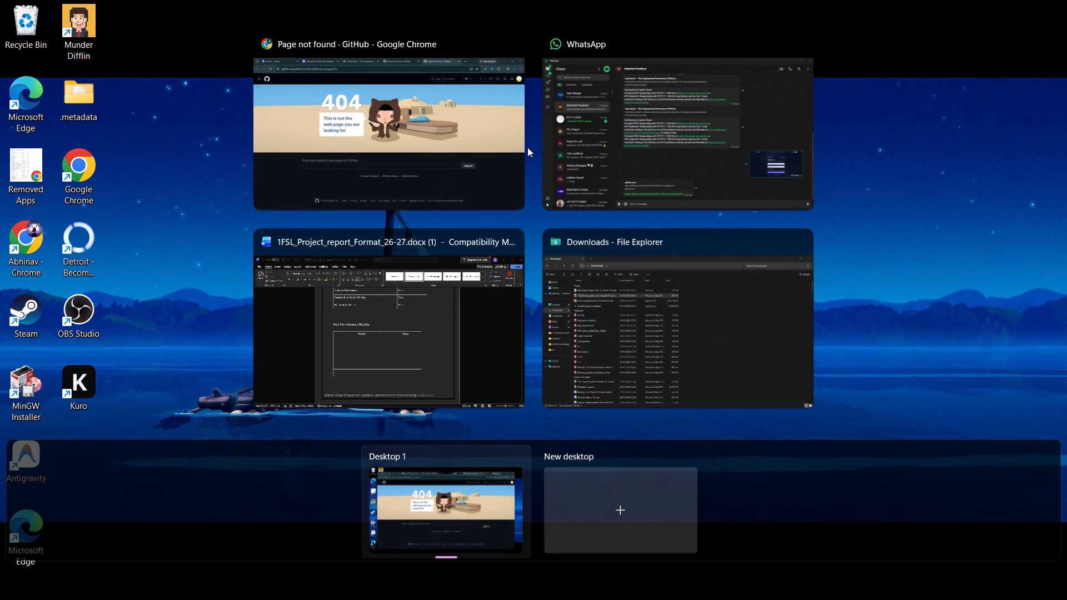
In Word, format the project repository and source code documentation entries in the references as numbered list items.
left_click(484, 330)
scroll(484, 330, "down", 2)
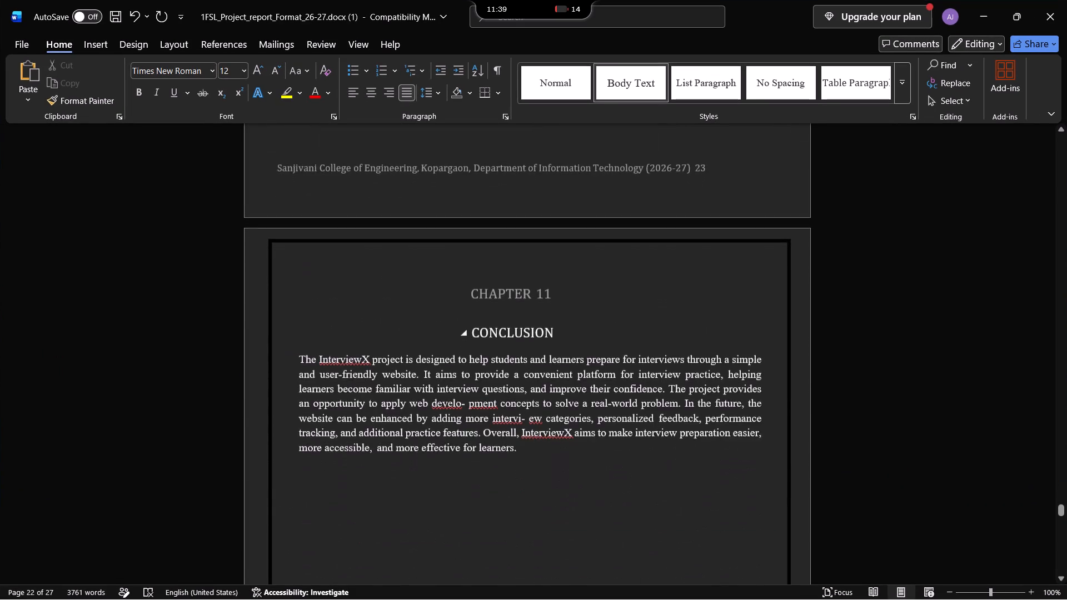
scroll(484, 330, "down", 2)
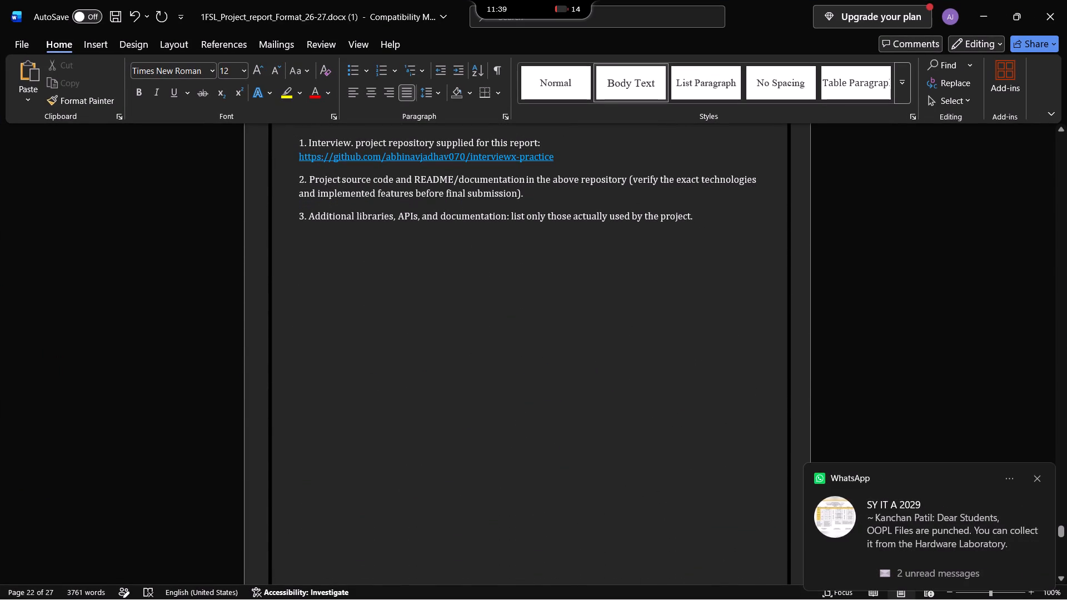
left_click_drag(301, 142, 370, 188)
left_click_drag(370, 188, 292, 174)
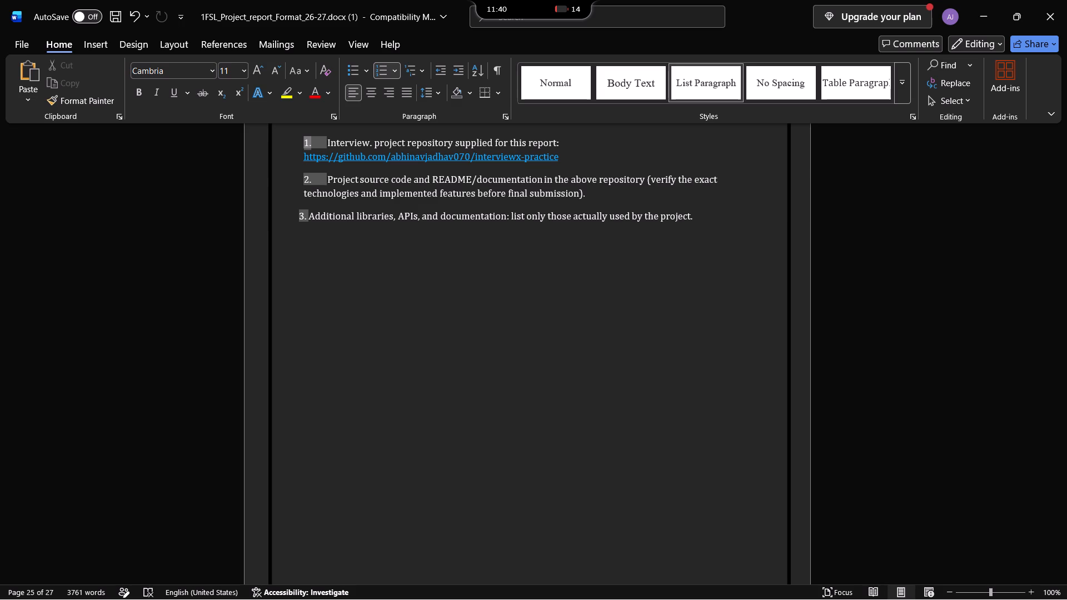
Switch to Chrome, check the browser profile list, and open the Google account panel on a new tab.
key("alt+Tab")
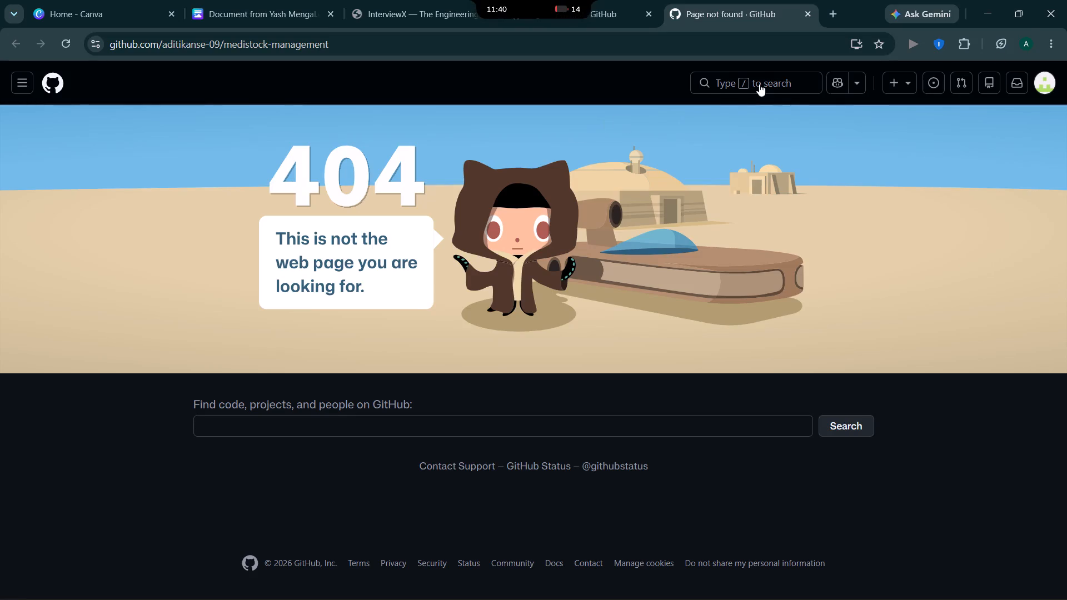
left_click(1029, 47)
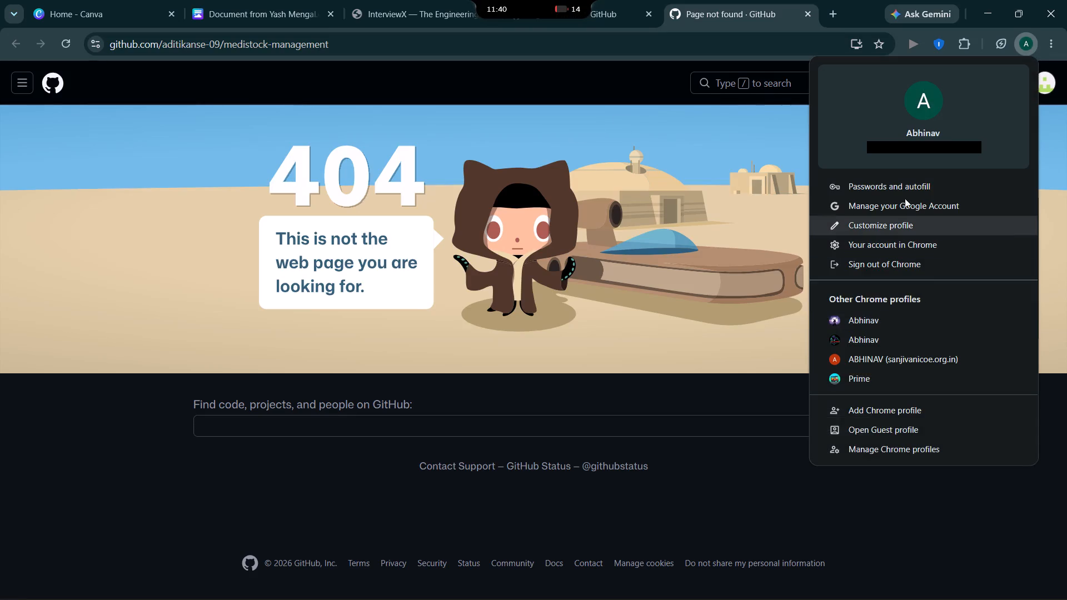
left_click(840, 3)
left_click(1038, 106)
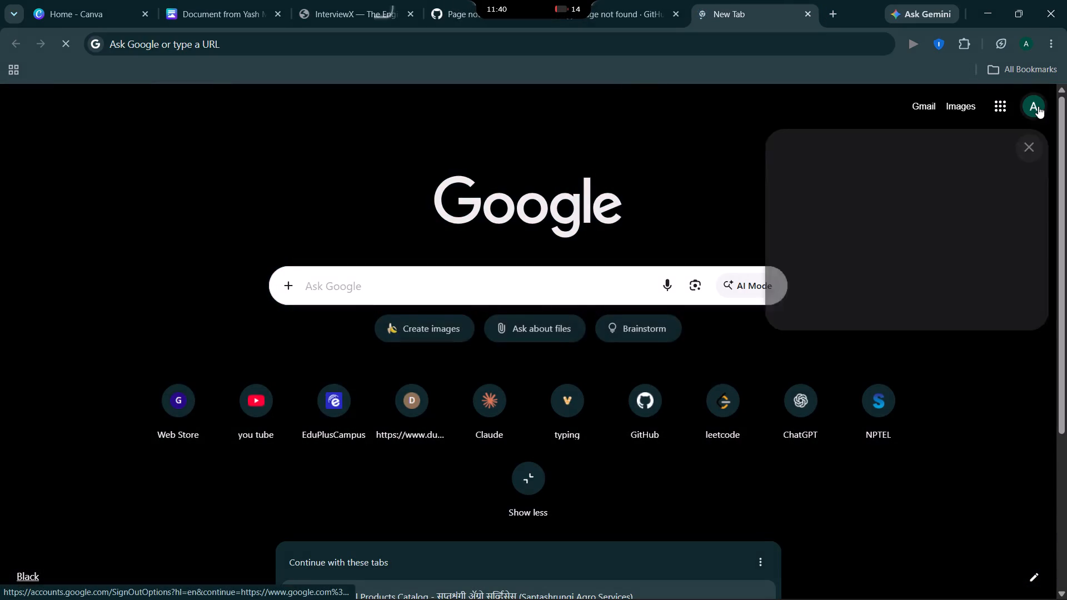
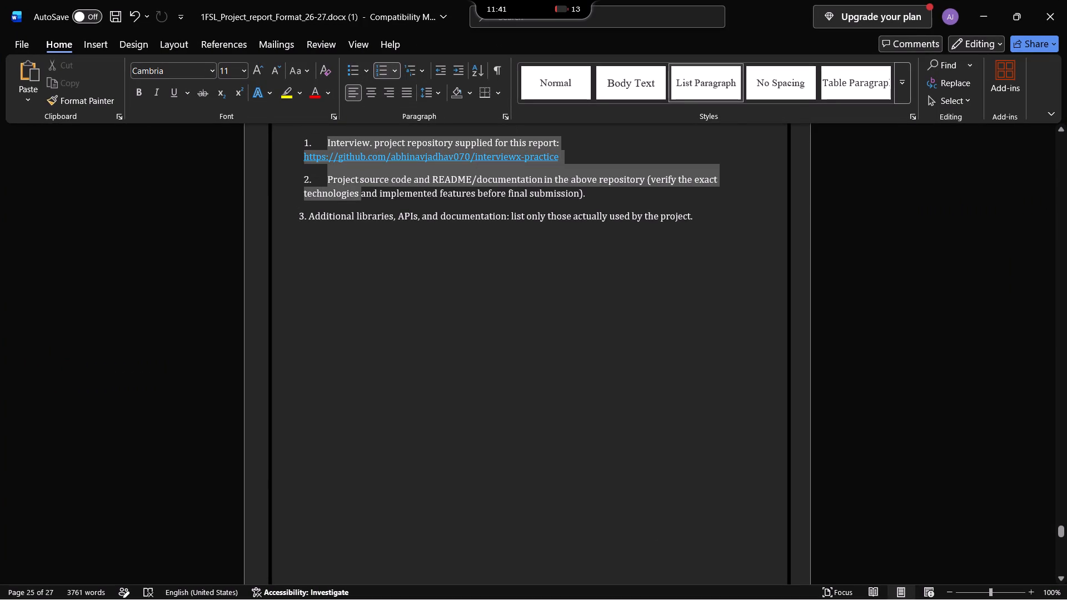
Select all three entries of the references list, from the project repository entry through the additional libraries, APIs and documentation entry.
left_click_drag(356, 192, 696, 227)
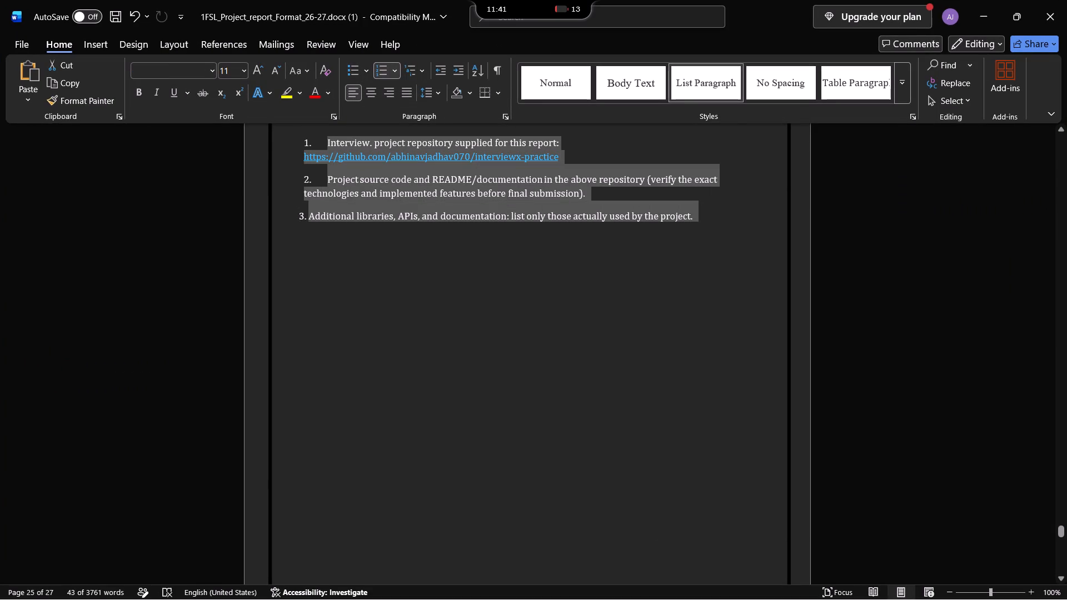
Replace the three selected references list entries with the copied text.
key("ctrl+v")
scroll(696, 227, "up", 1)
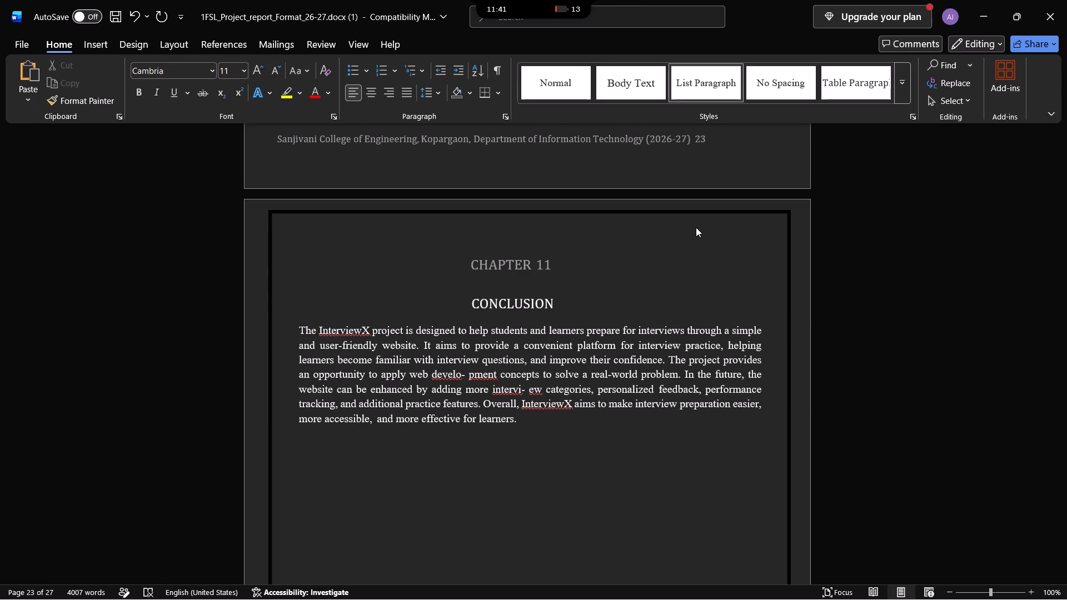
Switch to Chrome and accept signing in to a new, separate browser profile for the Google account.
key("alt+Tab")
key("alt+Tab")
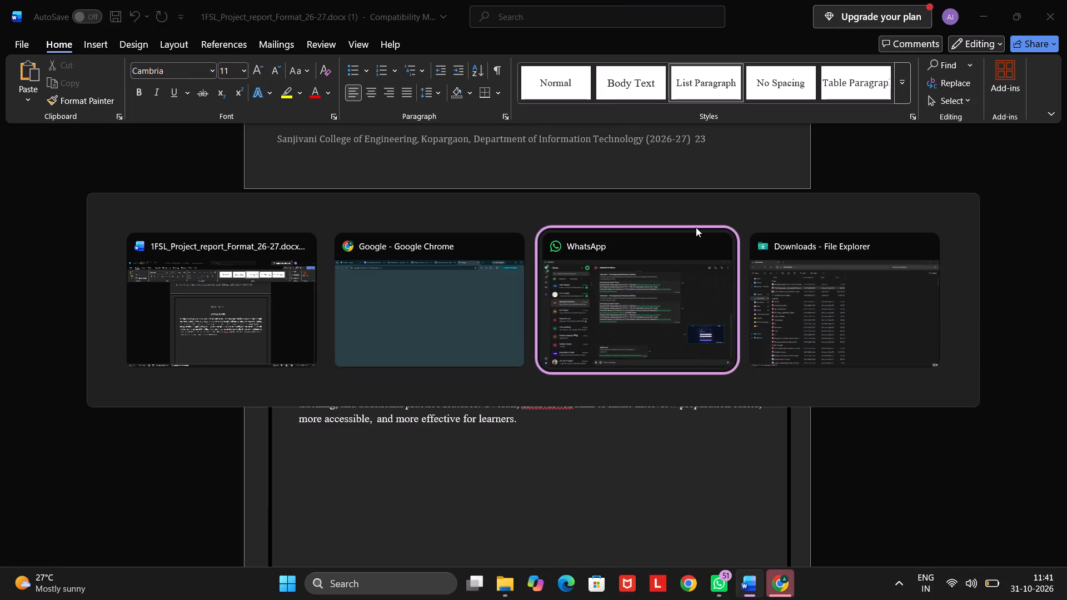
key("alt+Tab")
key("alt+Tab")
key("alt+Tab")
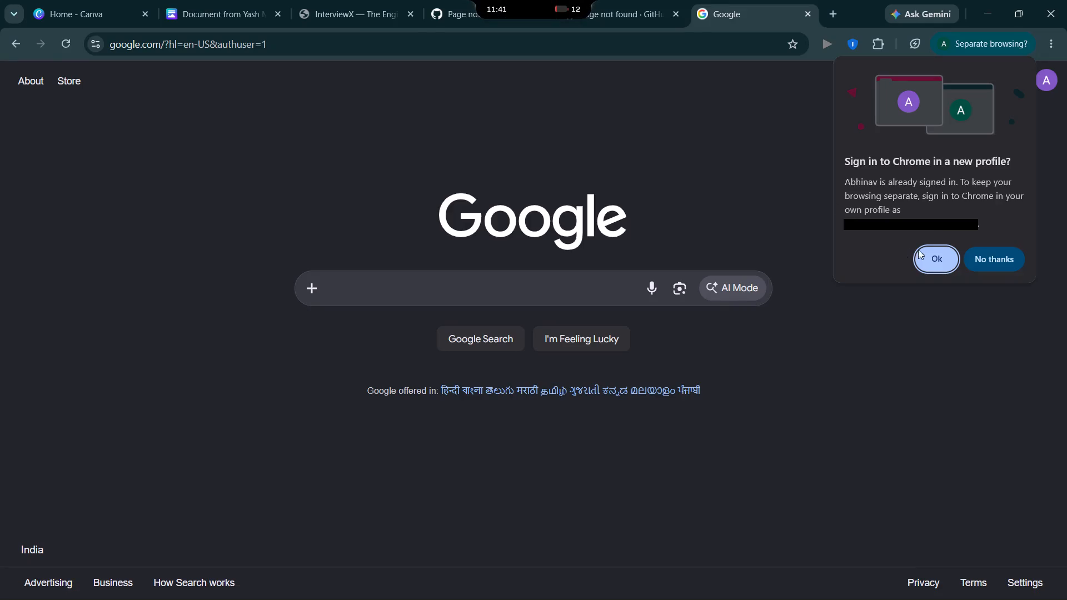
left_click(921, 249)
left_click(1049, 84)
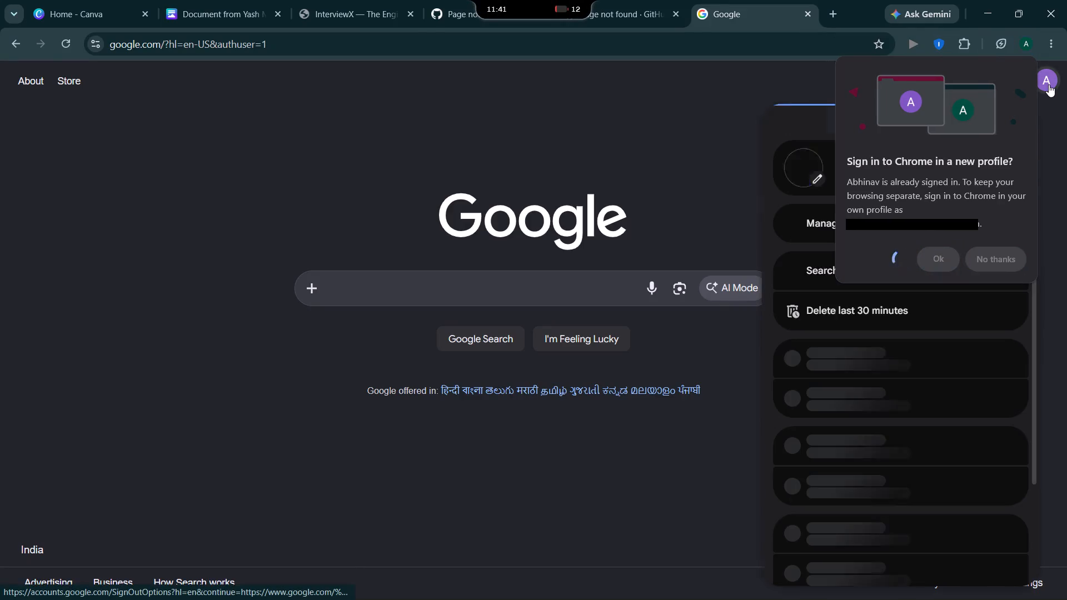
left_click(669, 156)
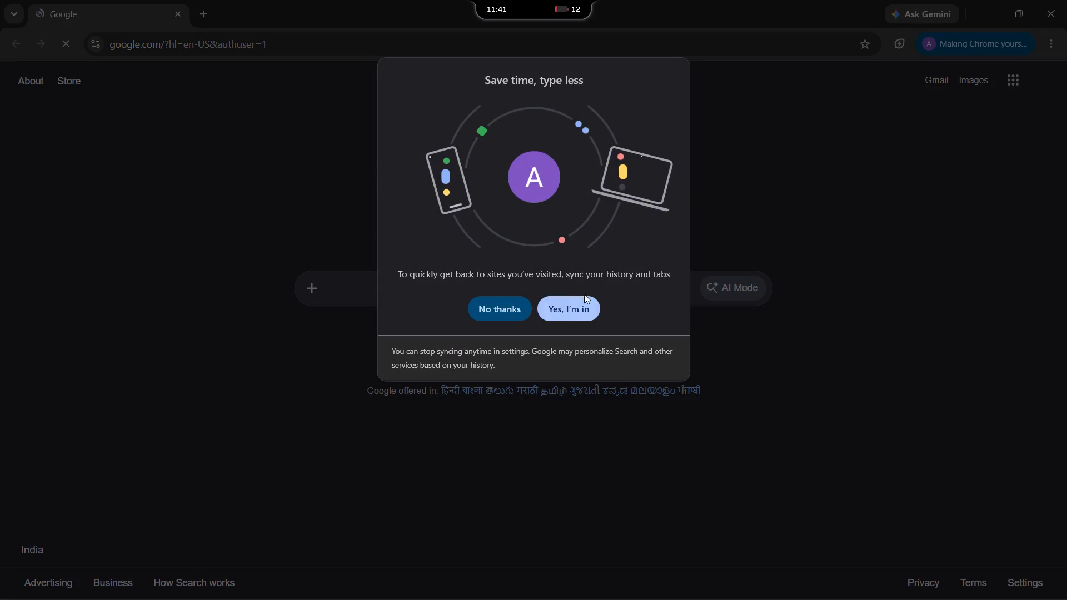
Agree to sync history and tabs for the new Chrome profile.
left_click(576, 302)
left_click(761, 350)
Switch from the new profile's window to the other Chrome window showing the GitHub "Page not found" tab.
key("alt+Tab")
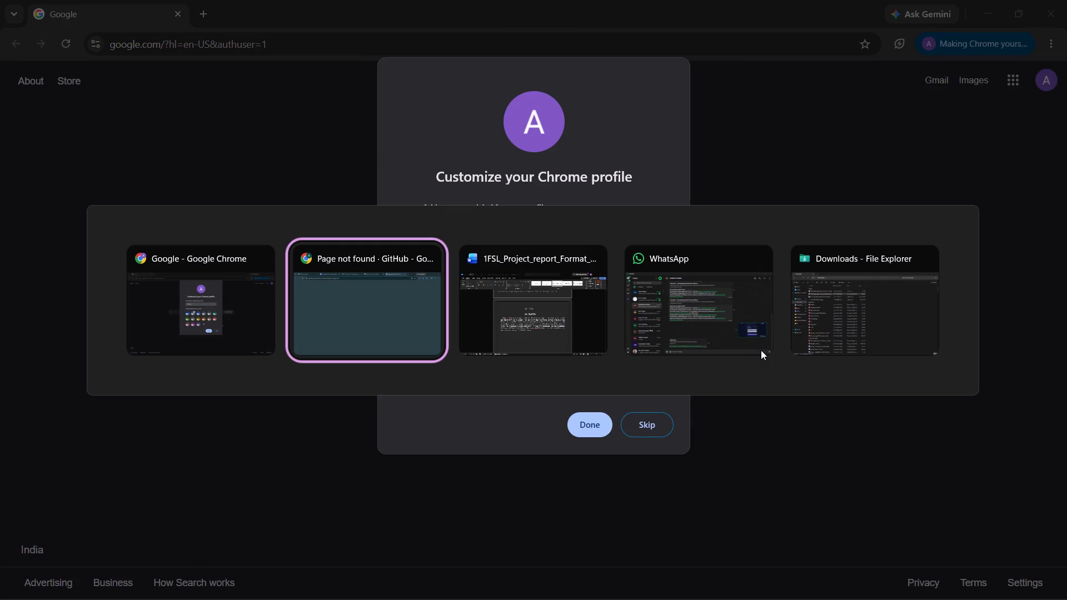